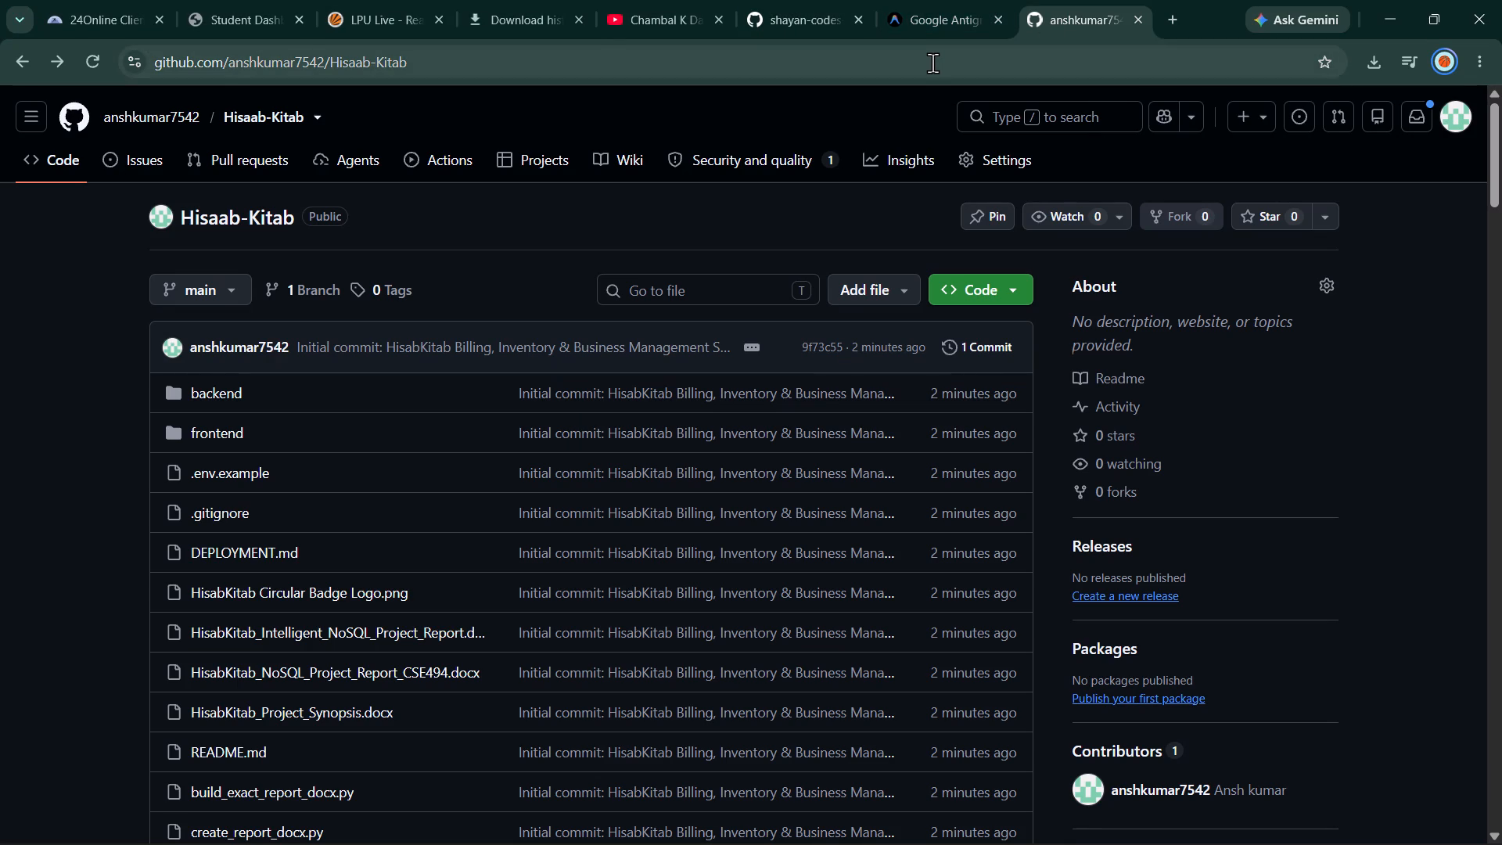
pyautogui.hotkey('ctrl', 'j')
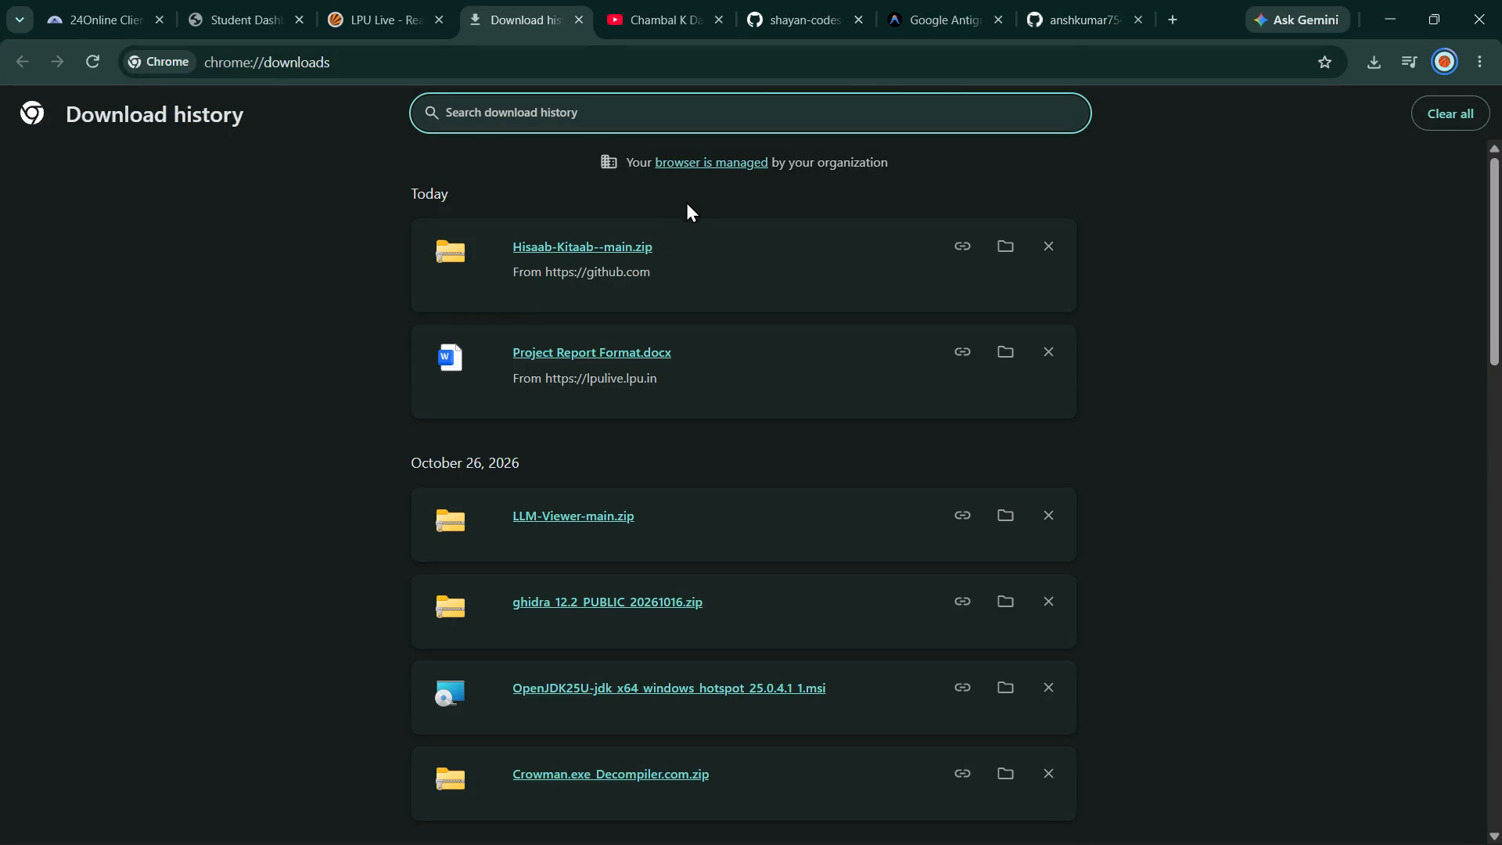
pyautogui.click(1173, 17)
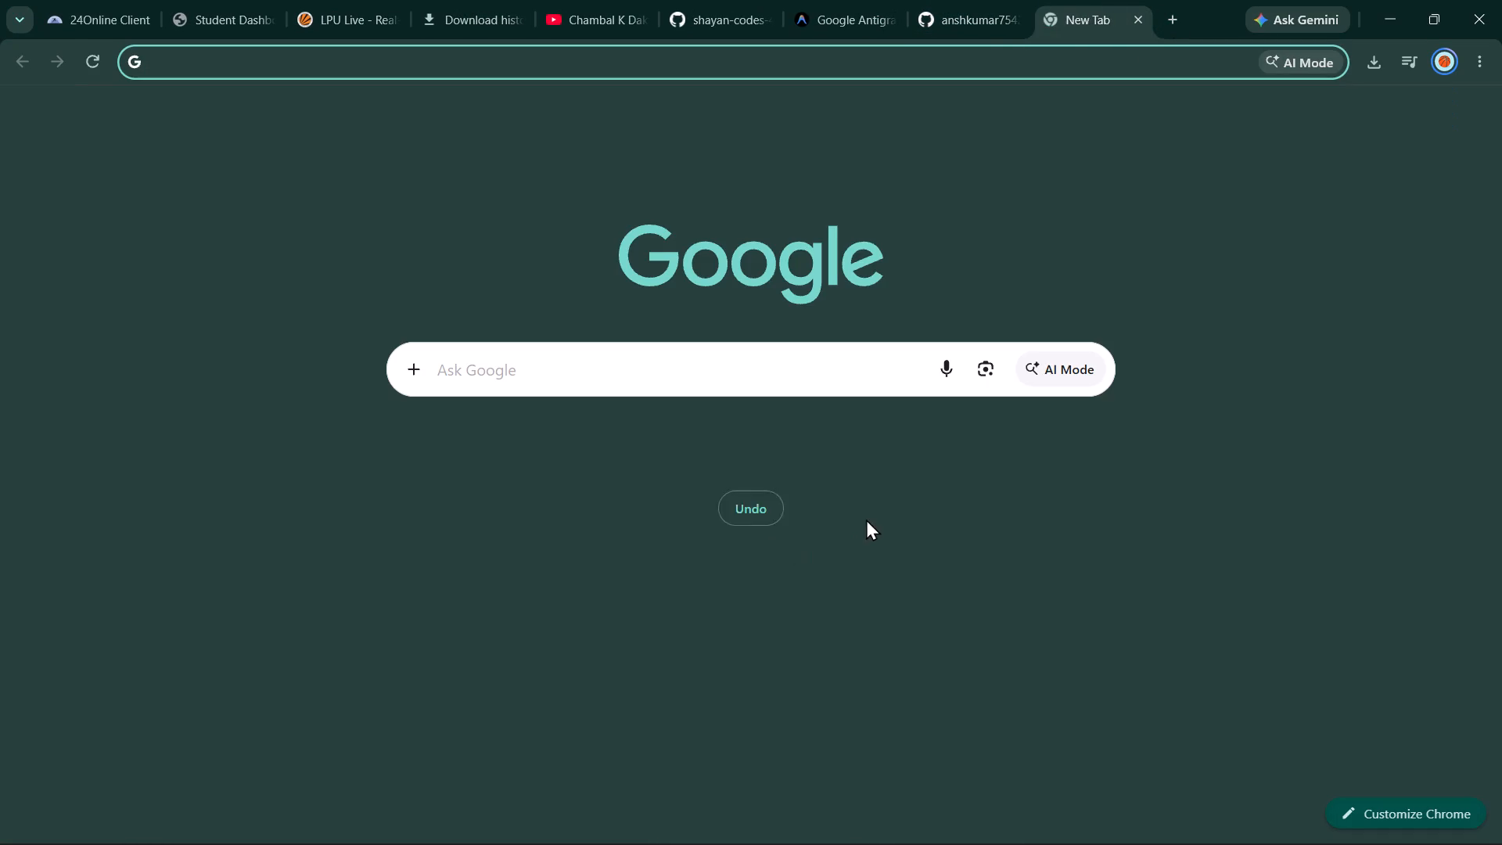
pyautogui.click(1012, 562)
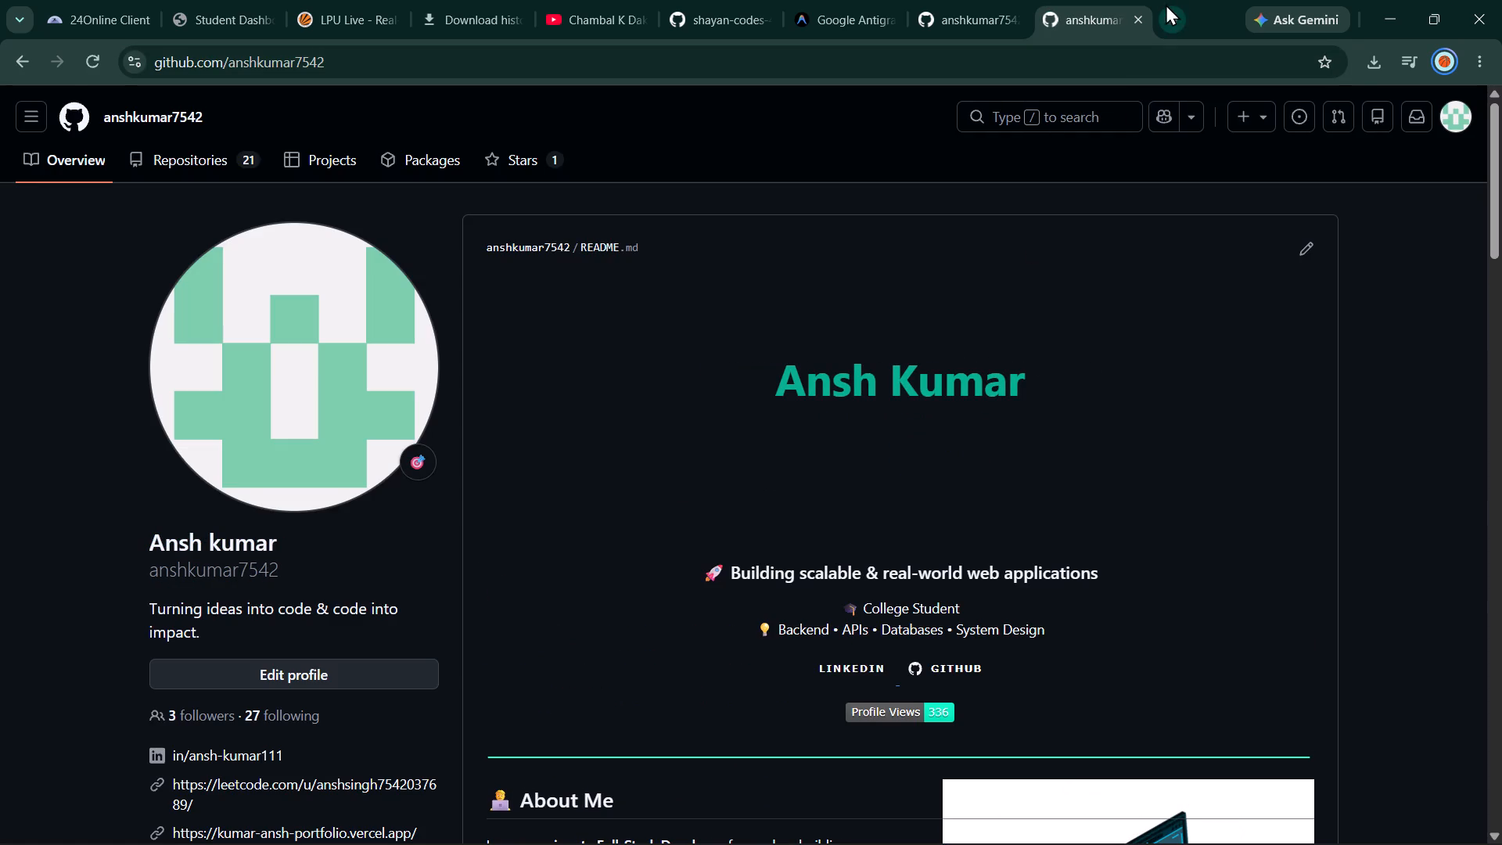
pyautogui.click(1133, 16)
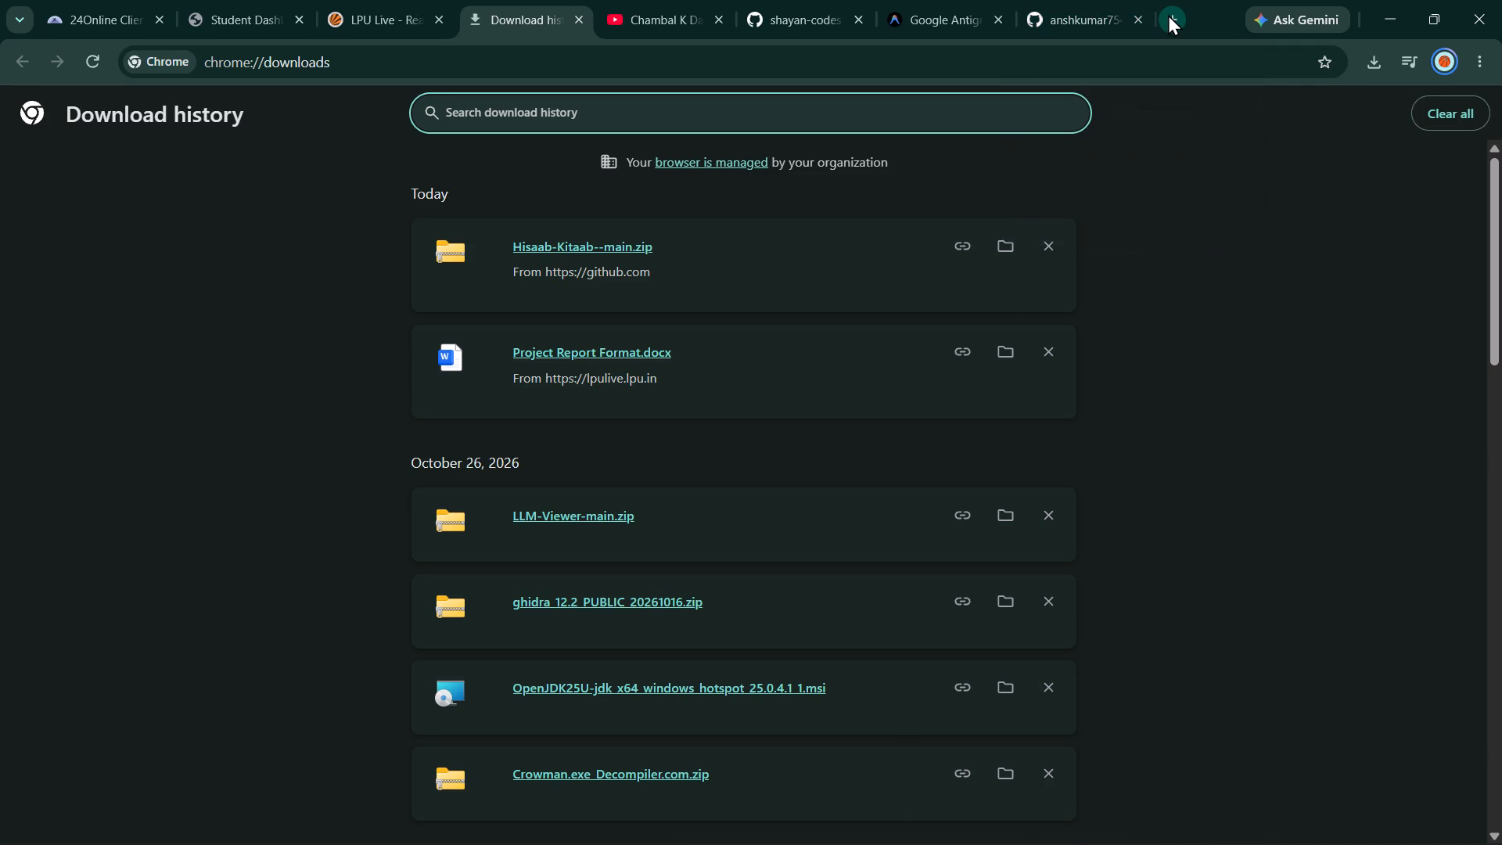
pyautogui.click(1168, 14)
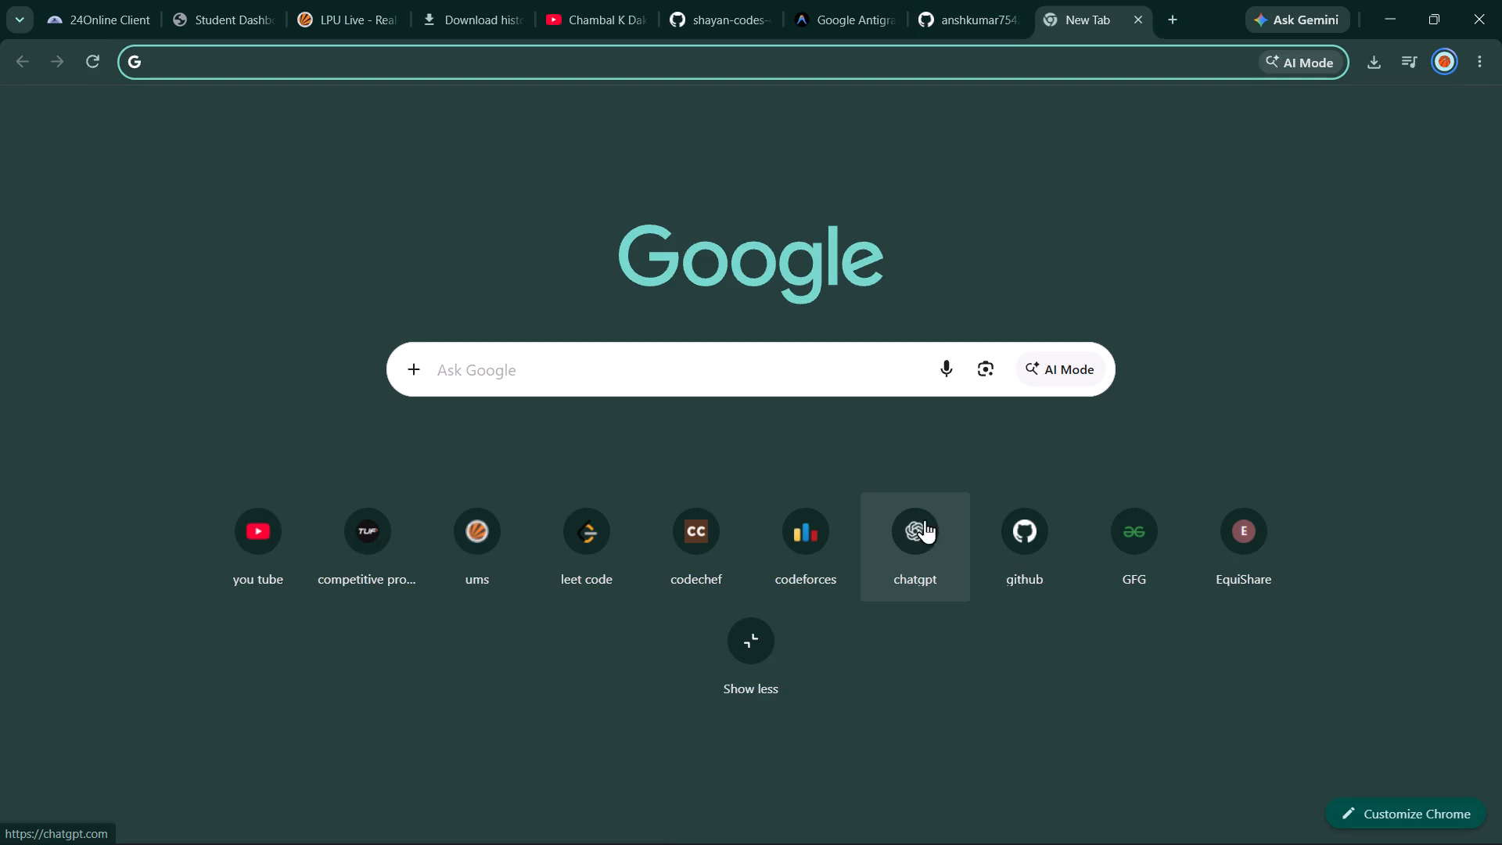
pyautogui.click(907, 542)
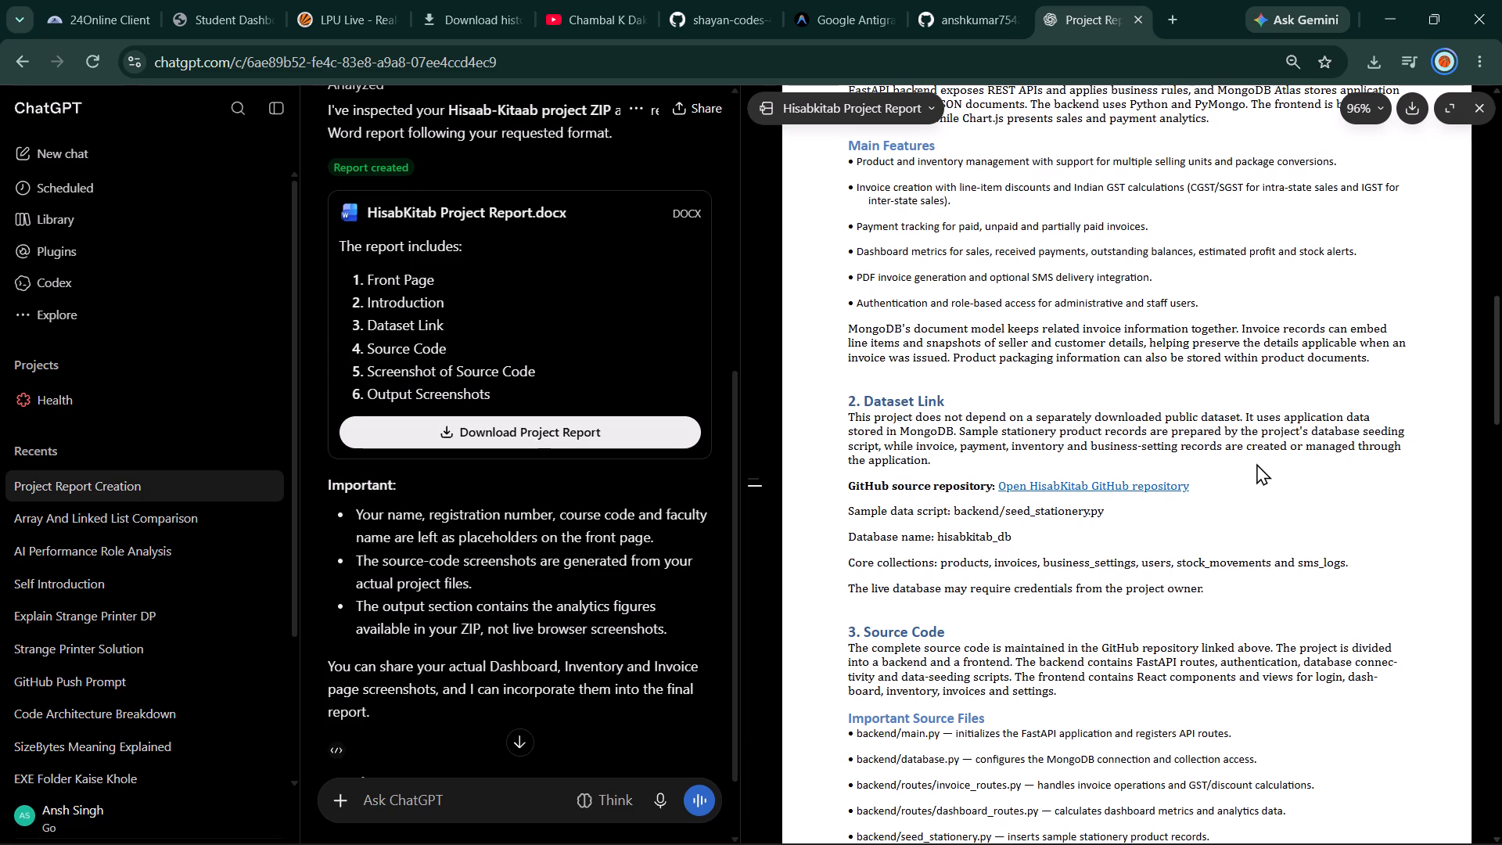
# Review the report preview's Source Code section, source code screenshots and output figures.
pyautogui.scroll(-1, 1241, 503)
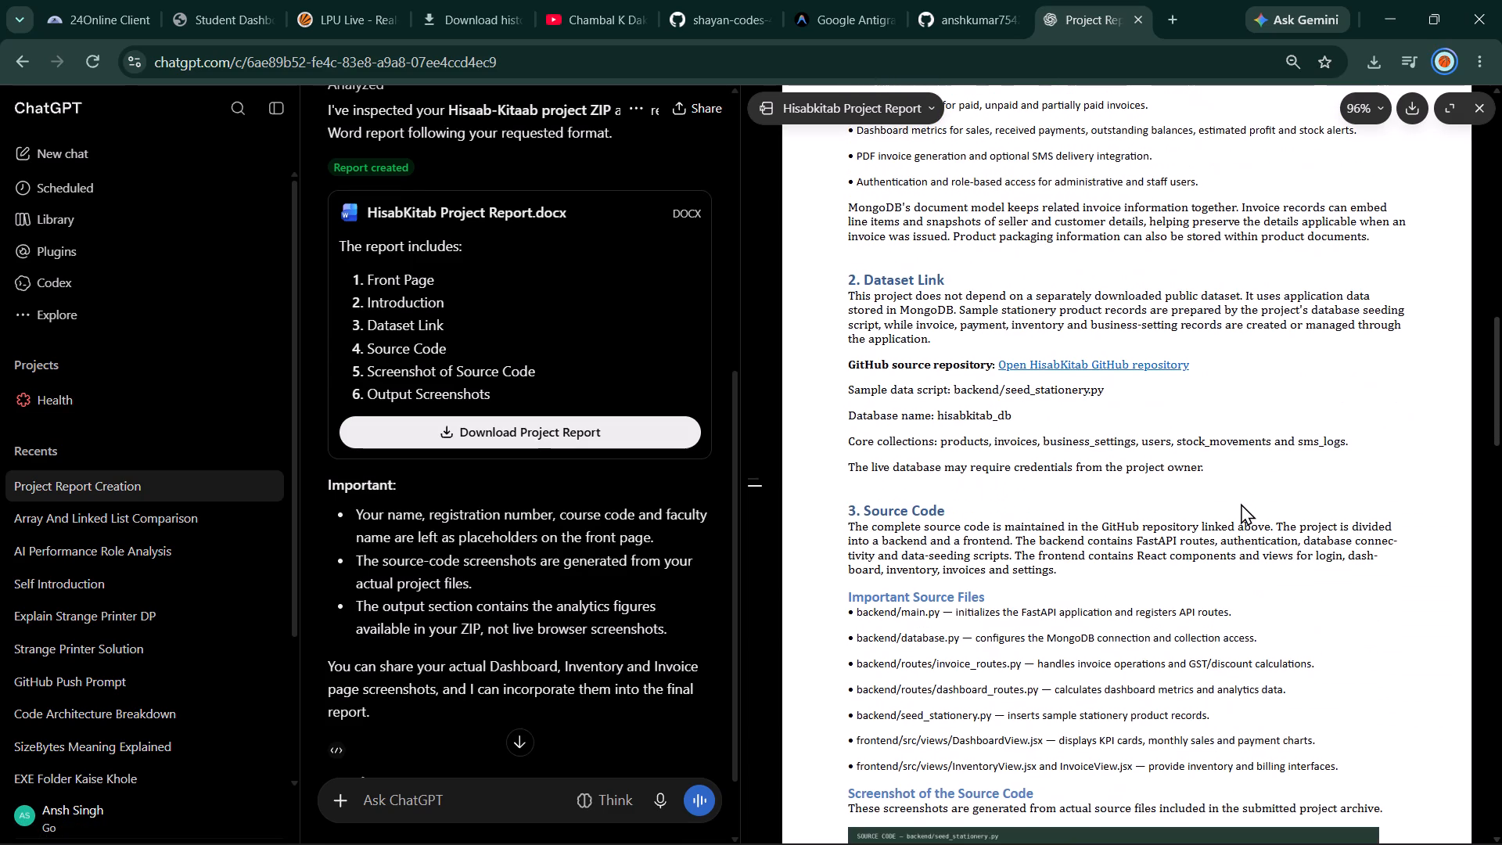
pyautogui.scroll(-2, 1241, 503)
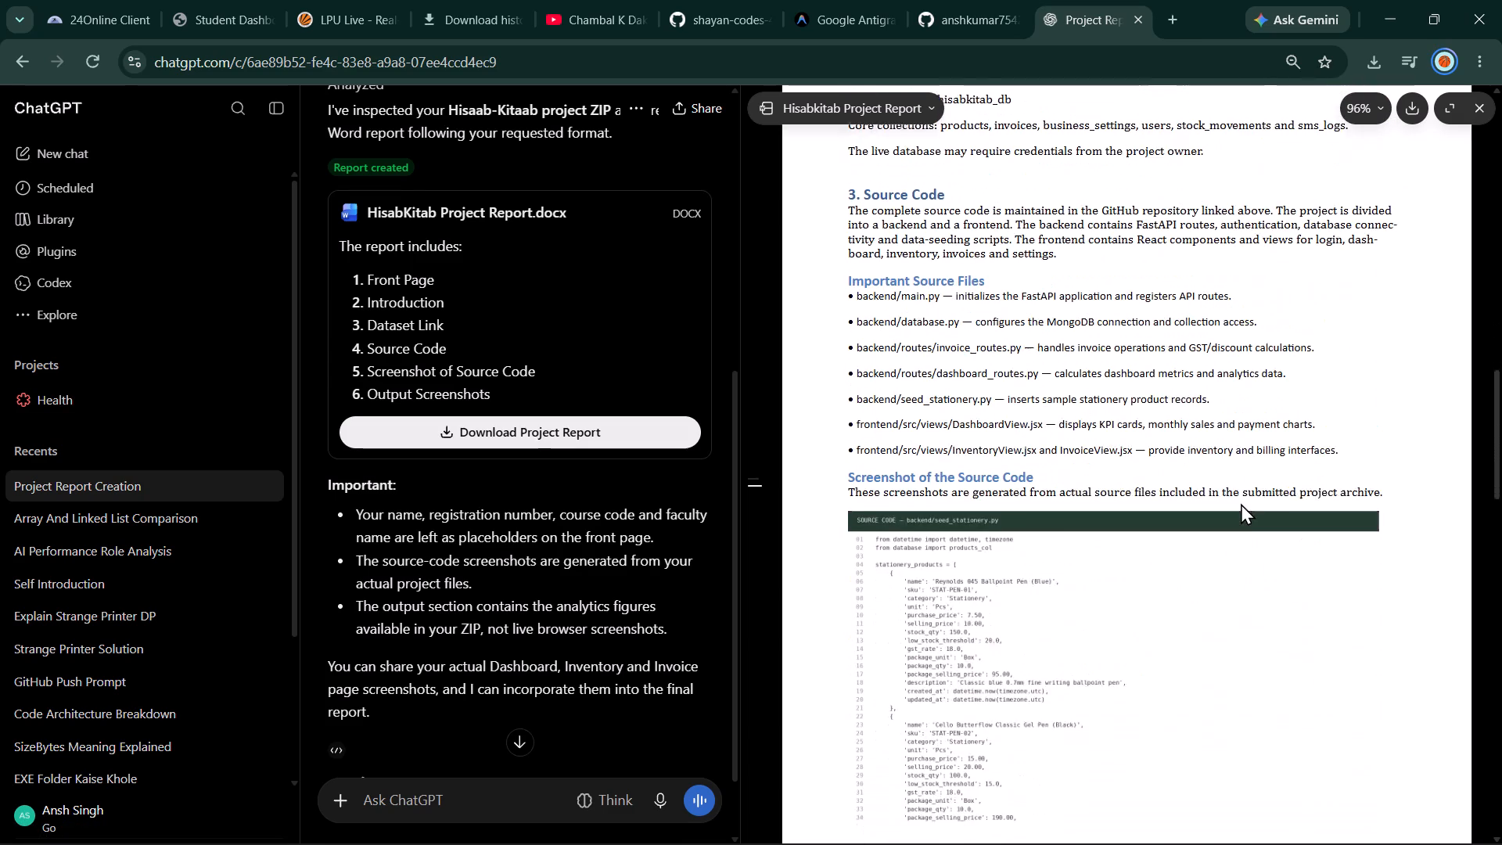
pyautogui.scroll(-2, 1241, 503)
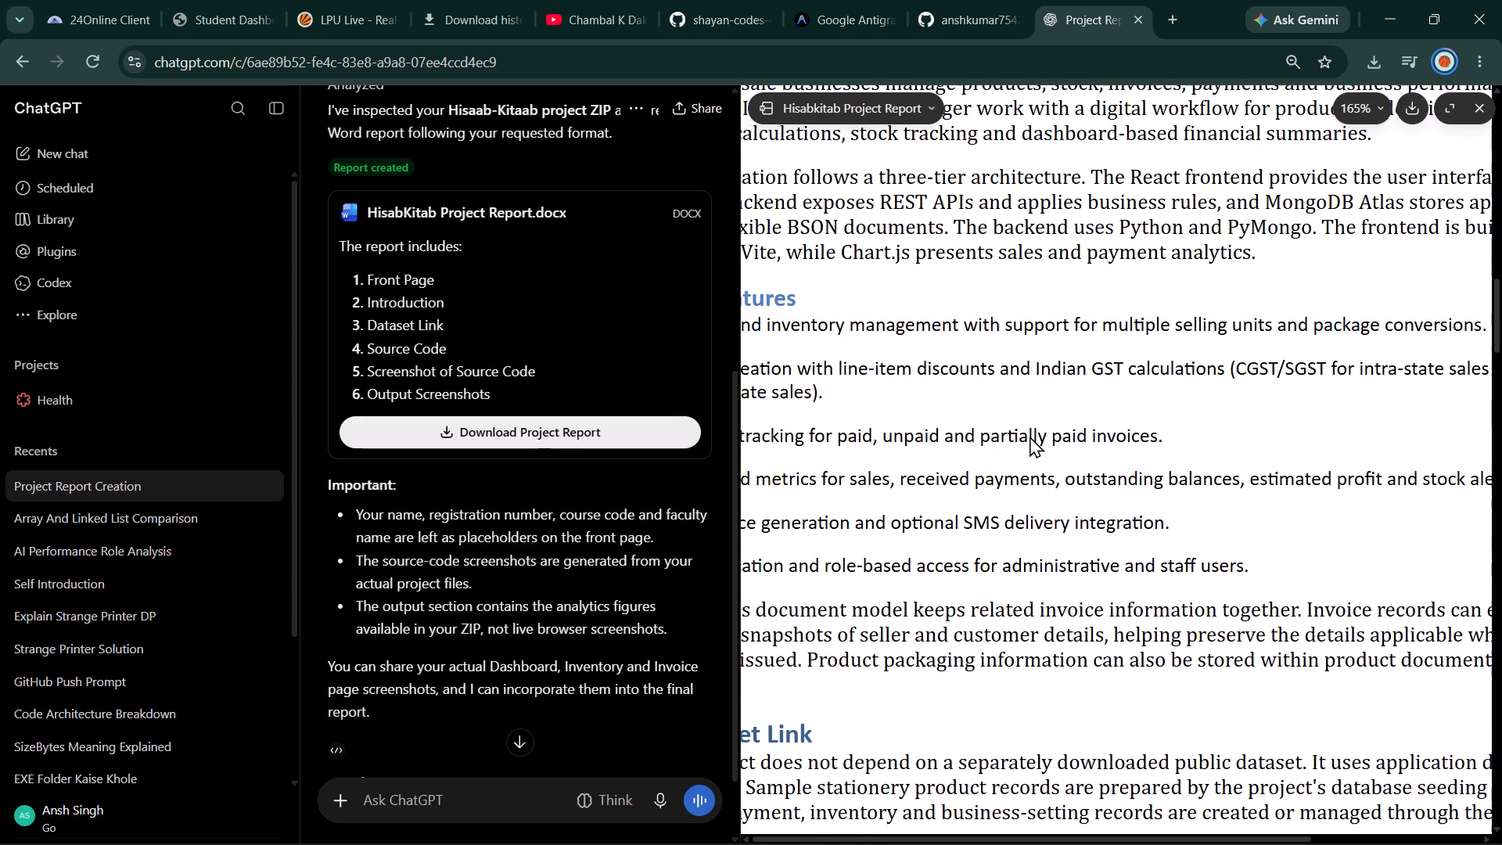
pyautogui.scroll(-2, 1029, 436)
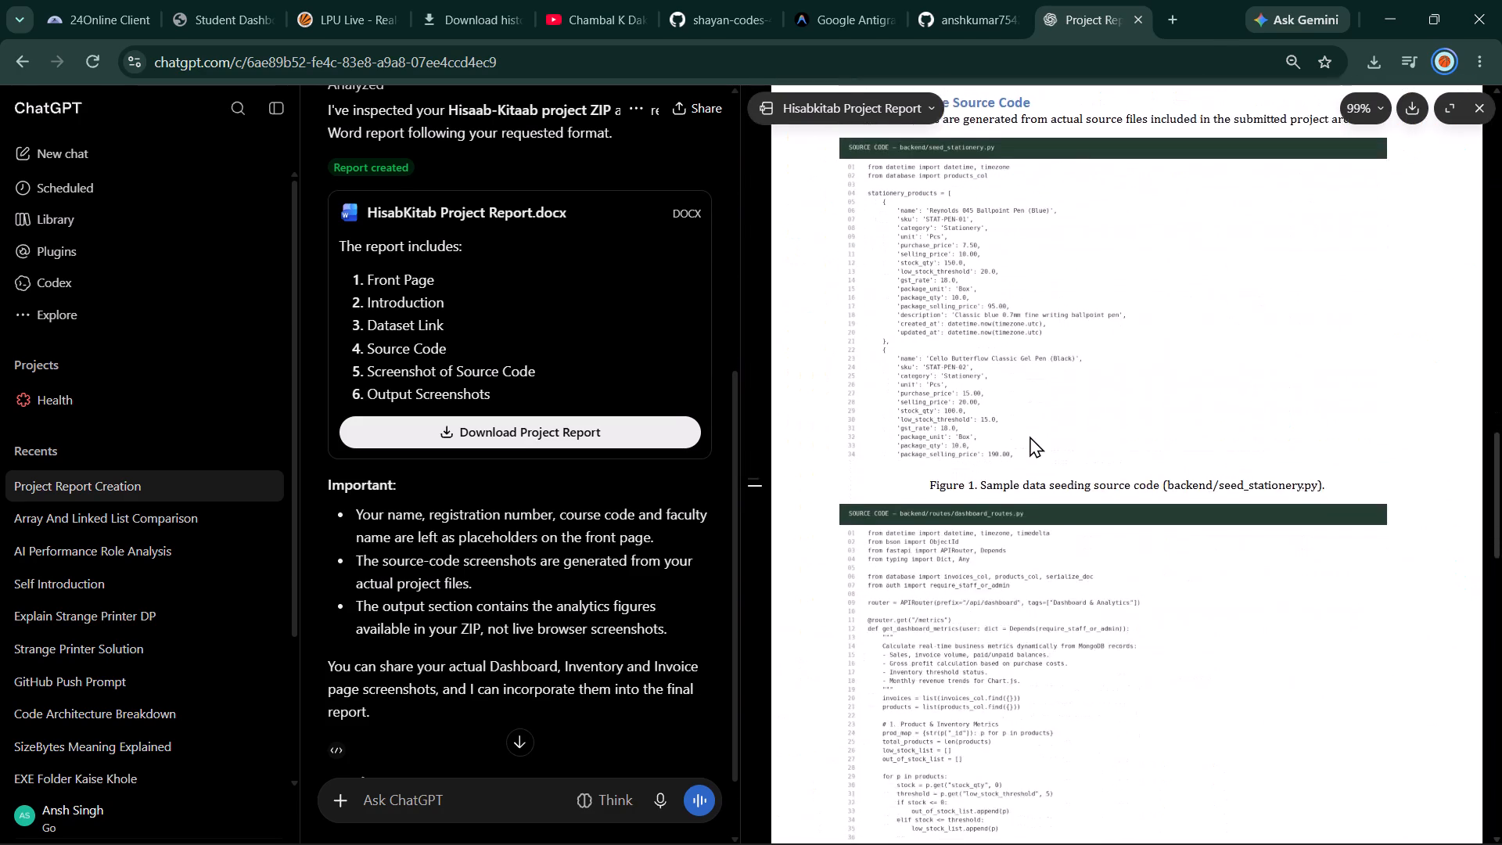
pyautogui.scroll(-7, 1029, 436)
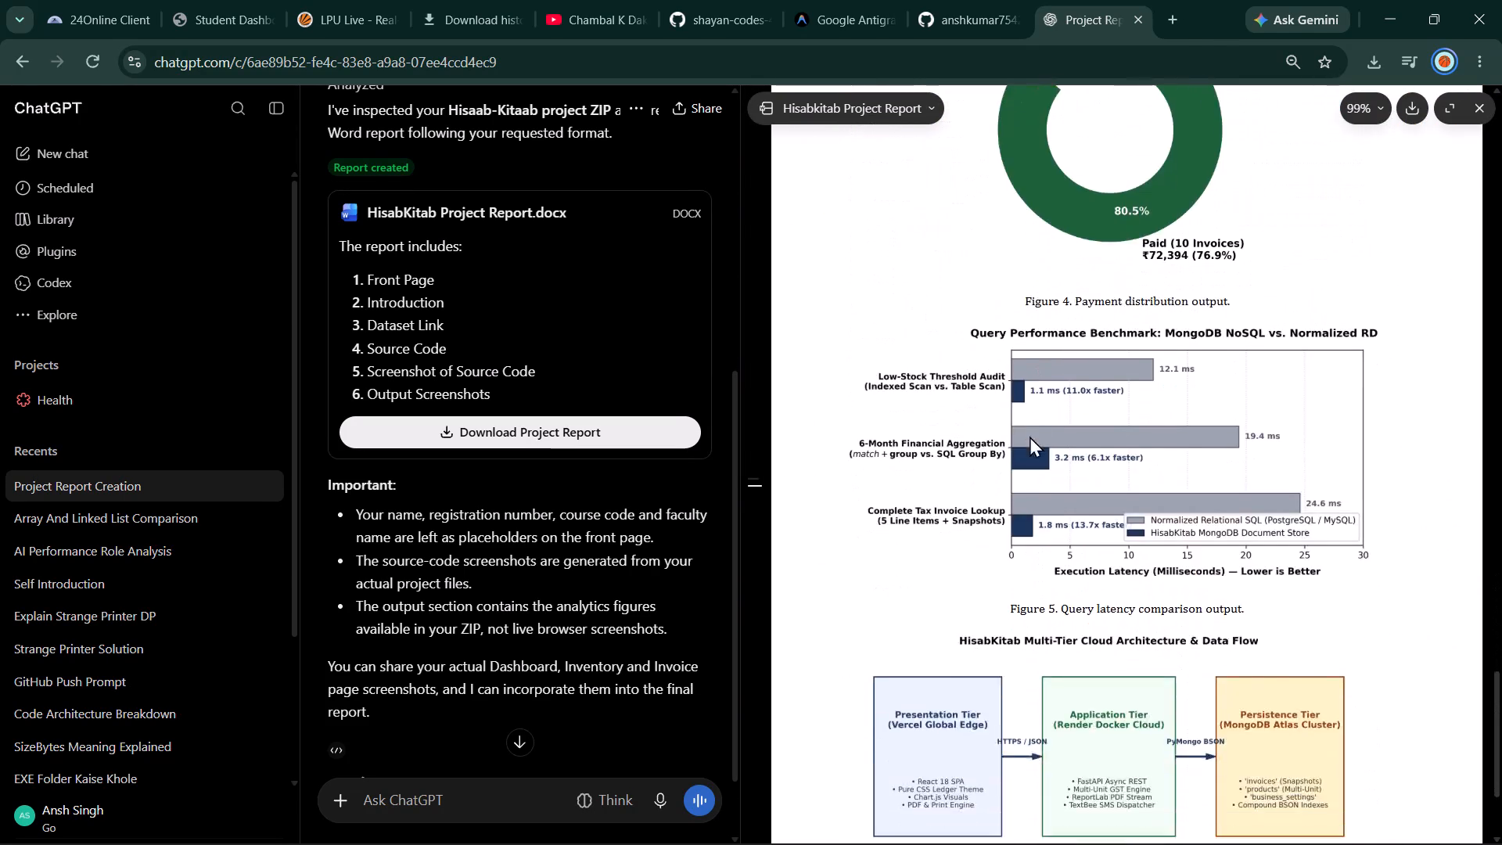
pyautogui.scroll(-5, 1029, 436)
pyautogui.scroll(3, 1029, 436)
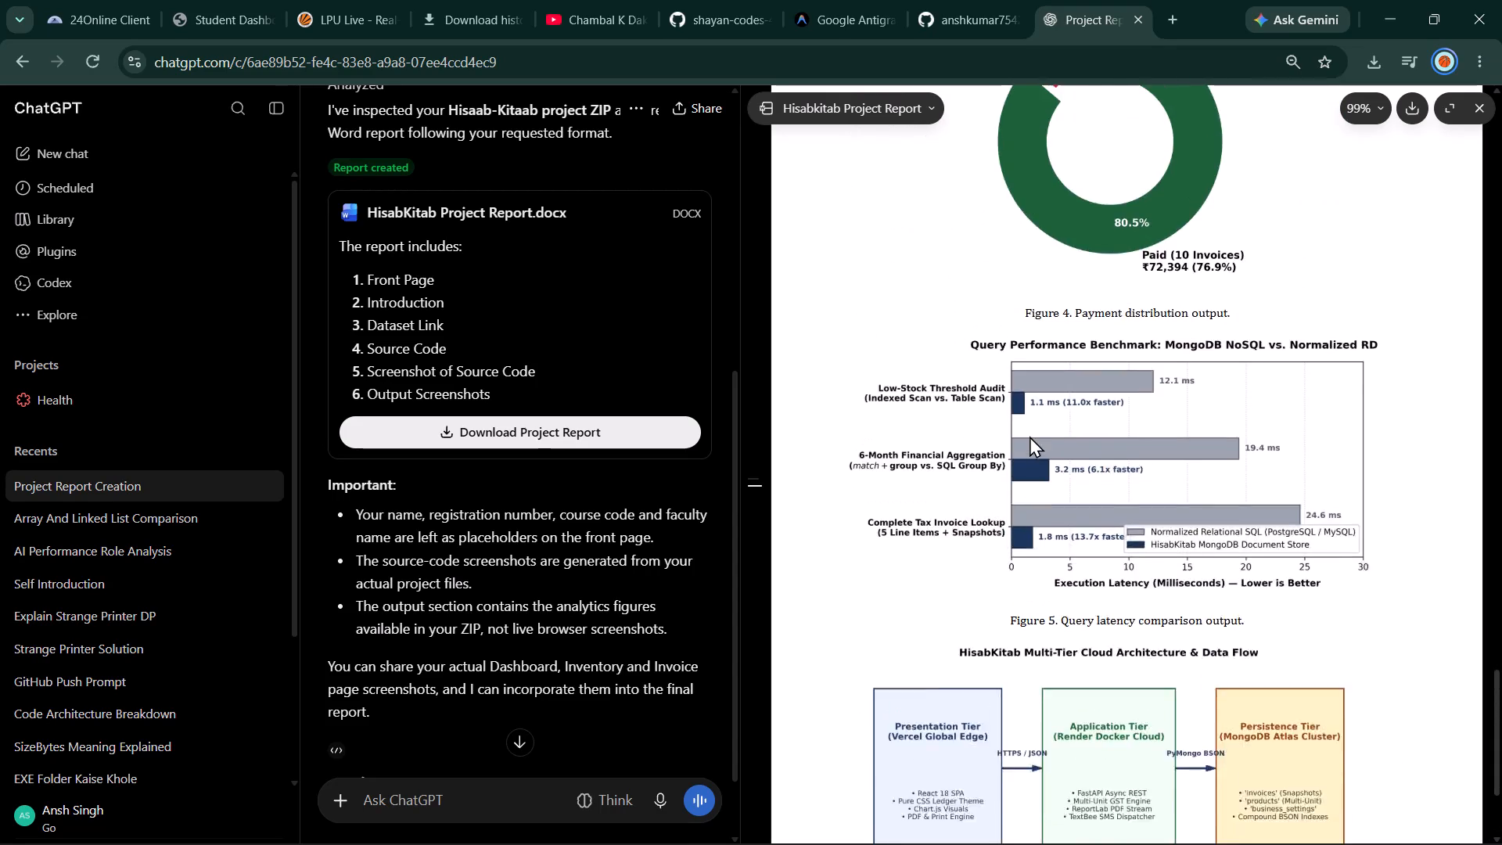
pyautogui.scroll(3, 1029, 436)
pyautogui.scroll(-1, 1029, 436)
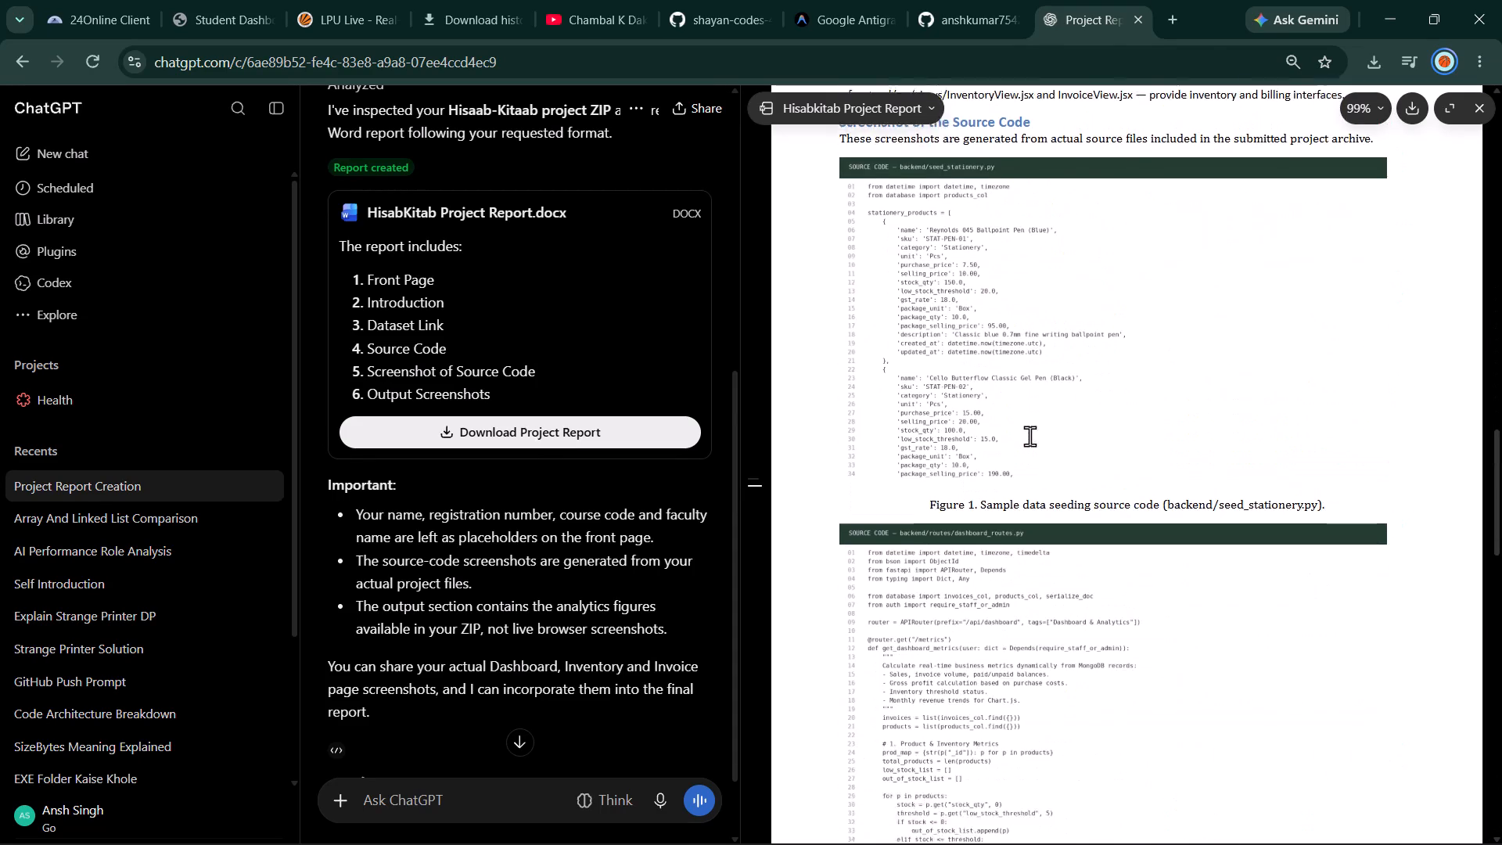
pyautogui.scroll(1, 1029, 436)
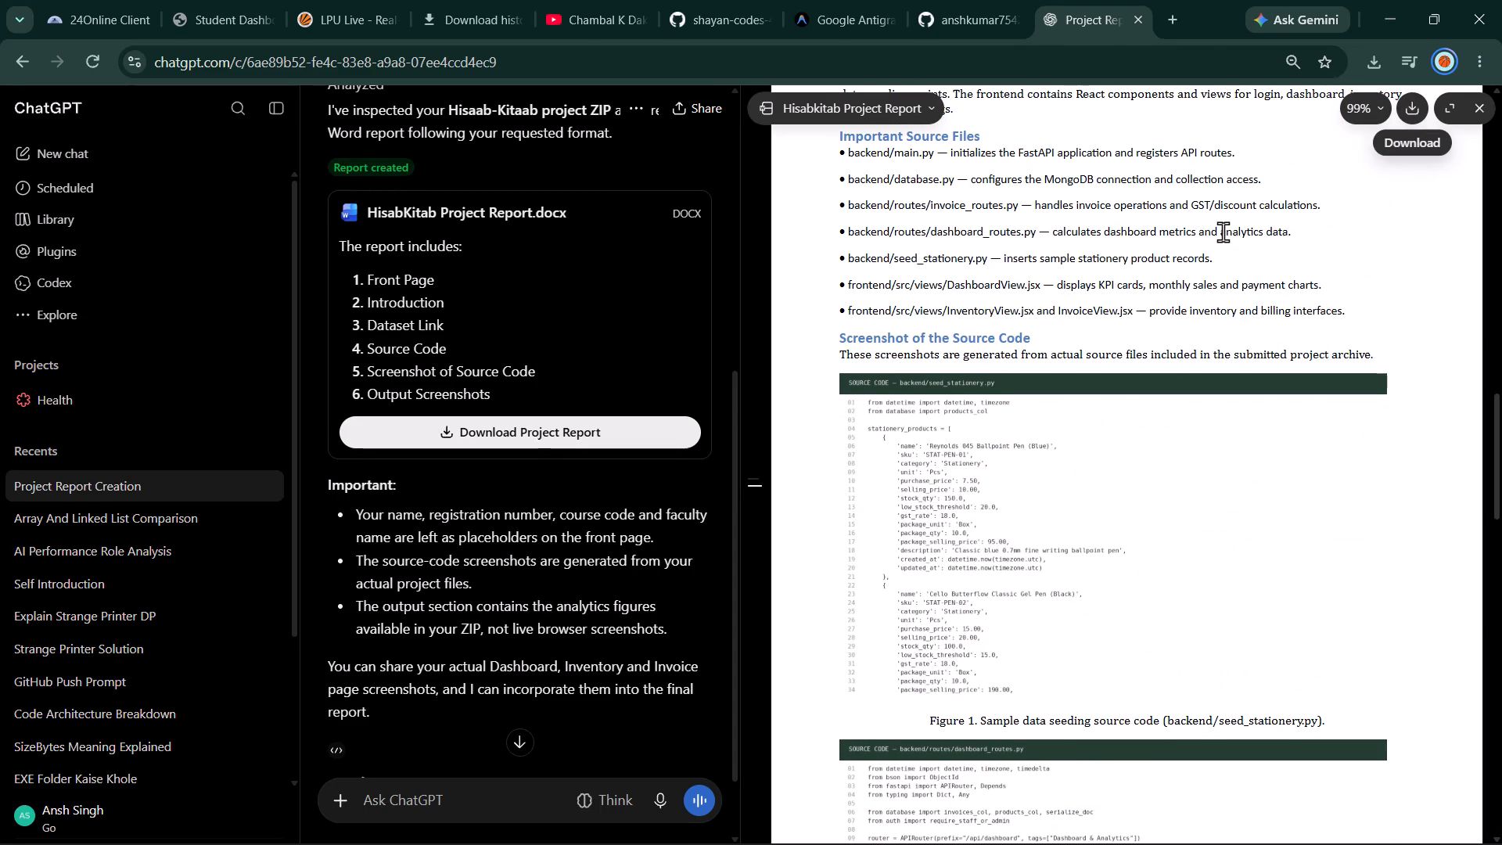
pyautogui.scroll(3, 1223, 232)
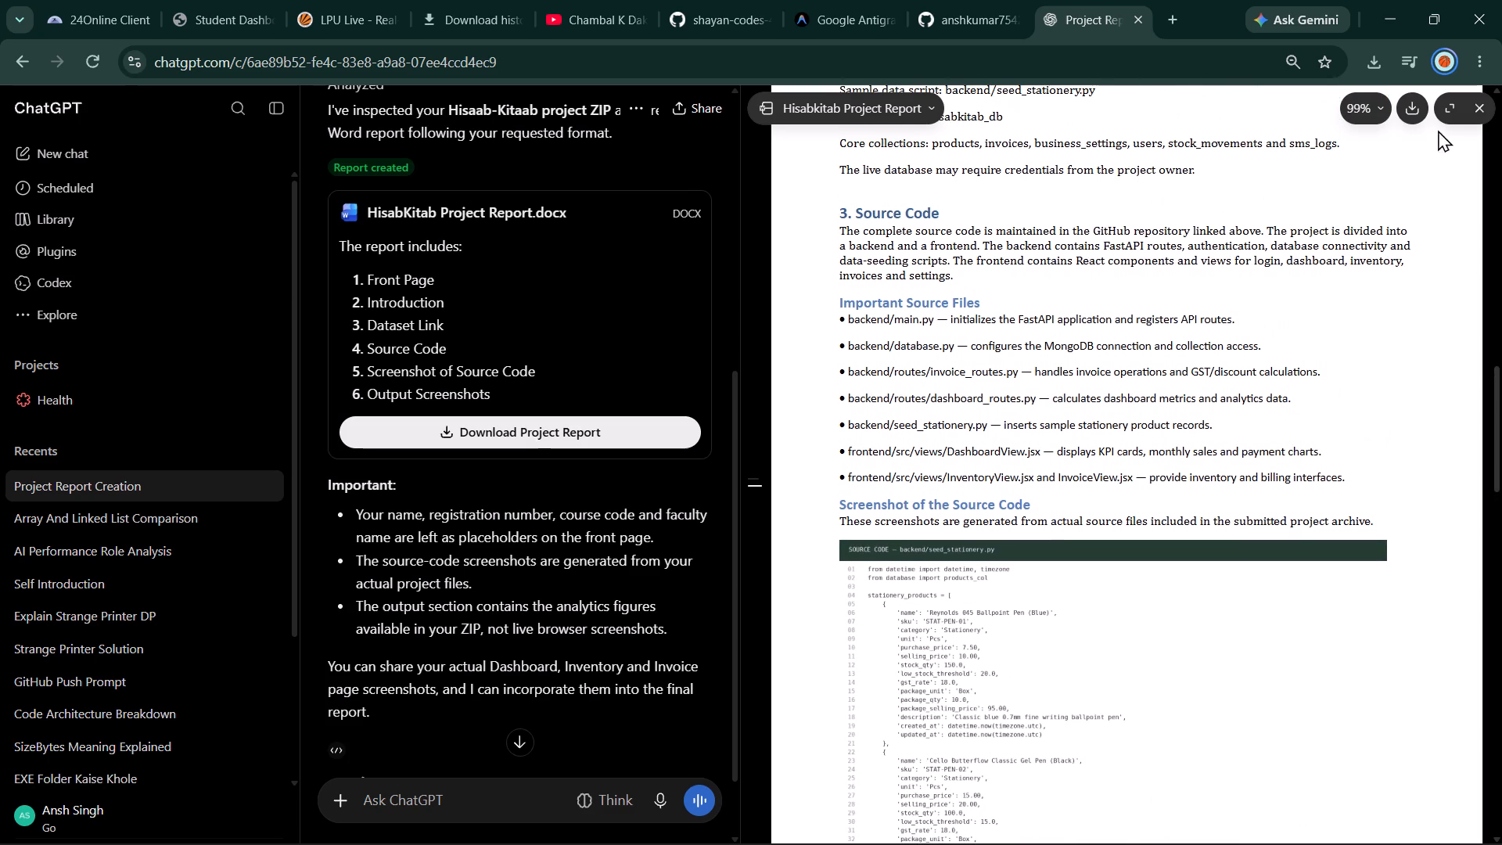
# Download the HisabKitab project report and open the downloaded document in WPS Office.
pyautogui.click(1411, 109)
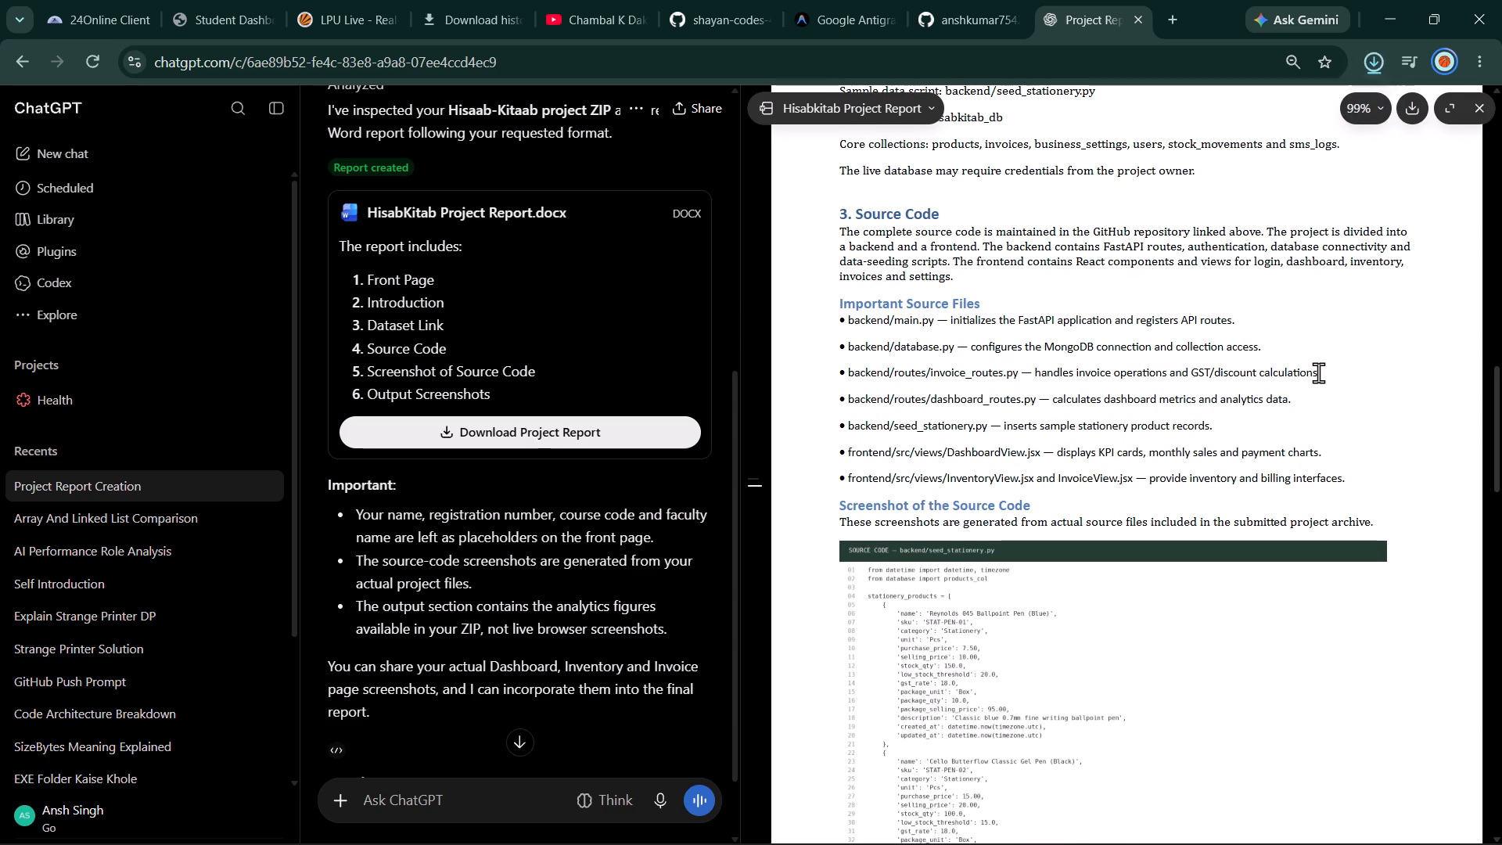
pyautogui.doubleClick(1227, 105)
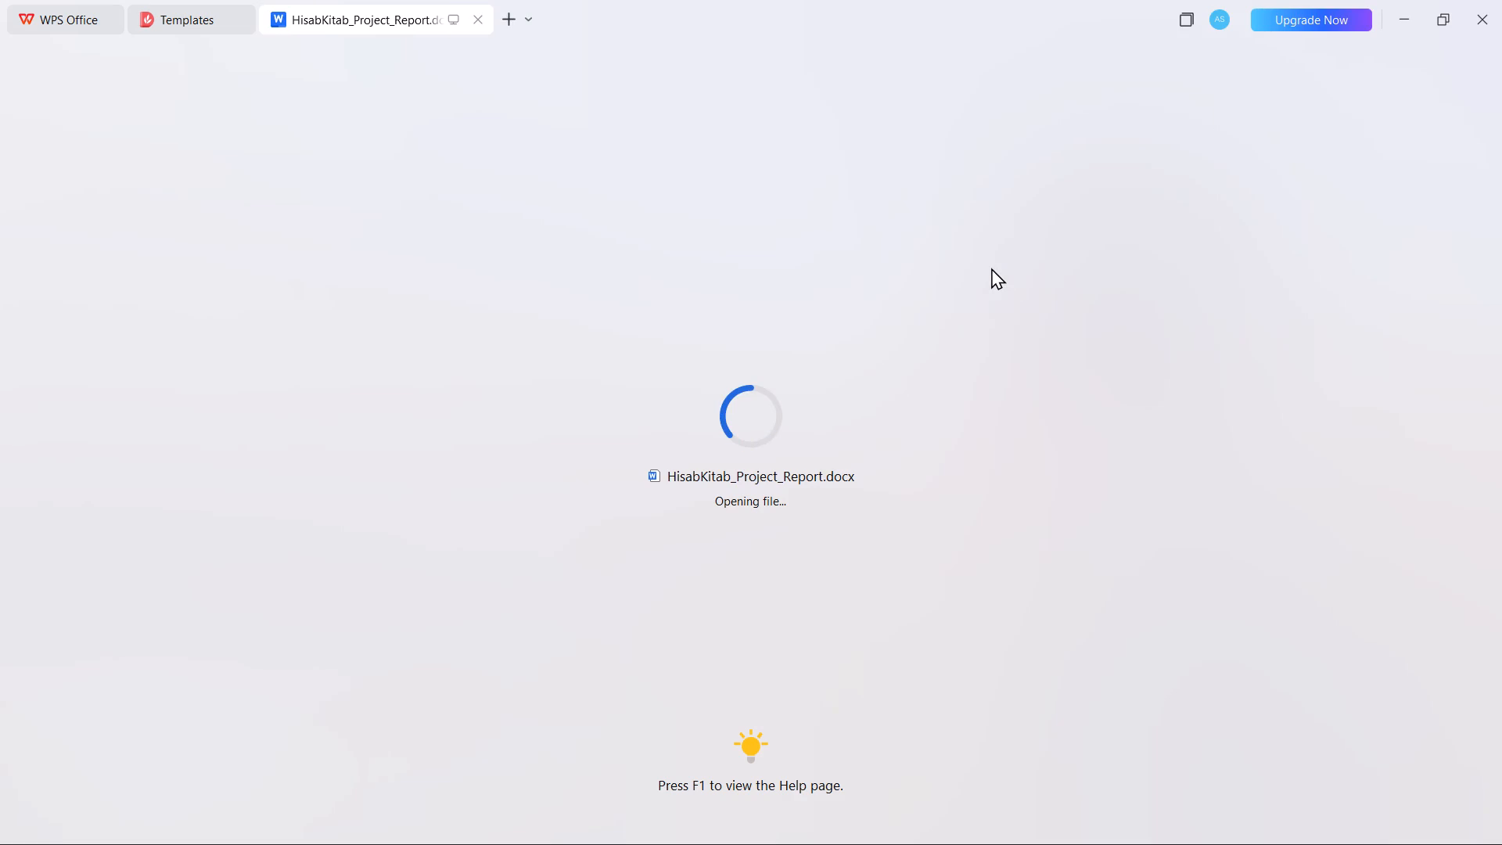
# Review the report's front page, from the logo and title to the submission details placeholders and academic session.
pyautogui.scroll(-2, 911, 459)
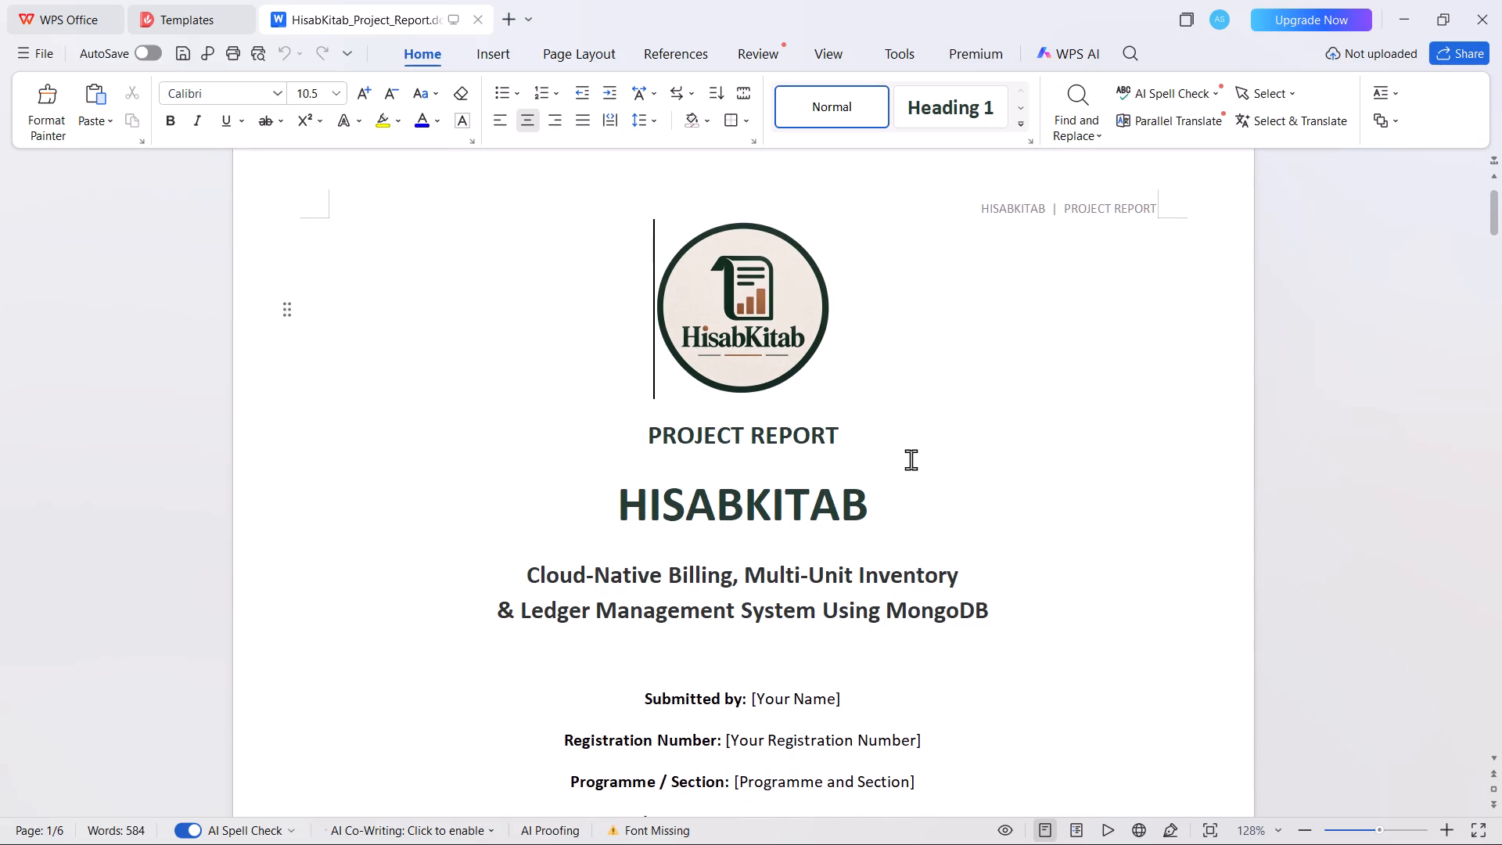
pyautogui.scroll(-3, 911, 459)
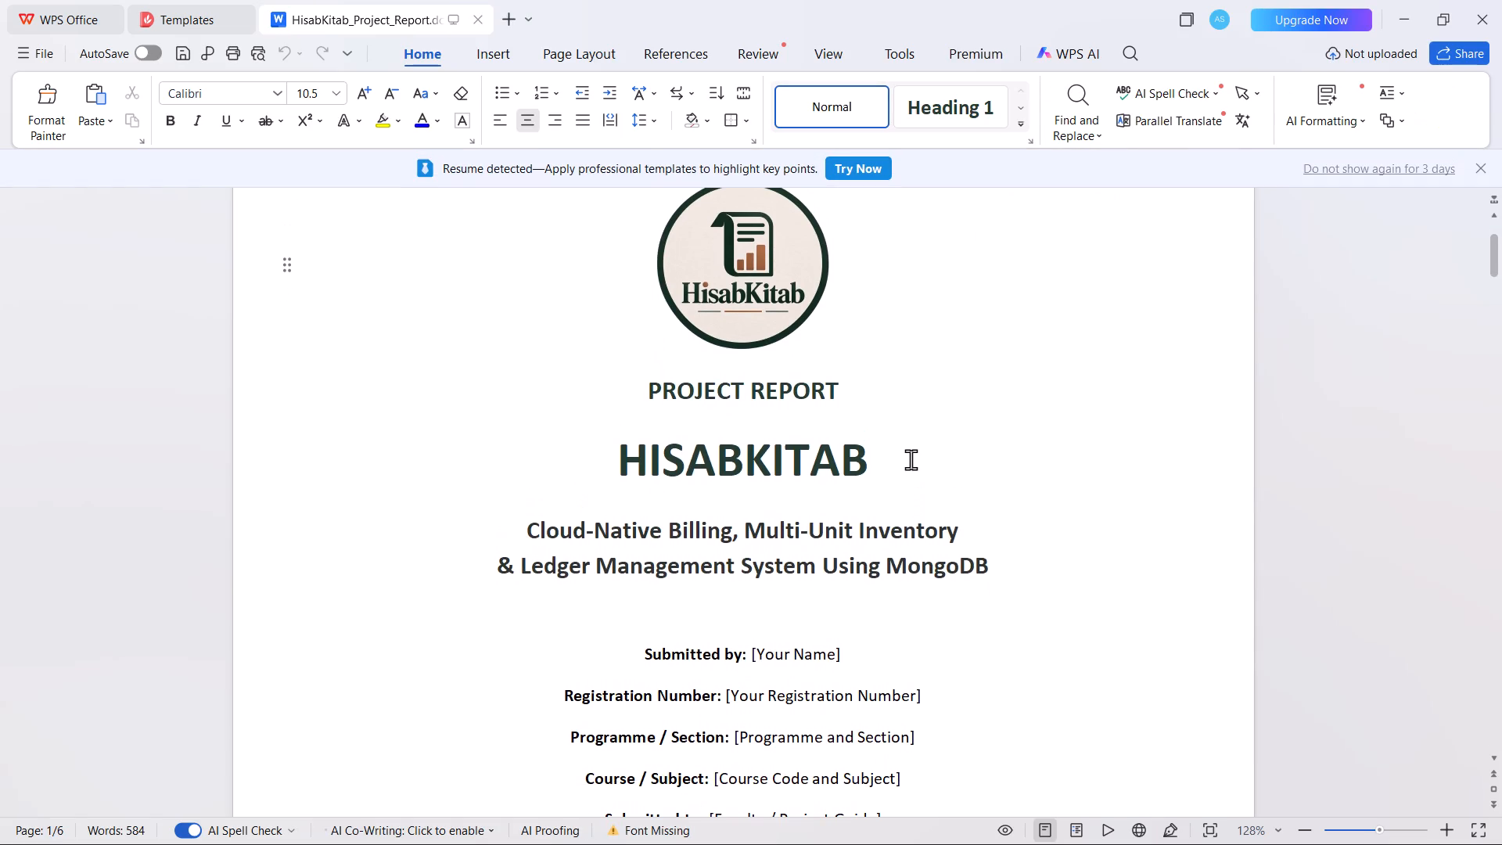
pyautogui.scroll(-2, 911, 459)
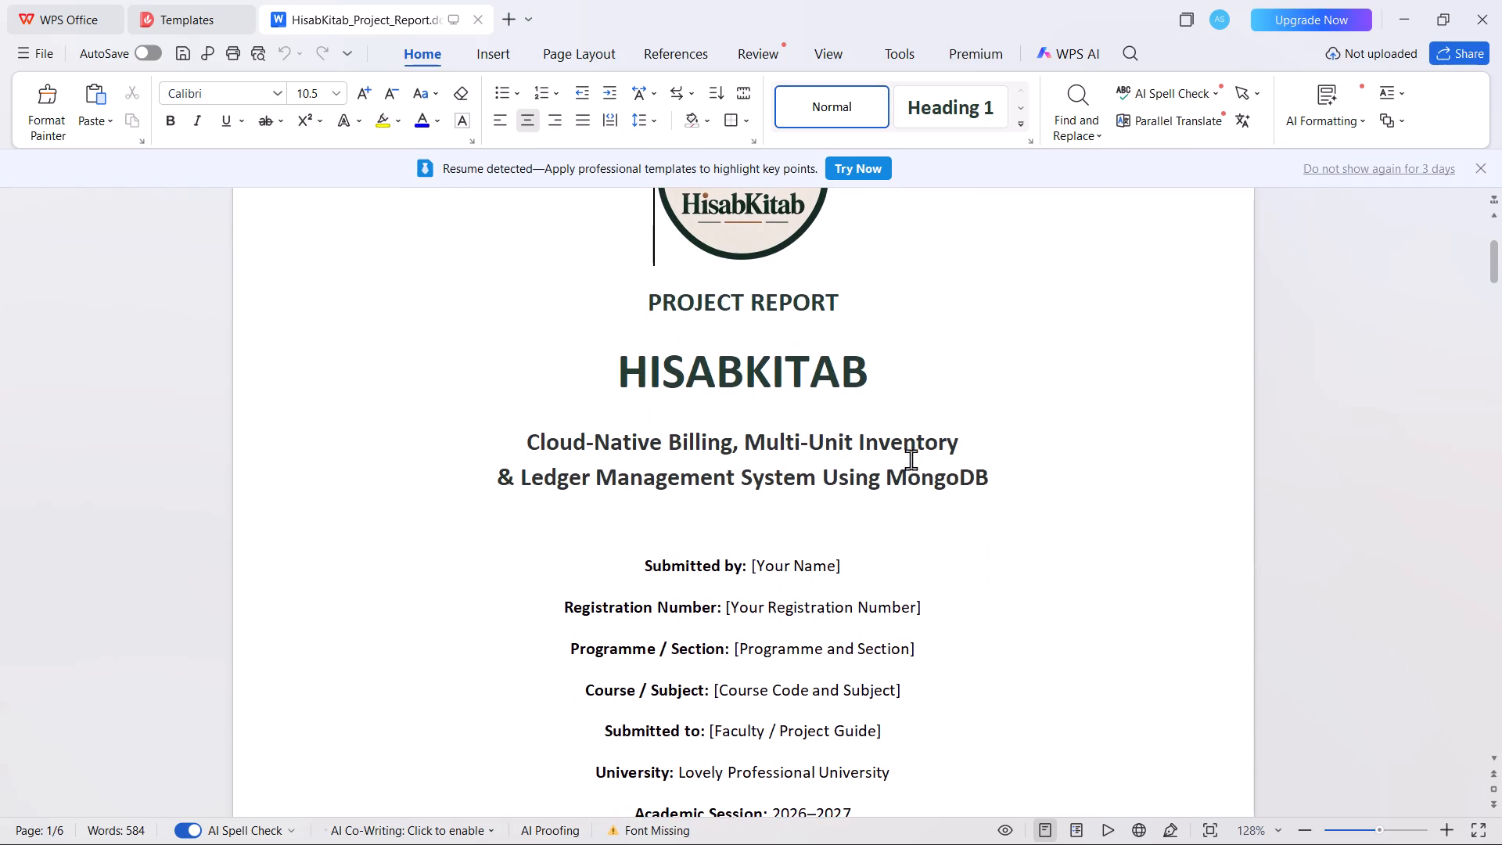
pyautogui.scroll(-2, 911, 459)
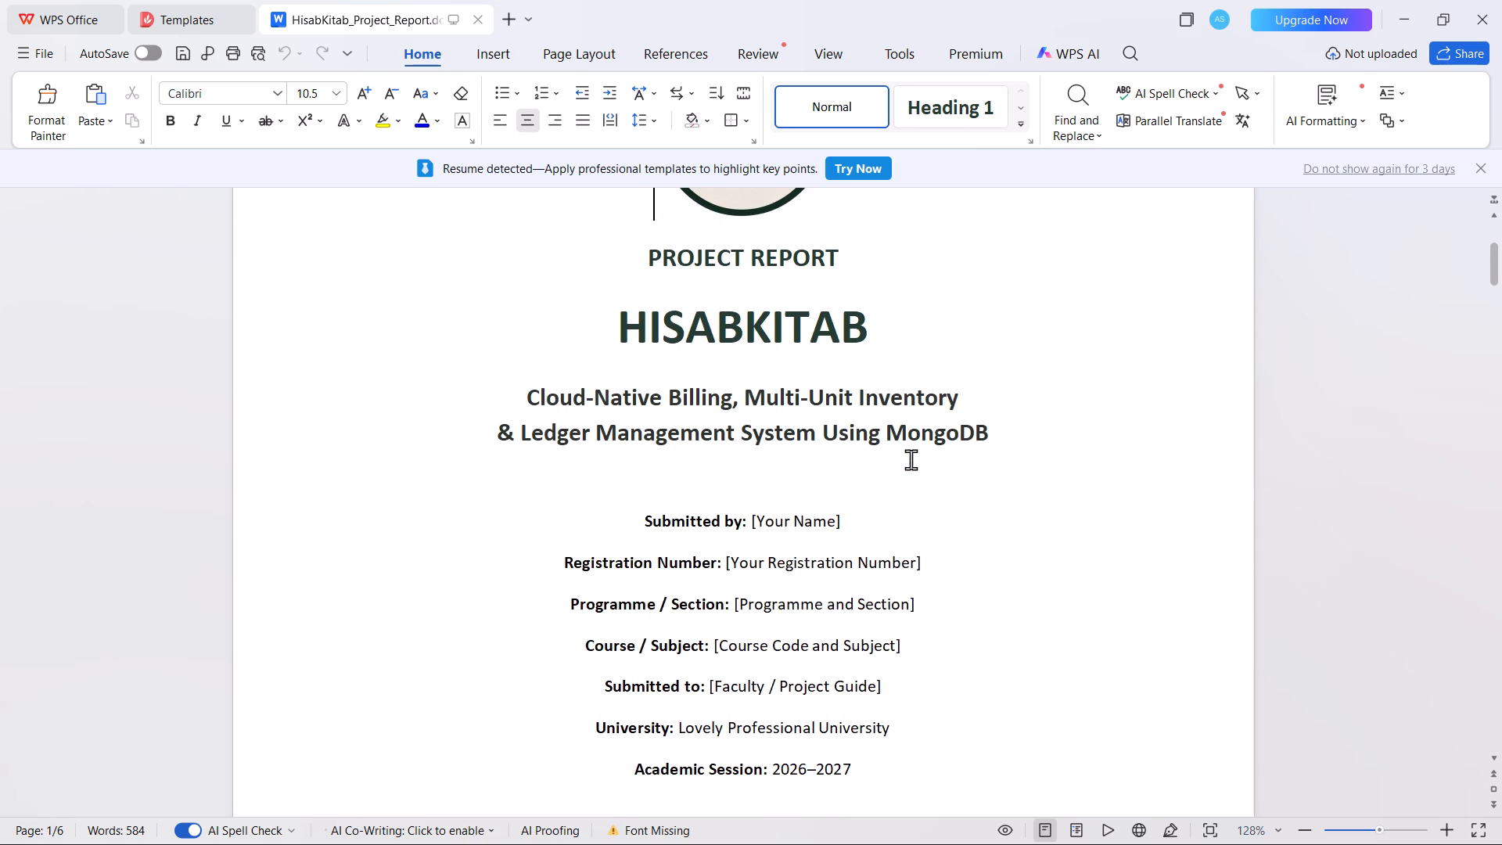
pyautogui.scroll(-2, 911, 459)
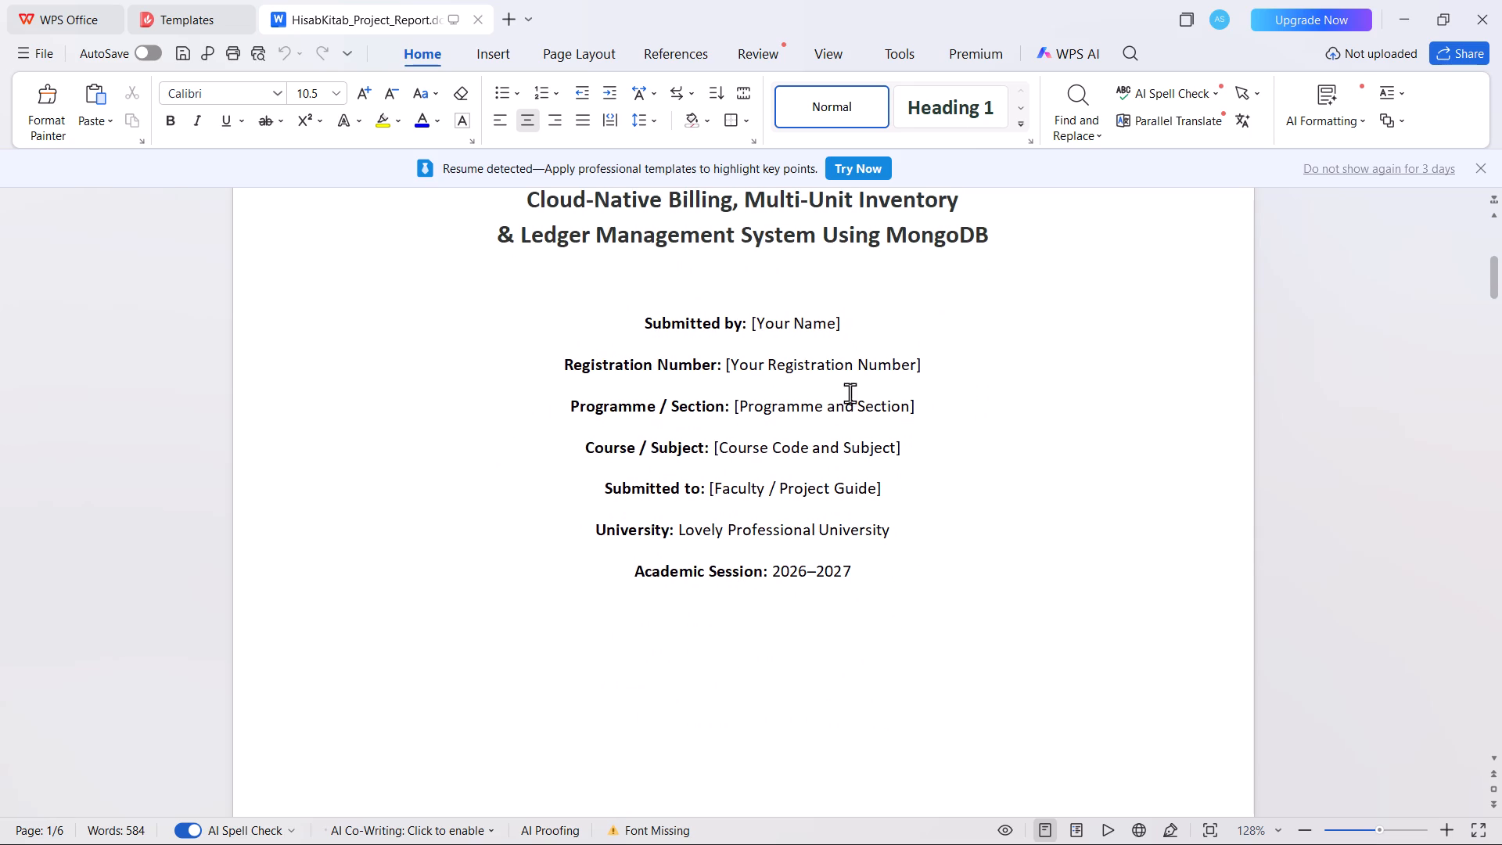
pyautogui.click(838, 323)
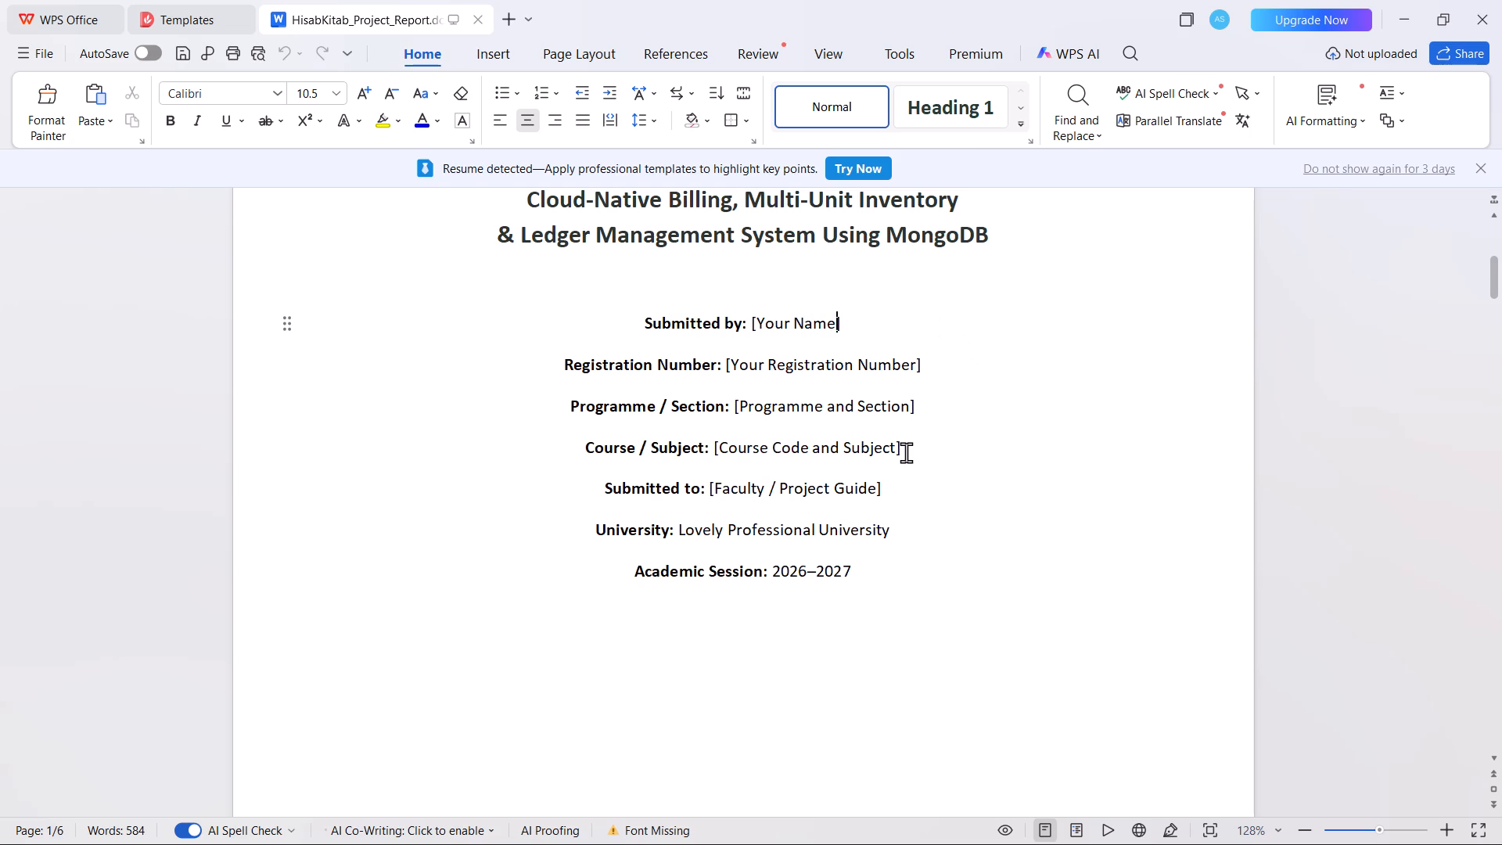
# Hyphenate the project name as "Hisab-Kitab" at the start of the first Introduction paragraph.
pyautogui.scroll(-4, 906, 452)
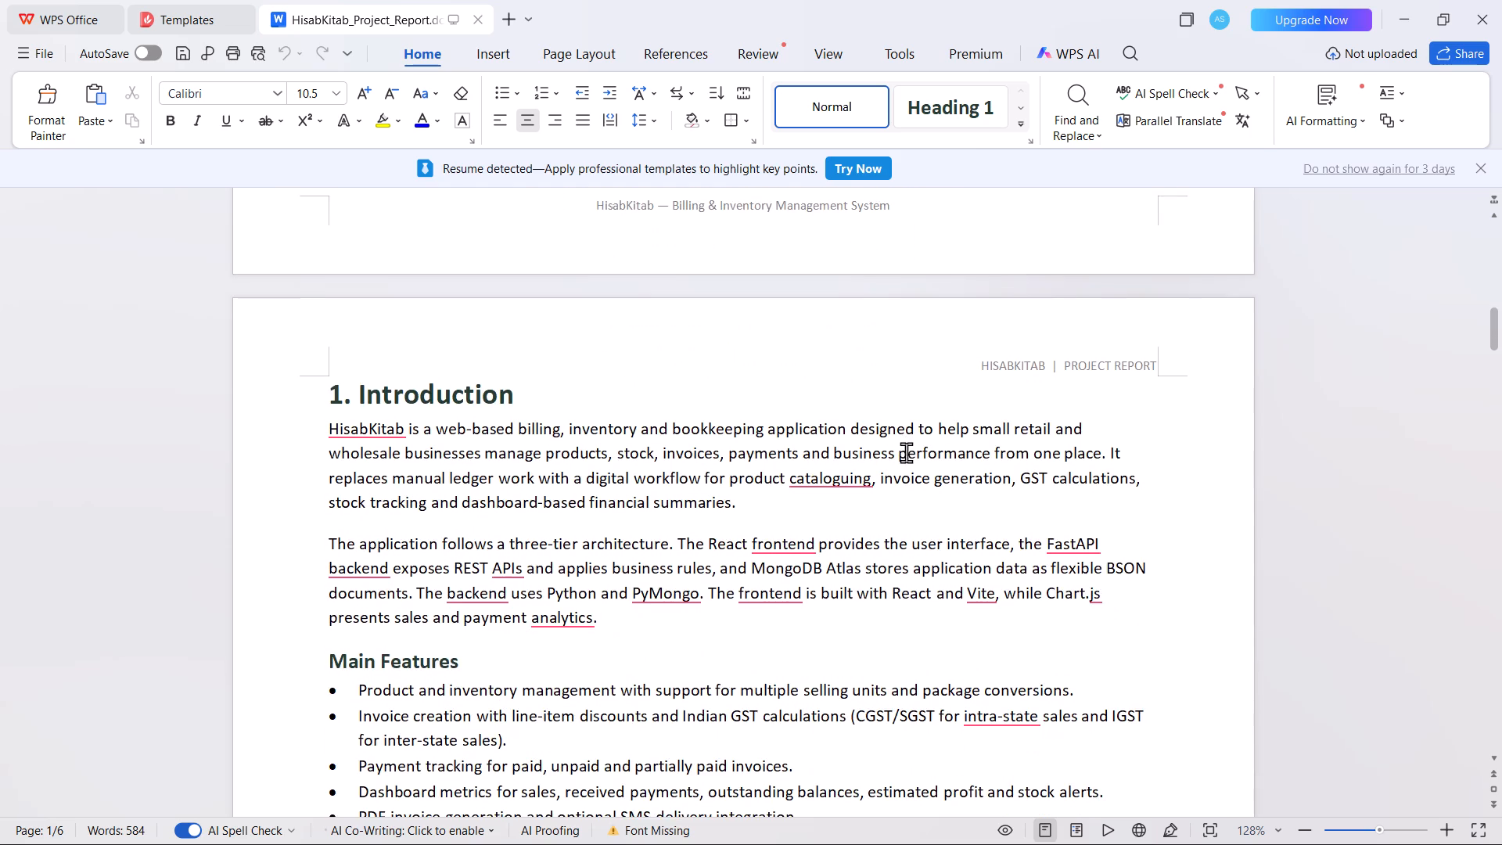
pyautogui.scroll(-3, 906, 452)
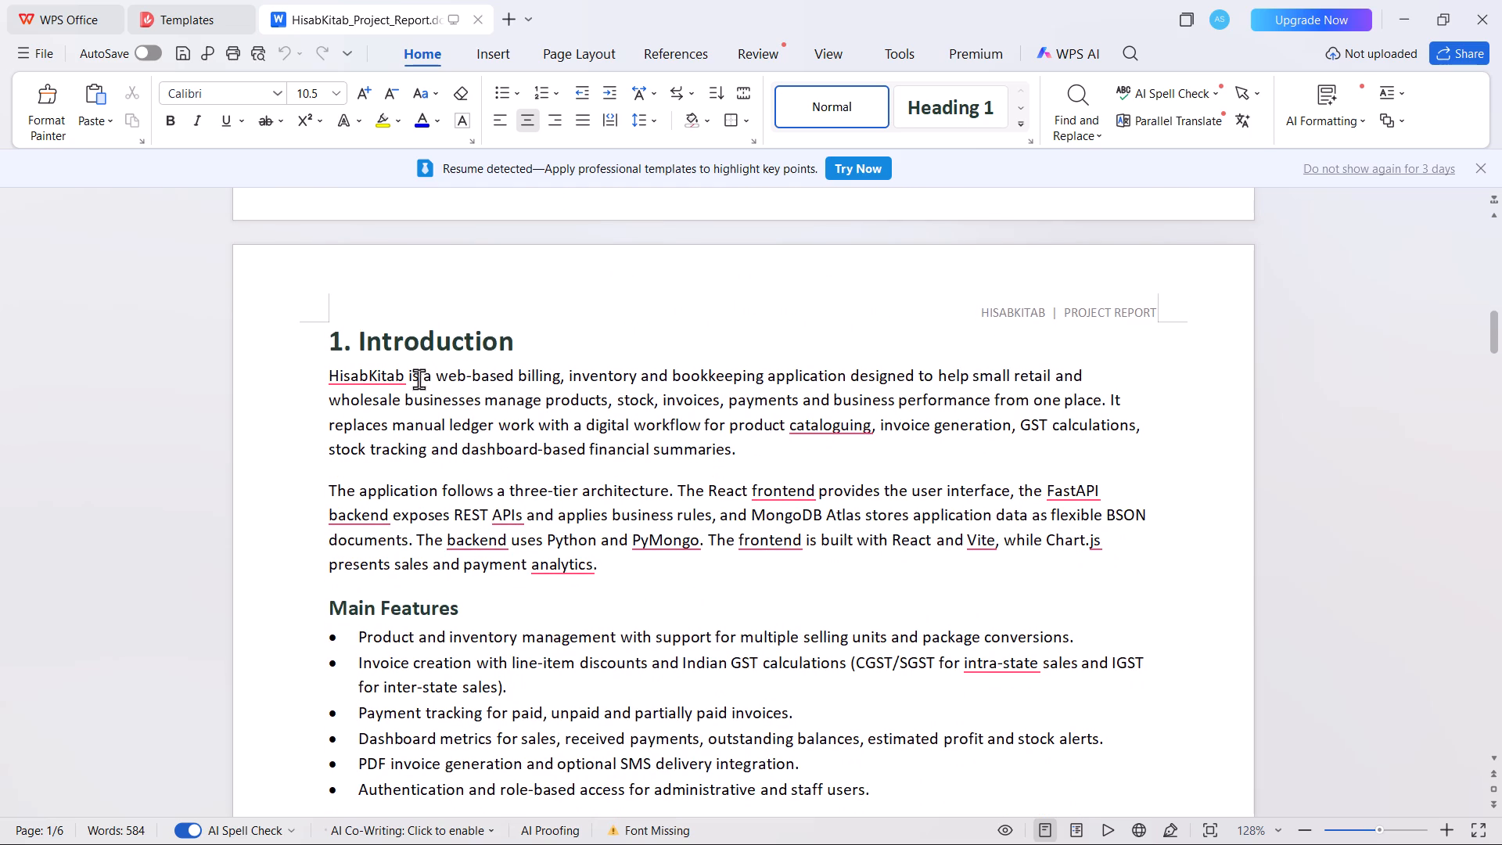
pyautogui.click(372, 379)
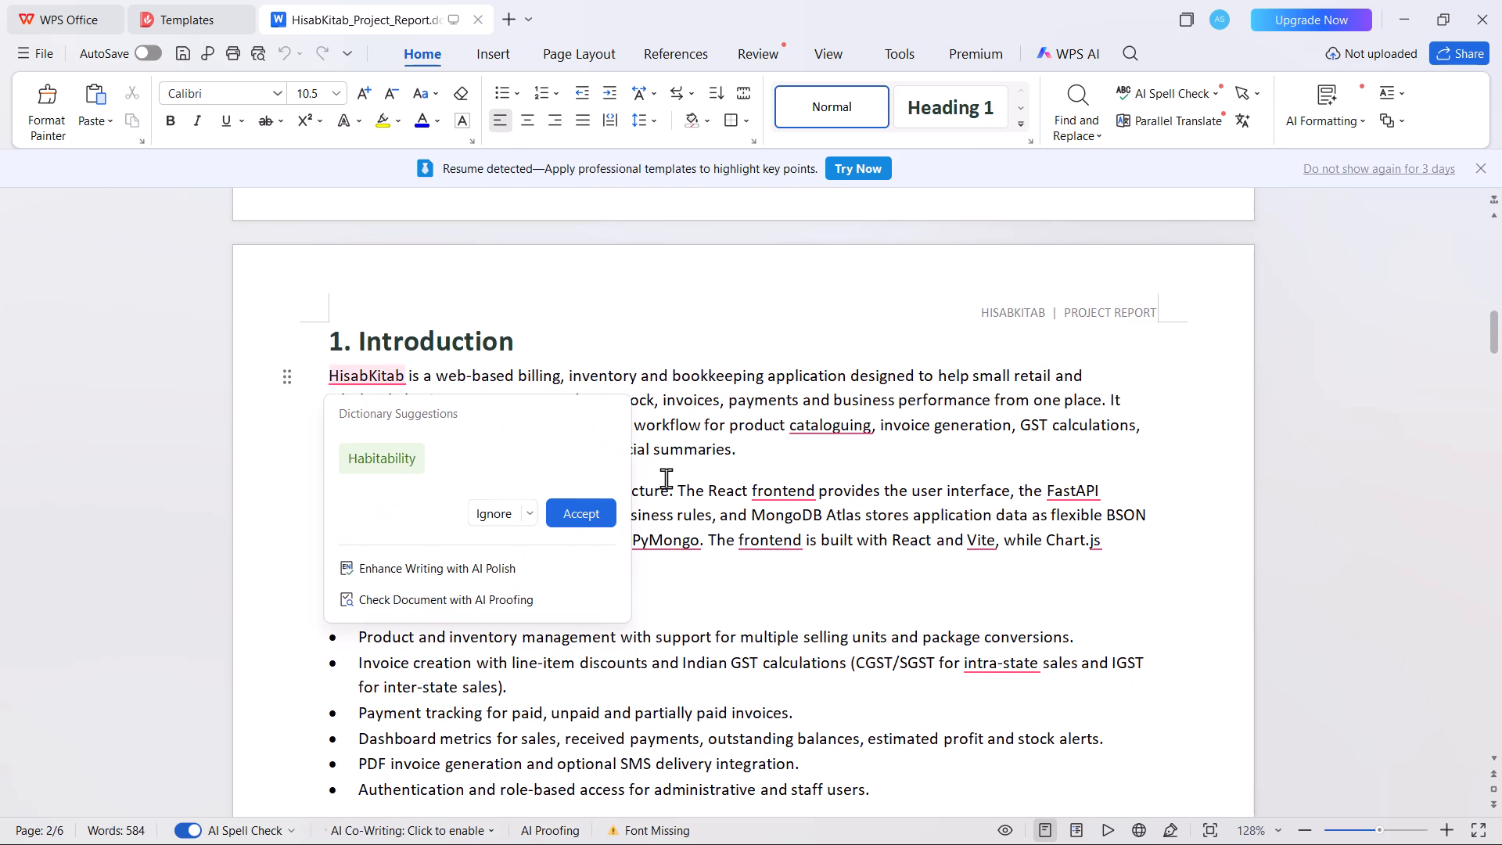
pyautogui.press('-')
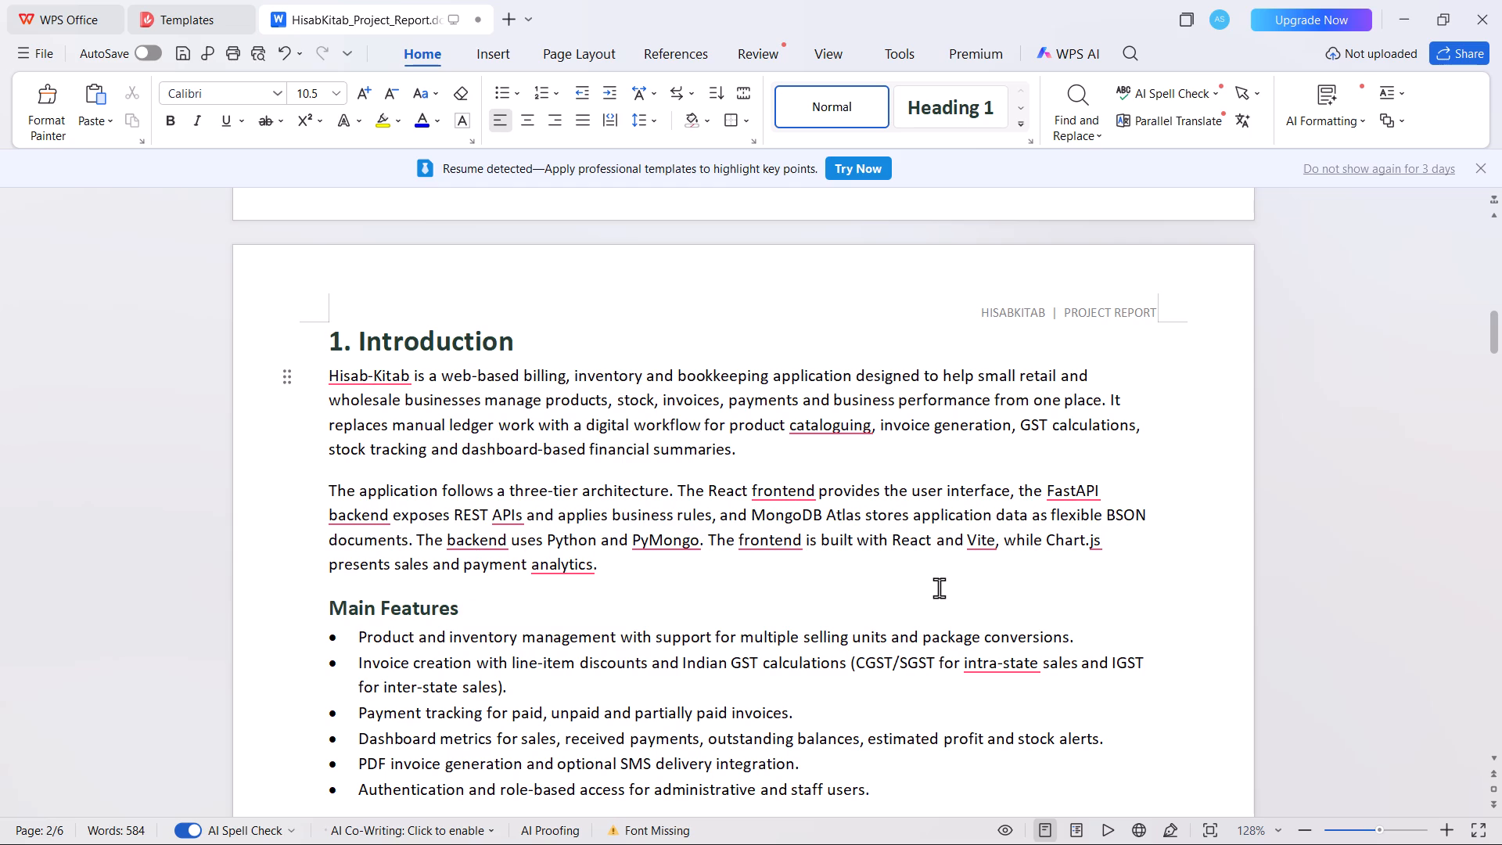
# Locate the GitHub source repository link in the Dataset Link section, and copy the Hisaab-Kitab repository's web address from Chrome.
pyautogui.scroll(-2, 939, 588)
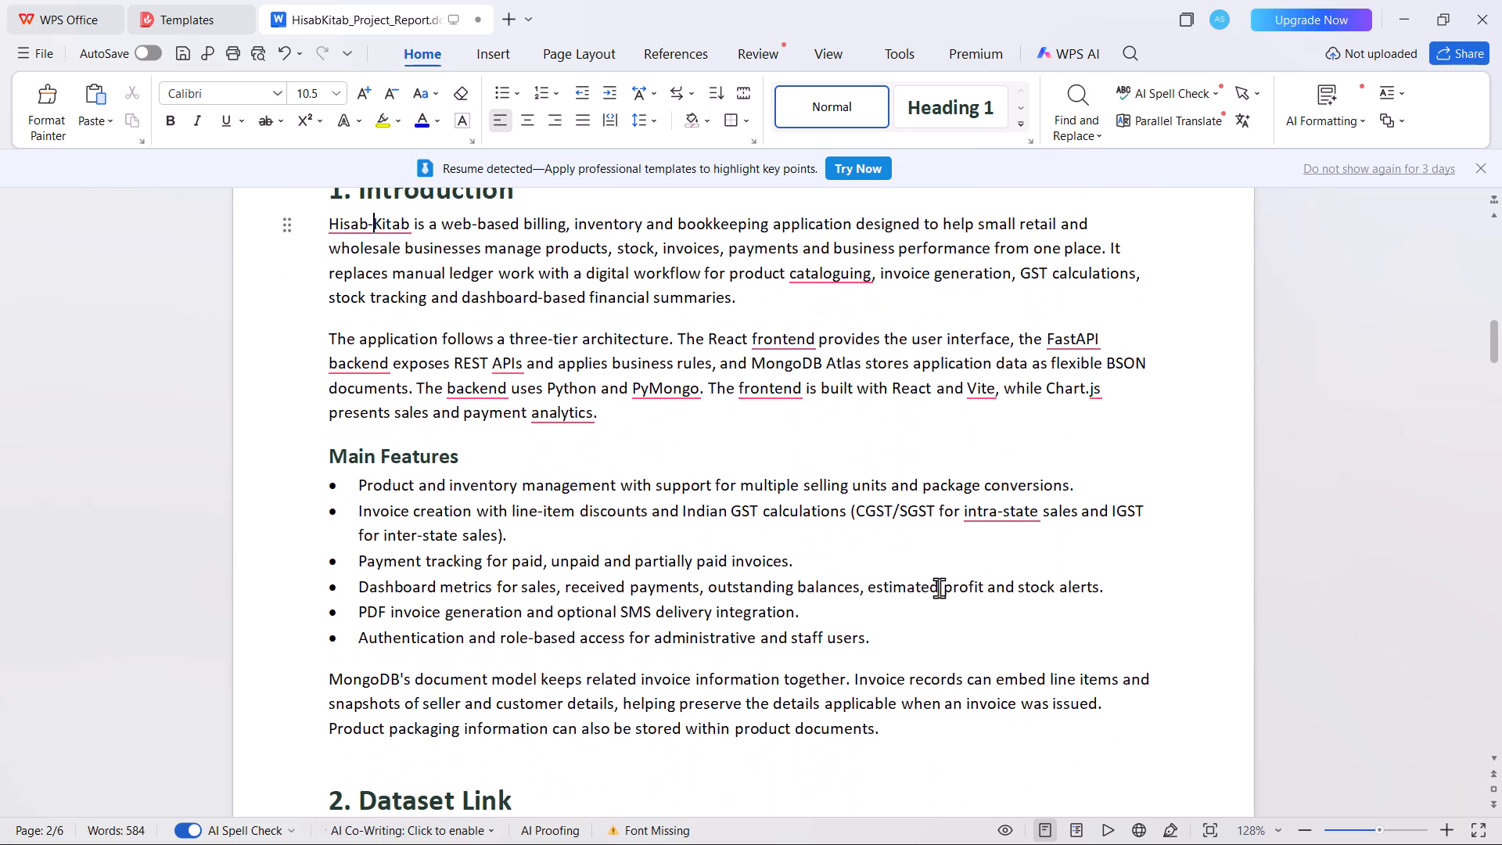
pyautogui.scroll(-3, 939, 588)
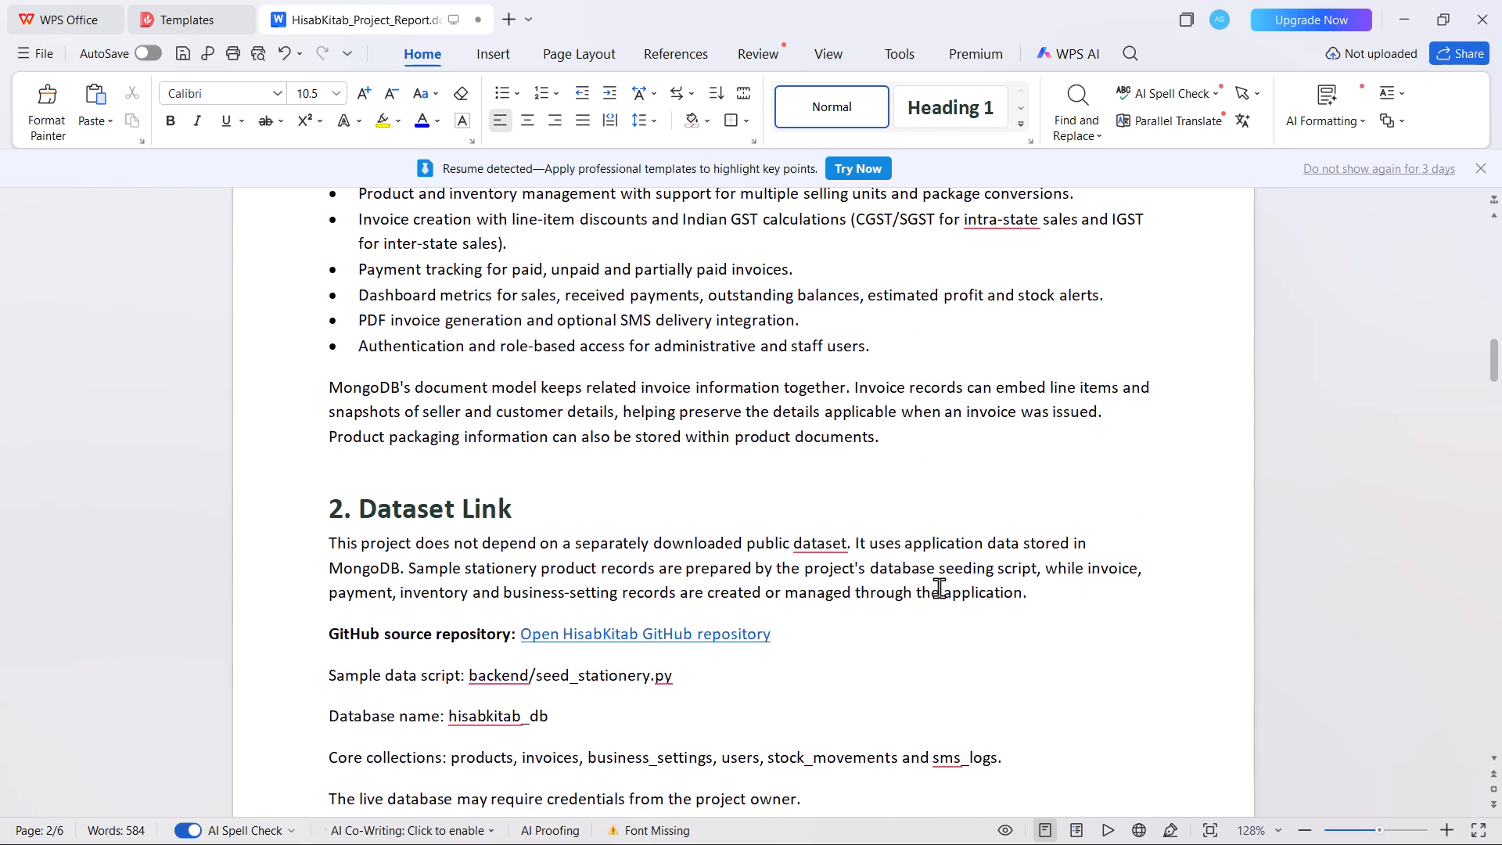
pyautogui.scroll(-1, 939, 588)
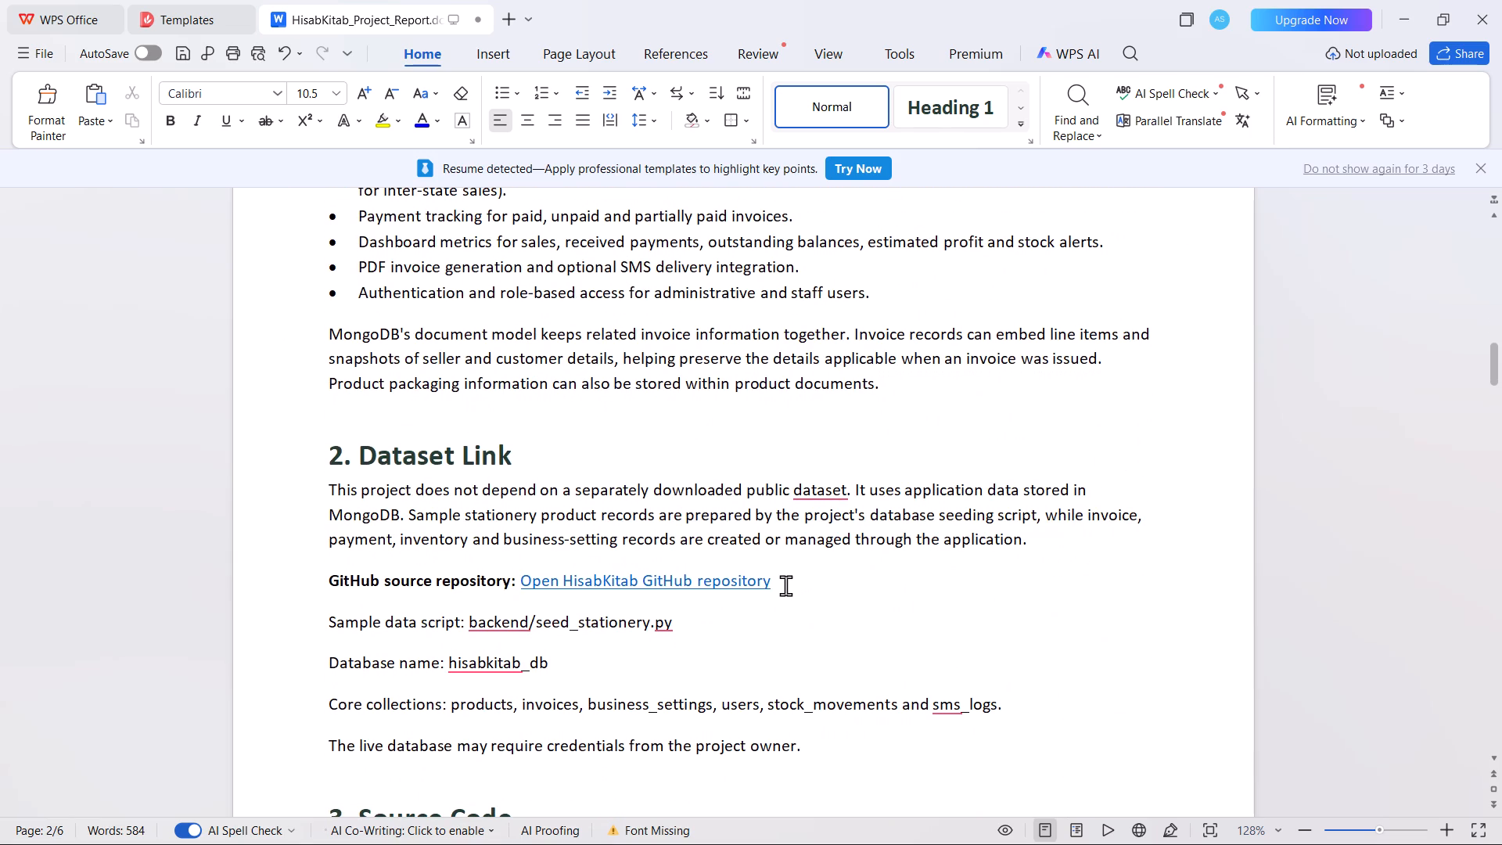
pyautogui.moveTo(785, 587); pyautogui.dragTo(521, 579)
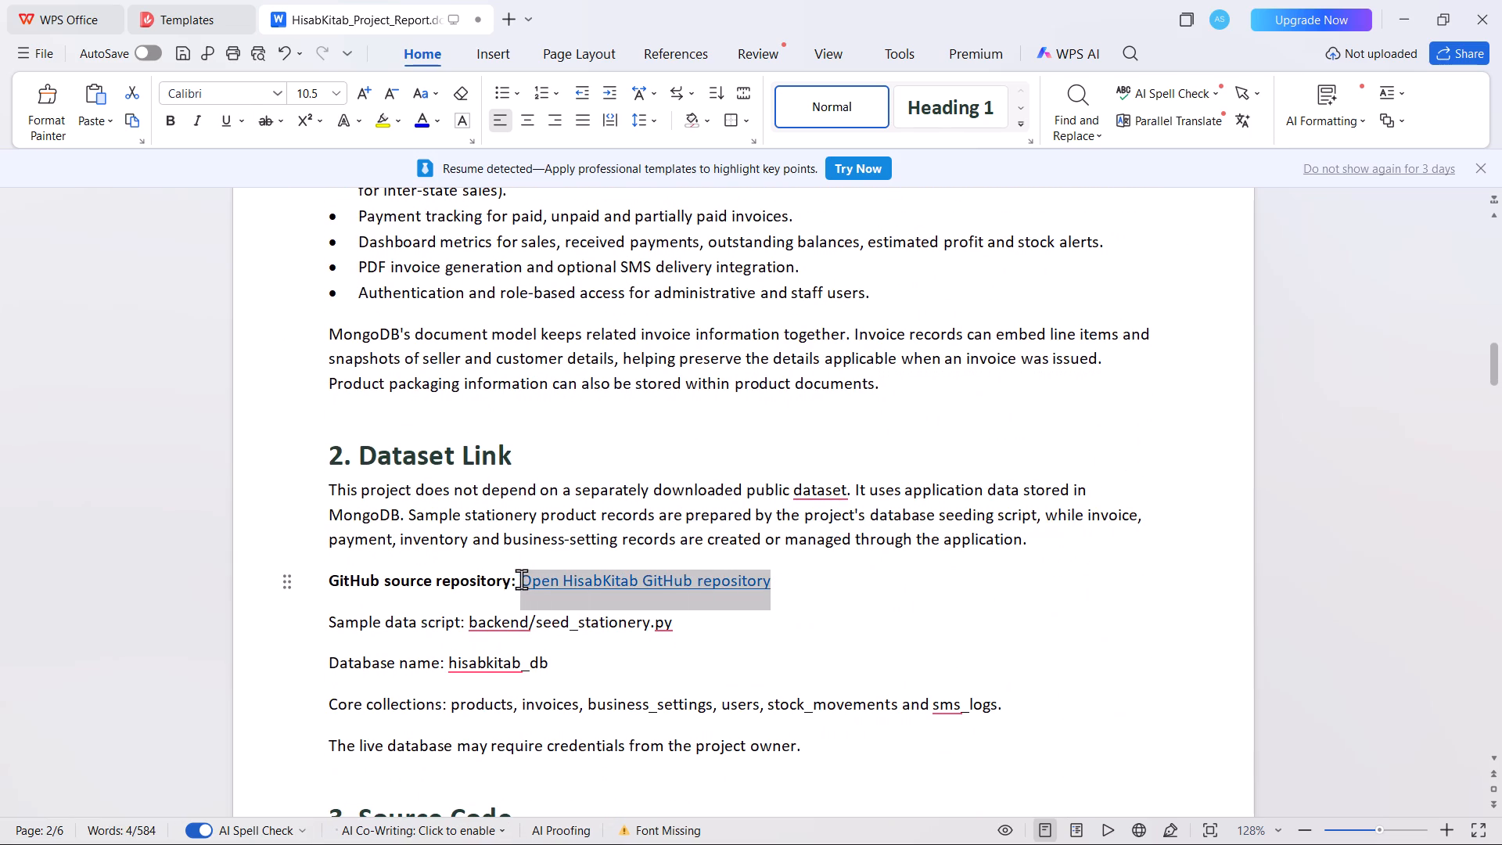
pyautogui.moveTo(521, 579); pyautogui.dragTo(521, 578)
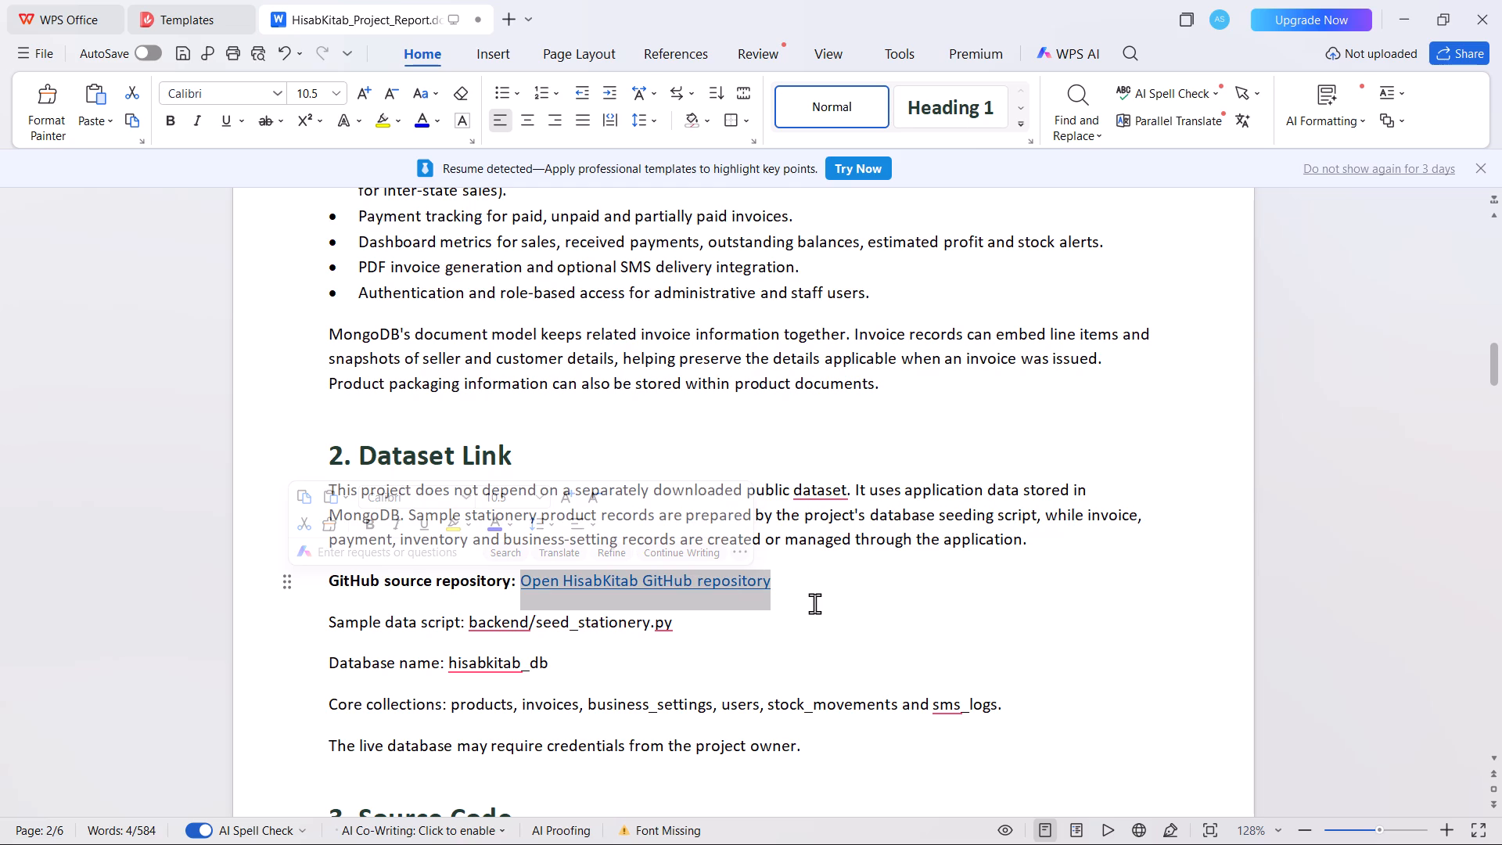
pyautogui.click(814, 603)
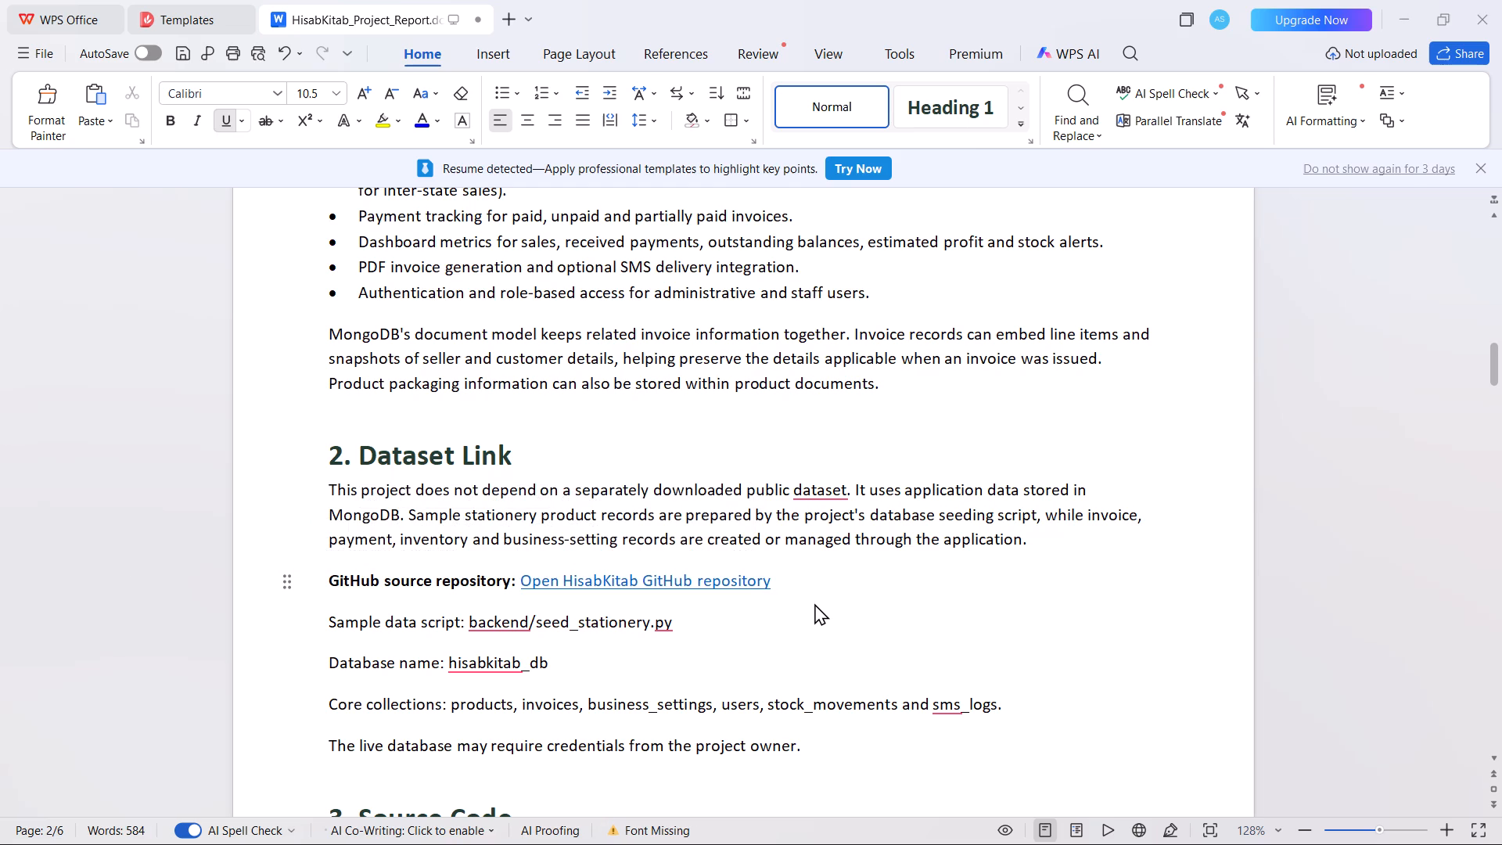
pyautogui.click(954, 24)
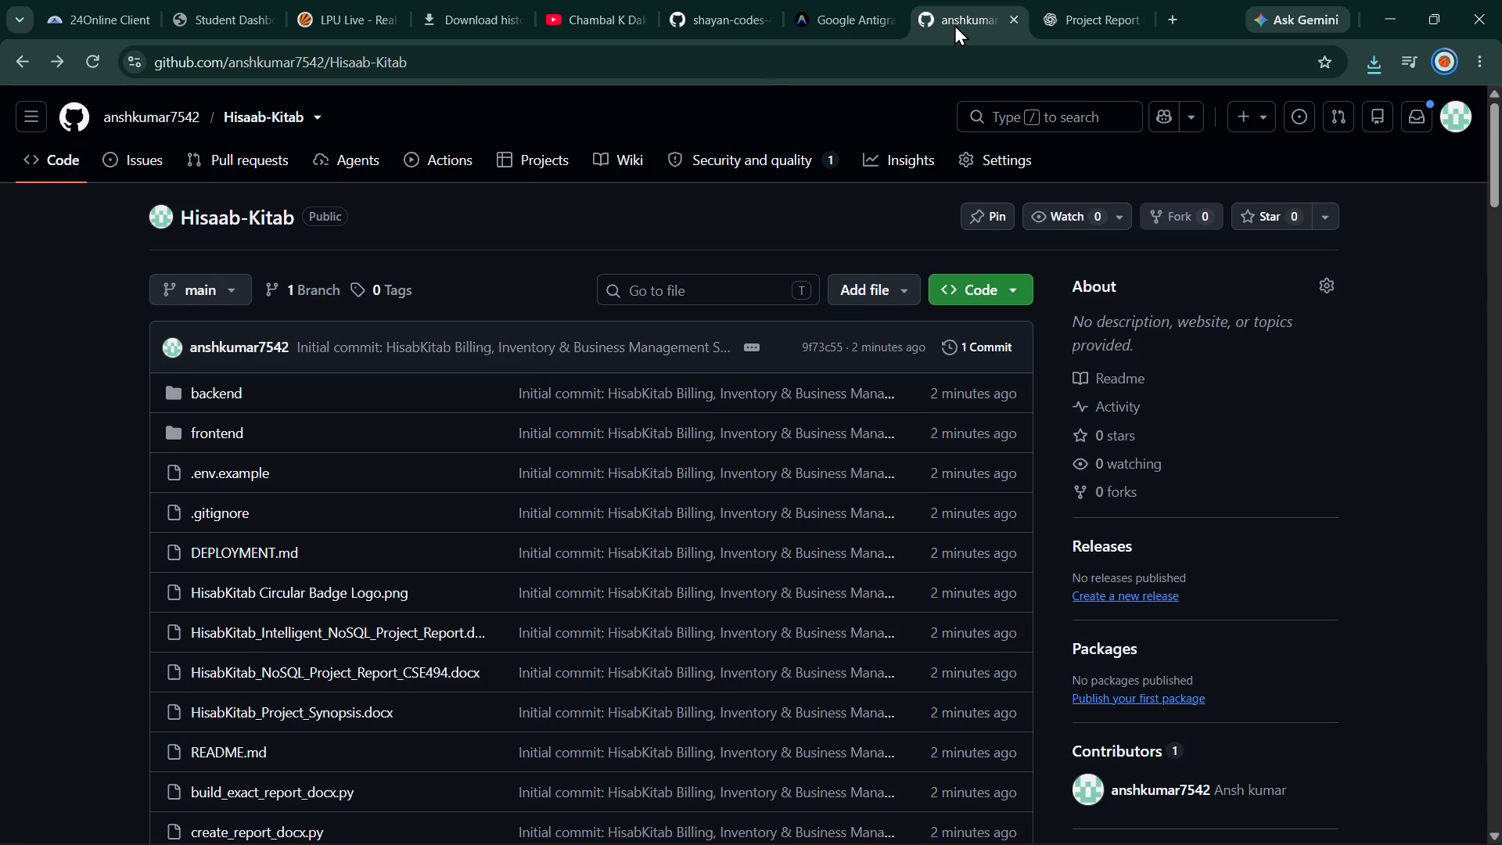
pyautogui.click(445, 61)
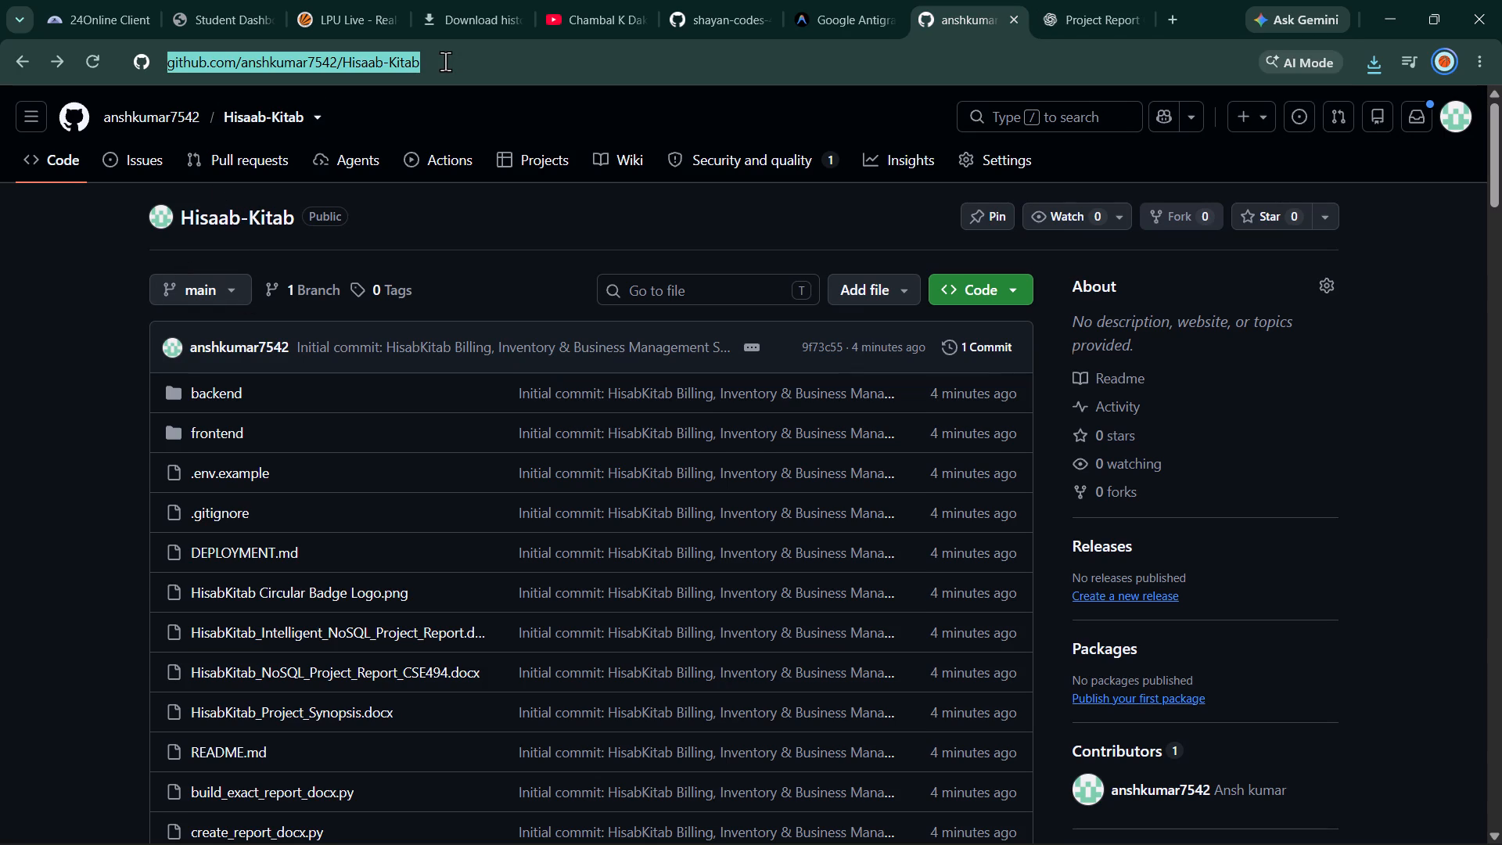
pyautogui.hotkey('ctrl', 'c')
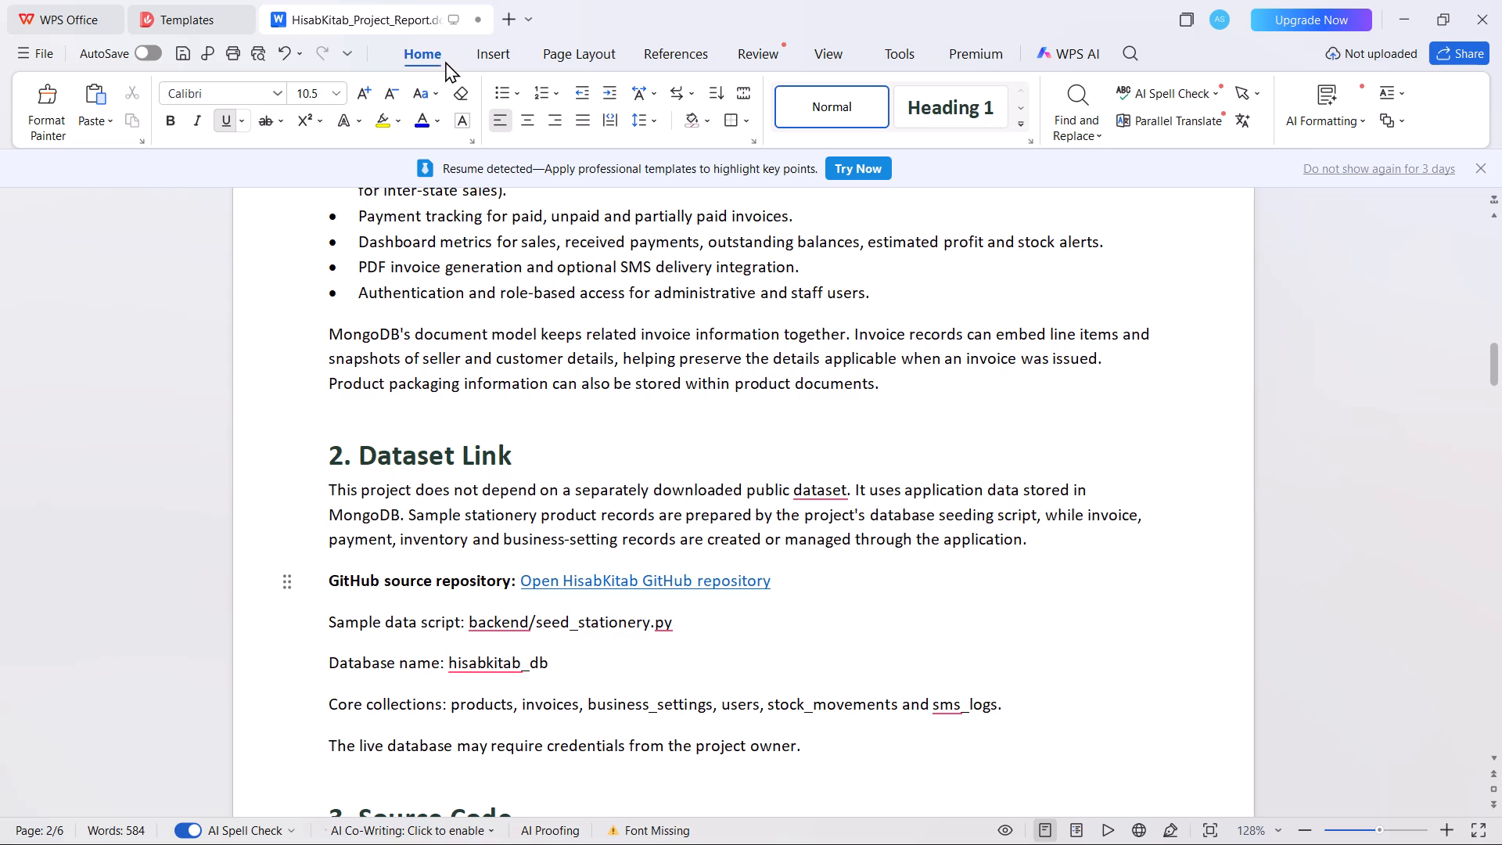
# In the WPS Office report, replace the address of the "Open HisabKitab GitHub repository" hyperlink with the copied Hisaab-Kitab repository address.
pyautogui.tripleClick(769, 578)
pyautogui.click(769, 578)
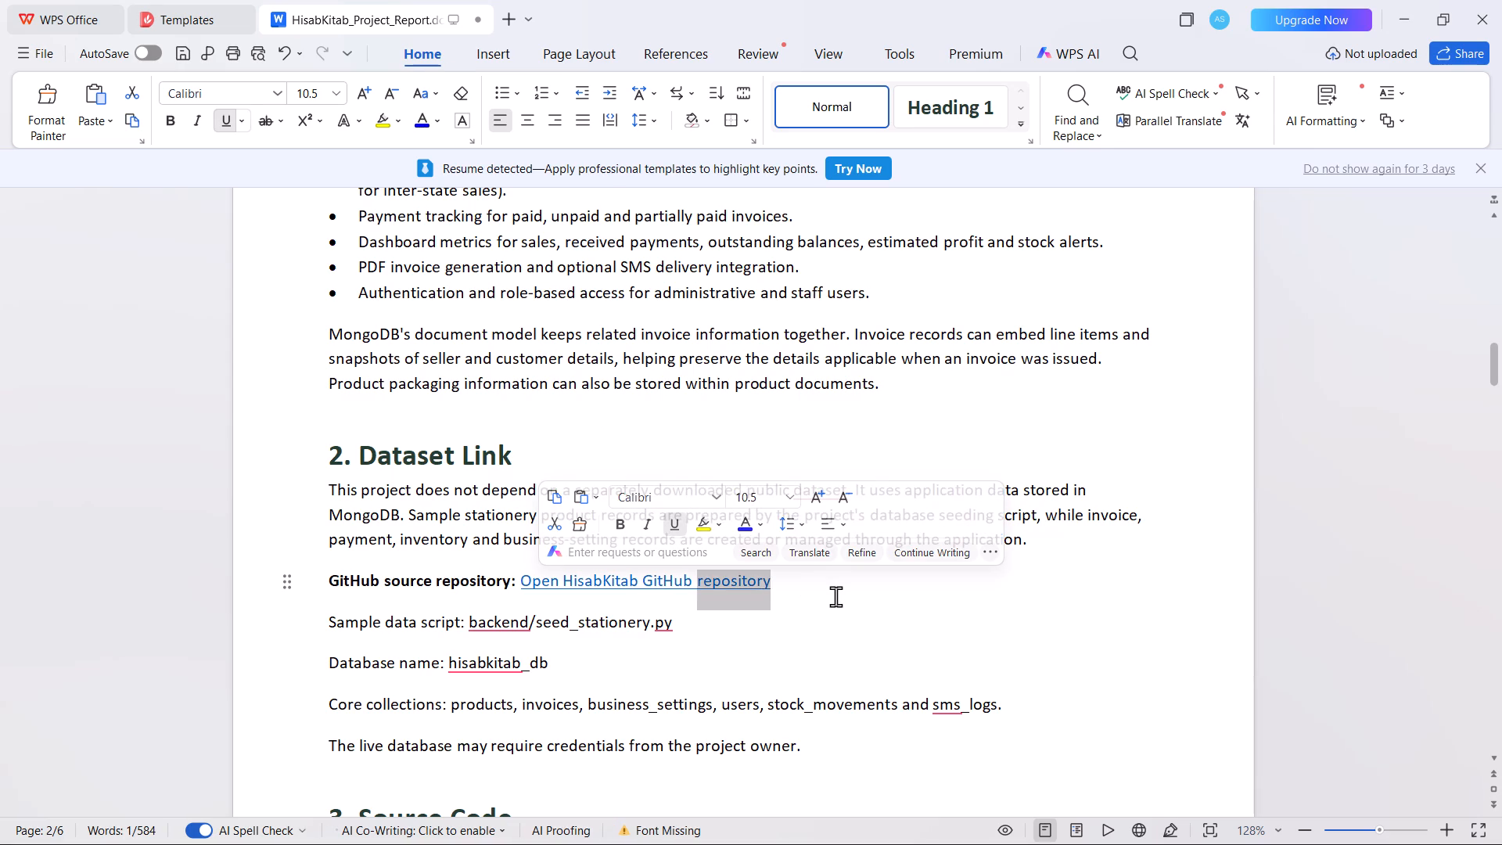
pyautogui.moveTo(835, 596); pyautogui.dragTo(780, 583)
pyautogui.moveTo(780, 583); pyautogui.dragTo(578, 559)
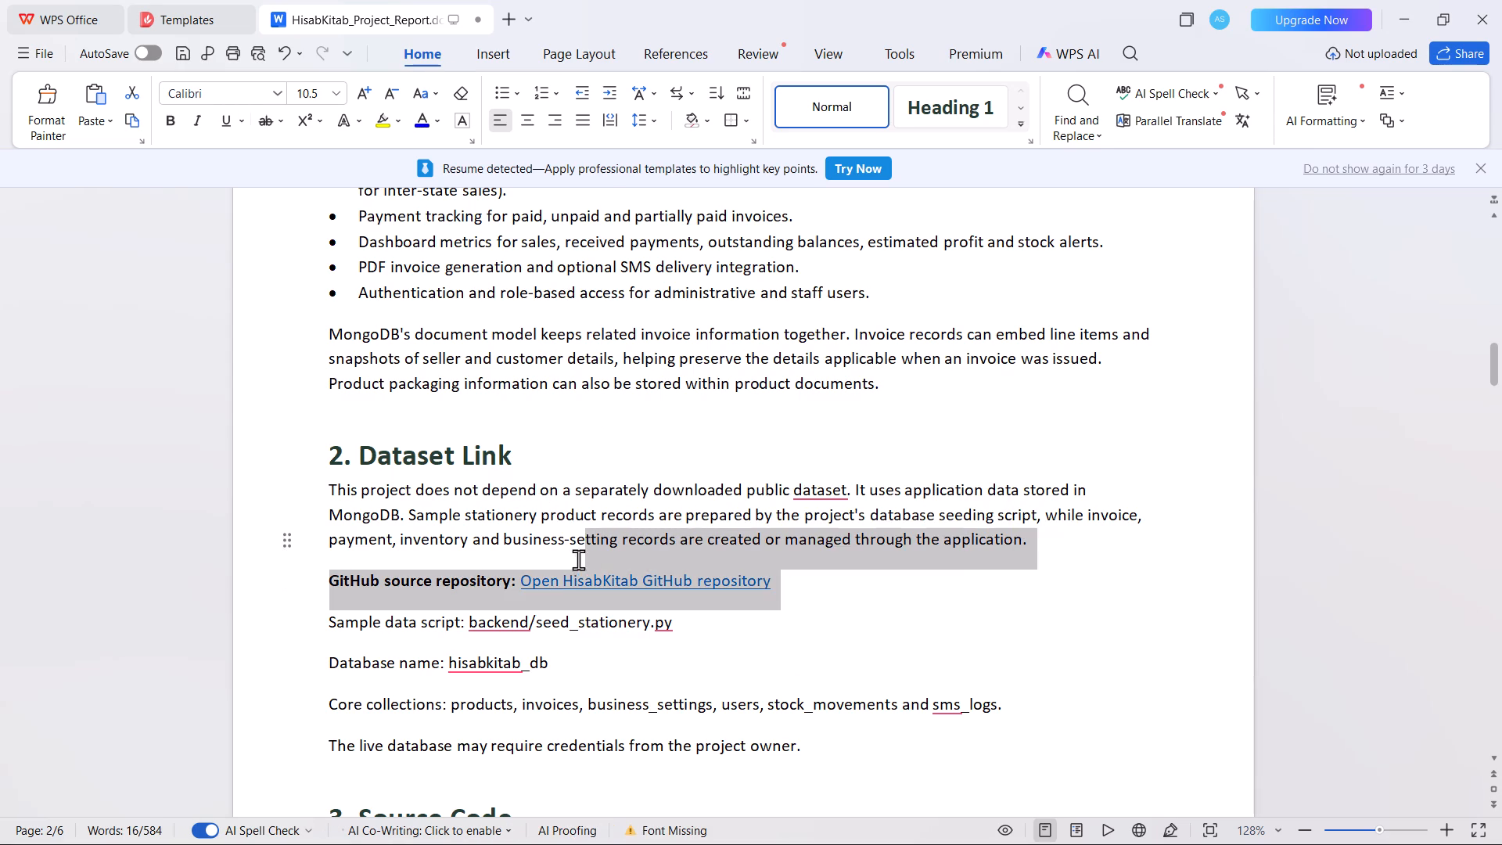
pyautogui.moveTo(578, 559); pyautogui.dragTo(531, 587)
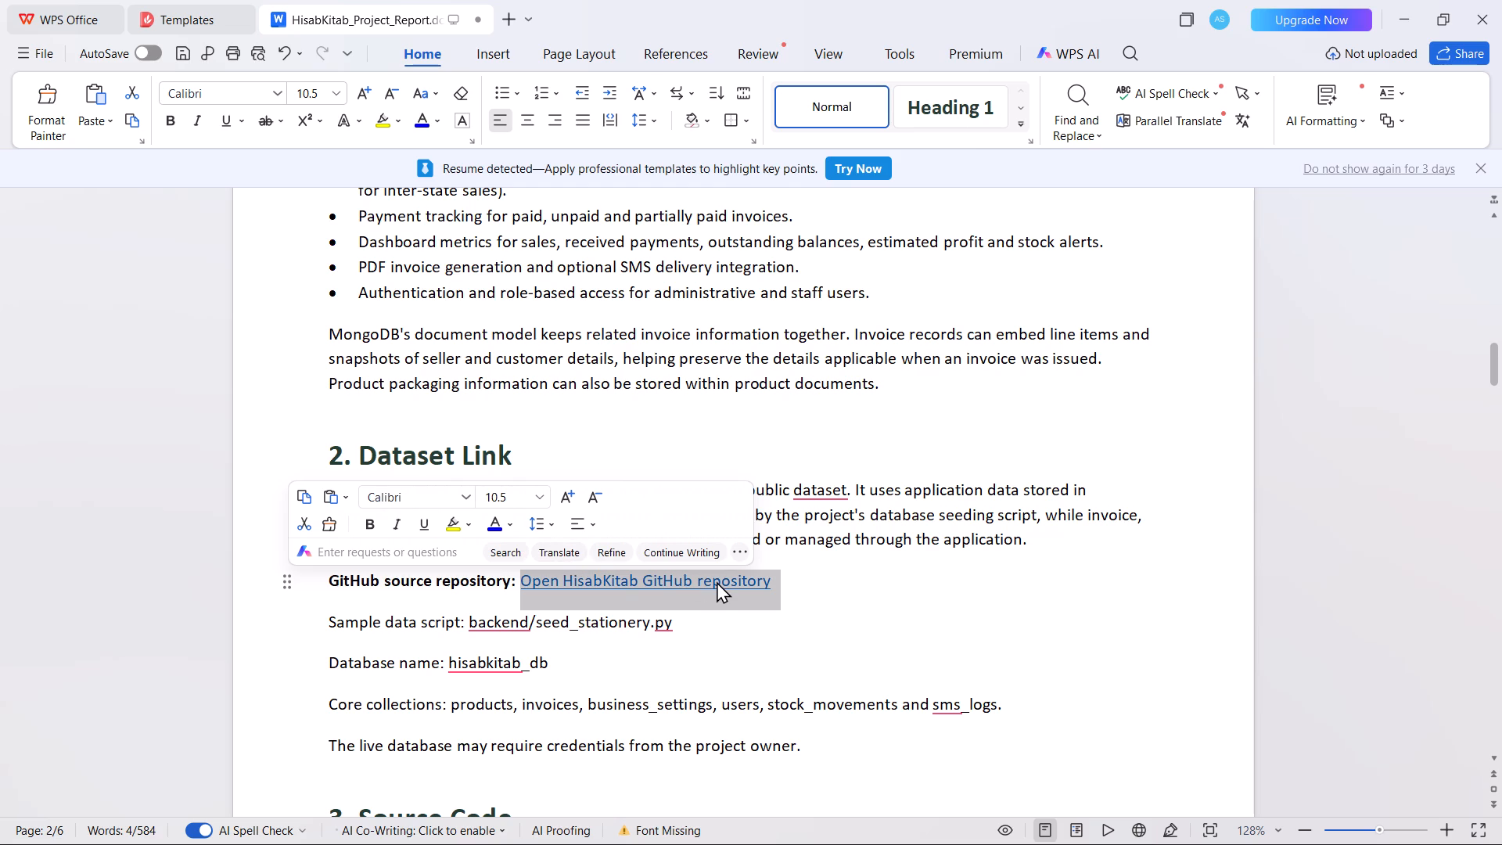
pyautogui.rightClick(717, 581)
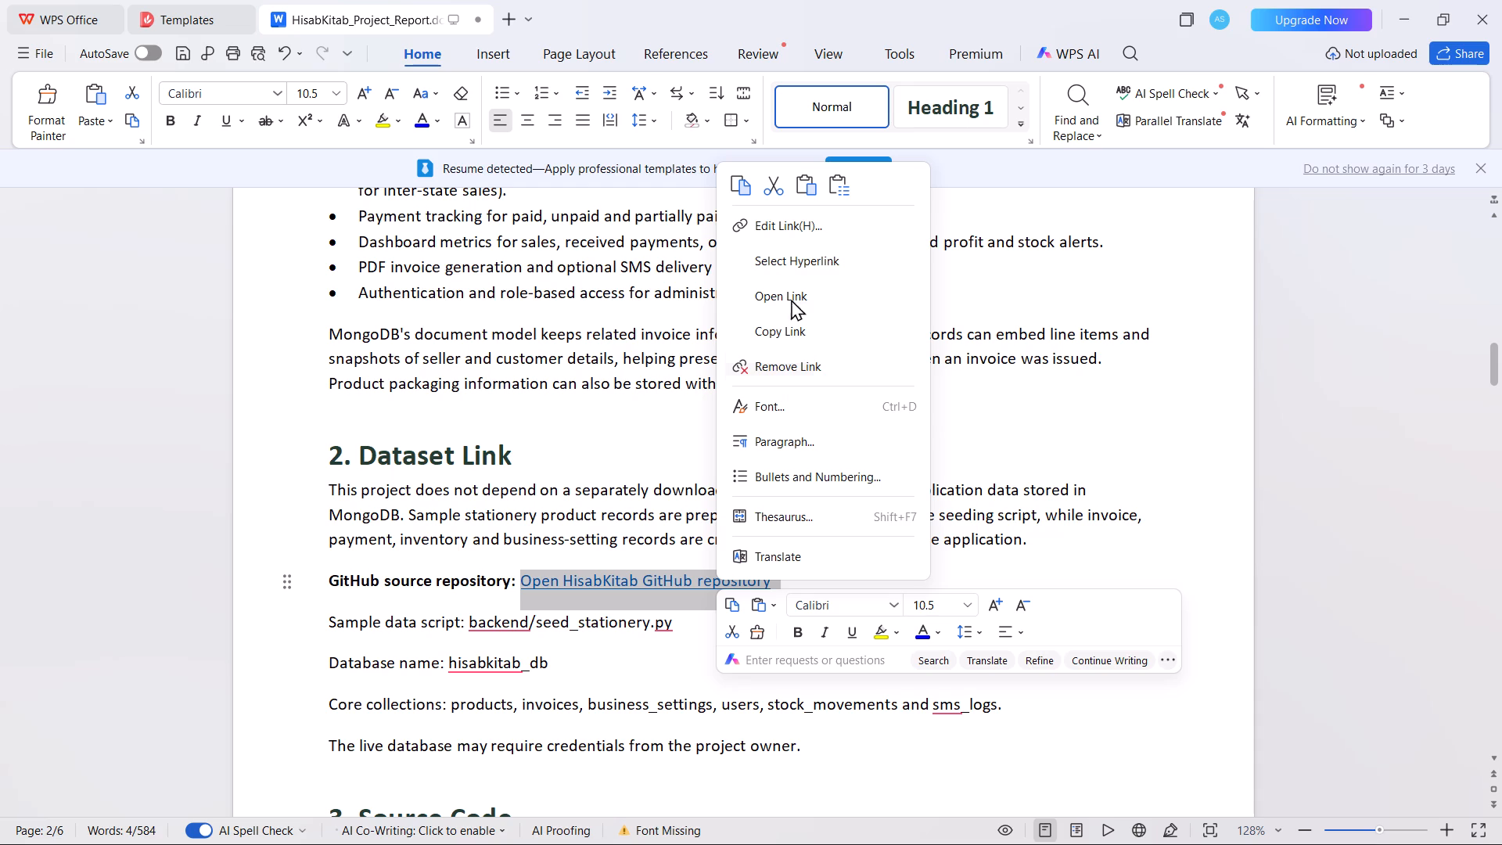
pyautogui.click(788, 218)
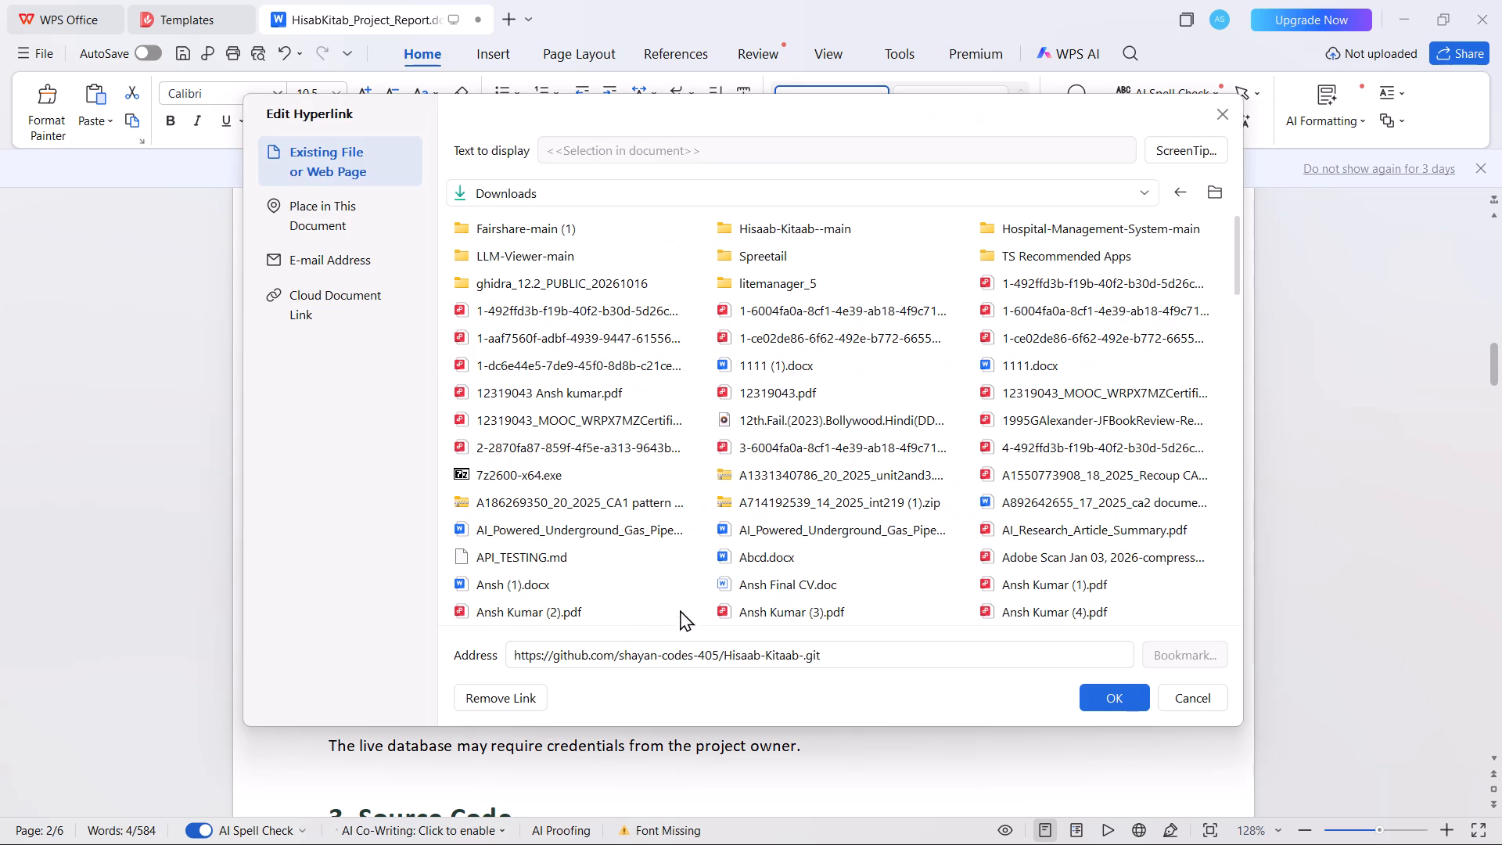
pyautogui.tripleClick(704, 659)
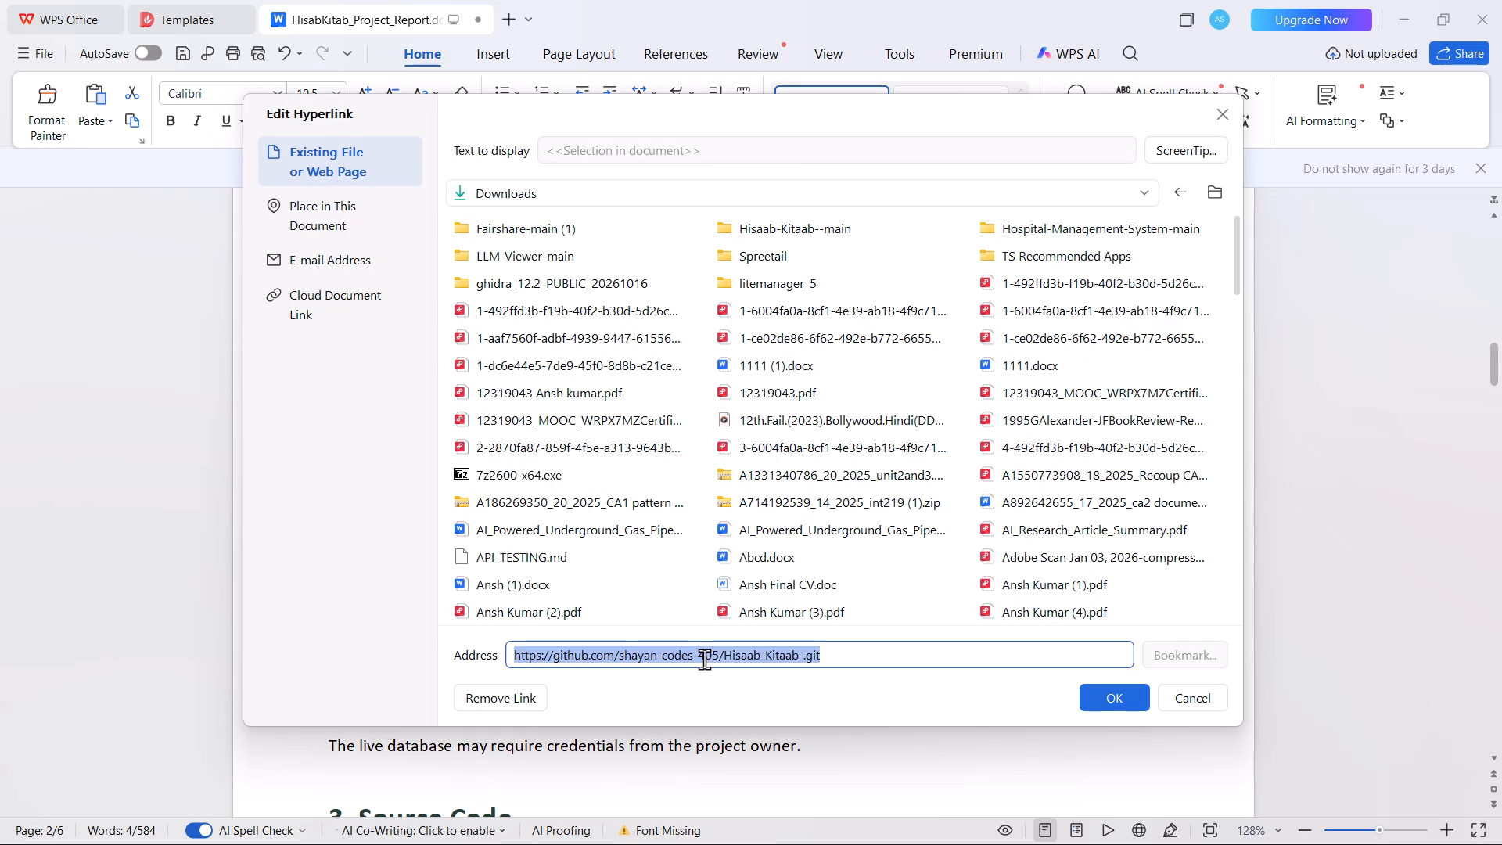
pyautogui.hotkey('ctrl', 'v')
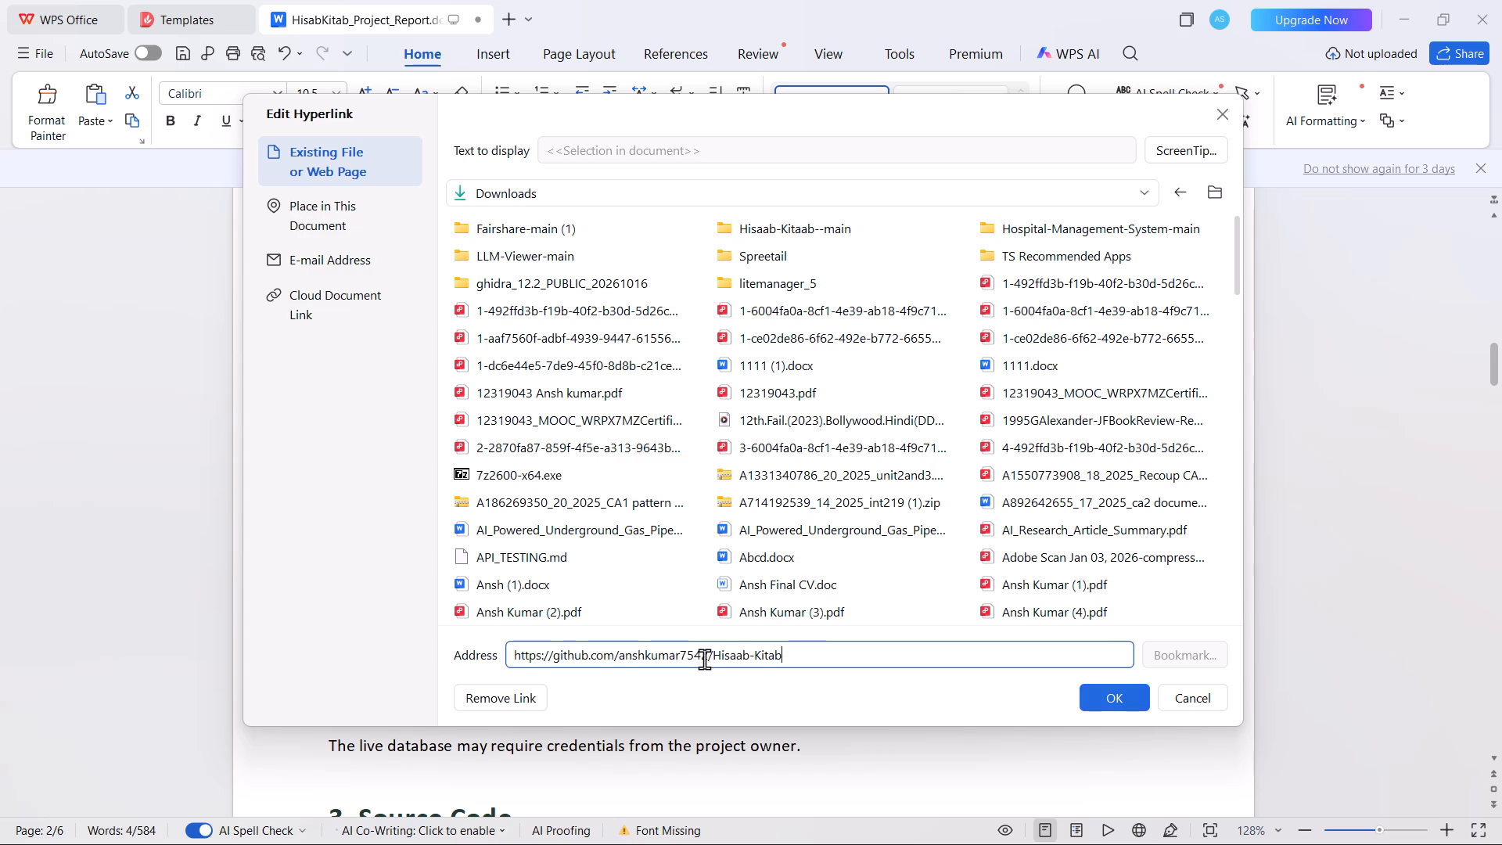
pyautogui.click(1115, 699)
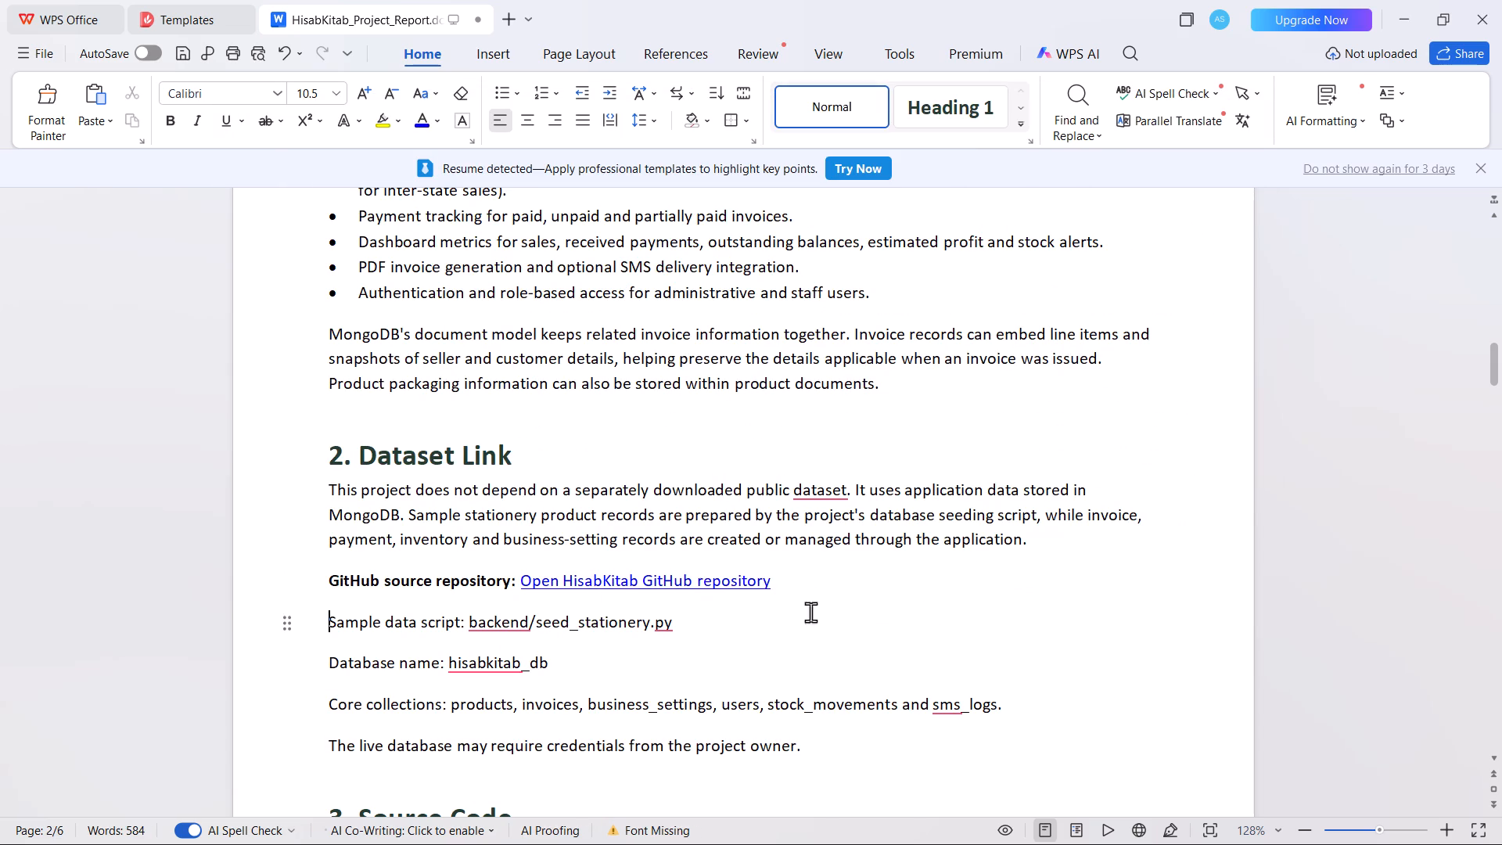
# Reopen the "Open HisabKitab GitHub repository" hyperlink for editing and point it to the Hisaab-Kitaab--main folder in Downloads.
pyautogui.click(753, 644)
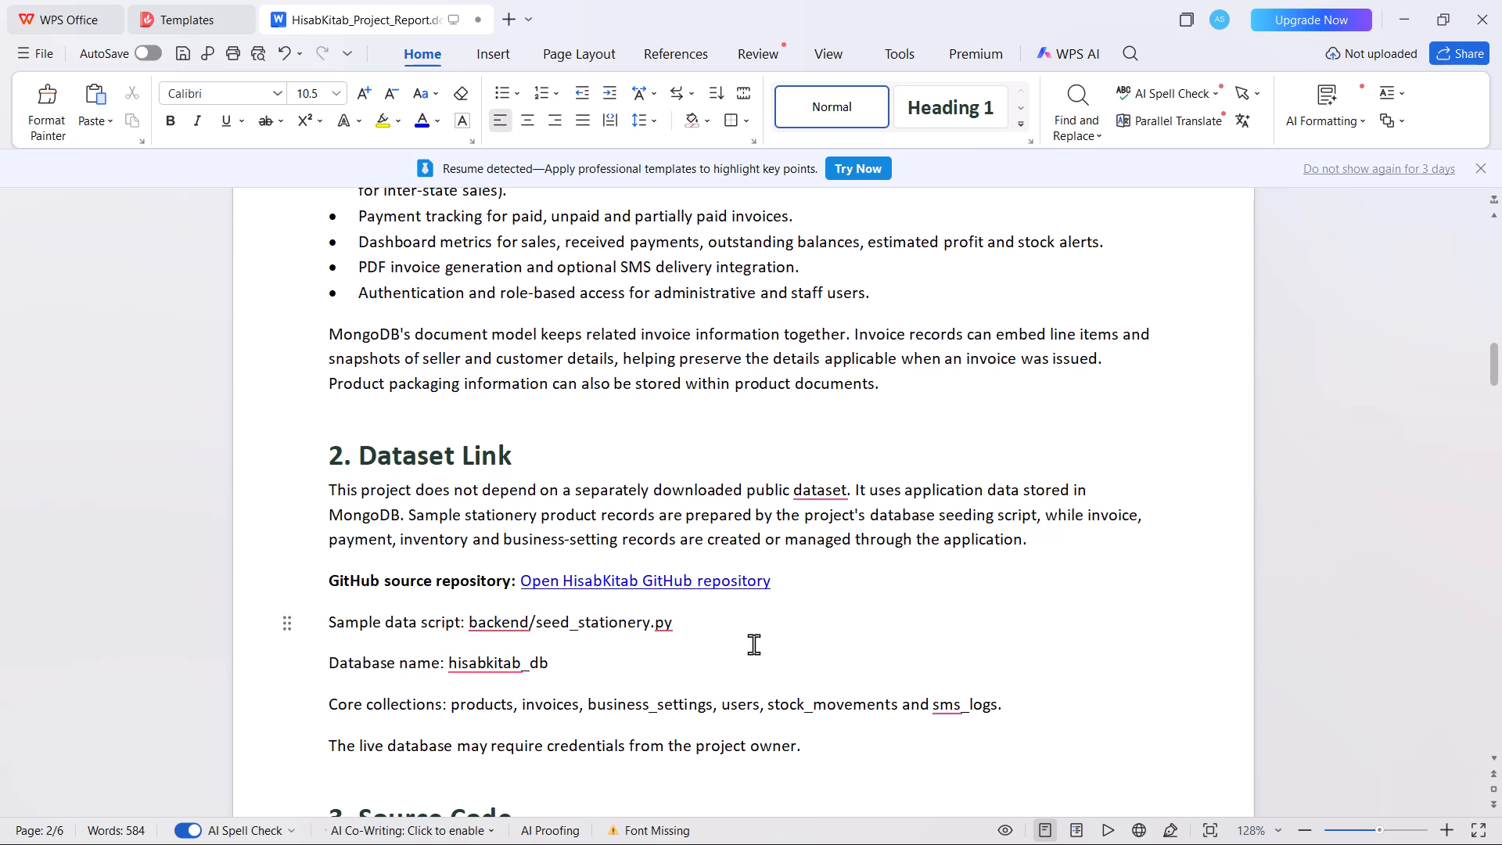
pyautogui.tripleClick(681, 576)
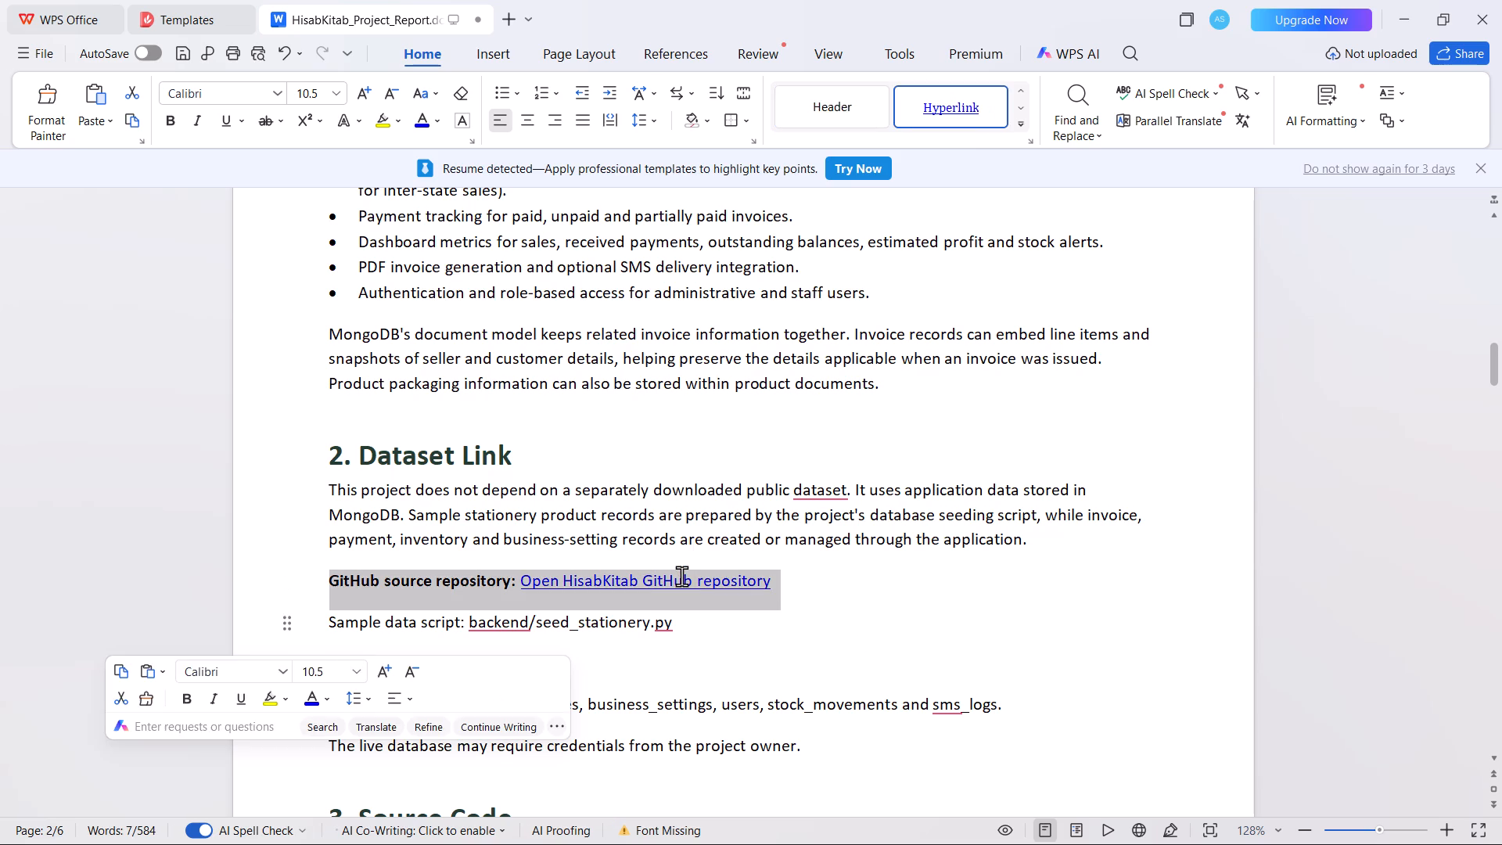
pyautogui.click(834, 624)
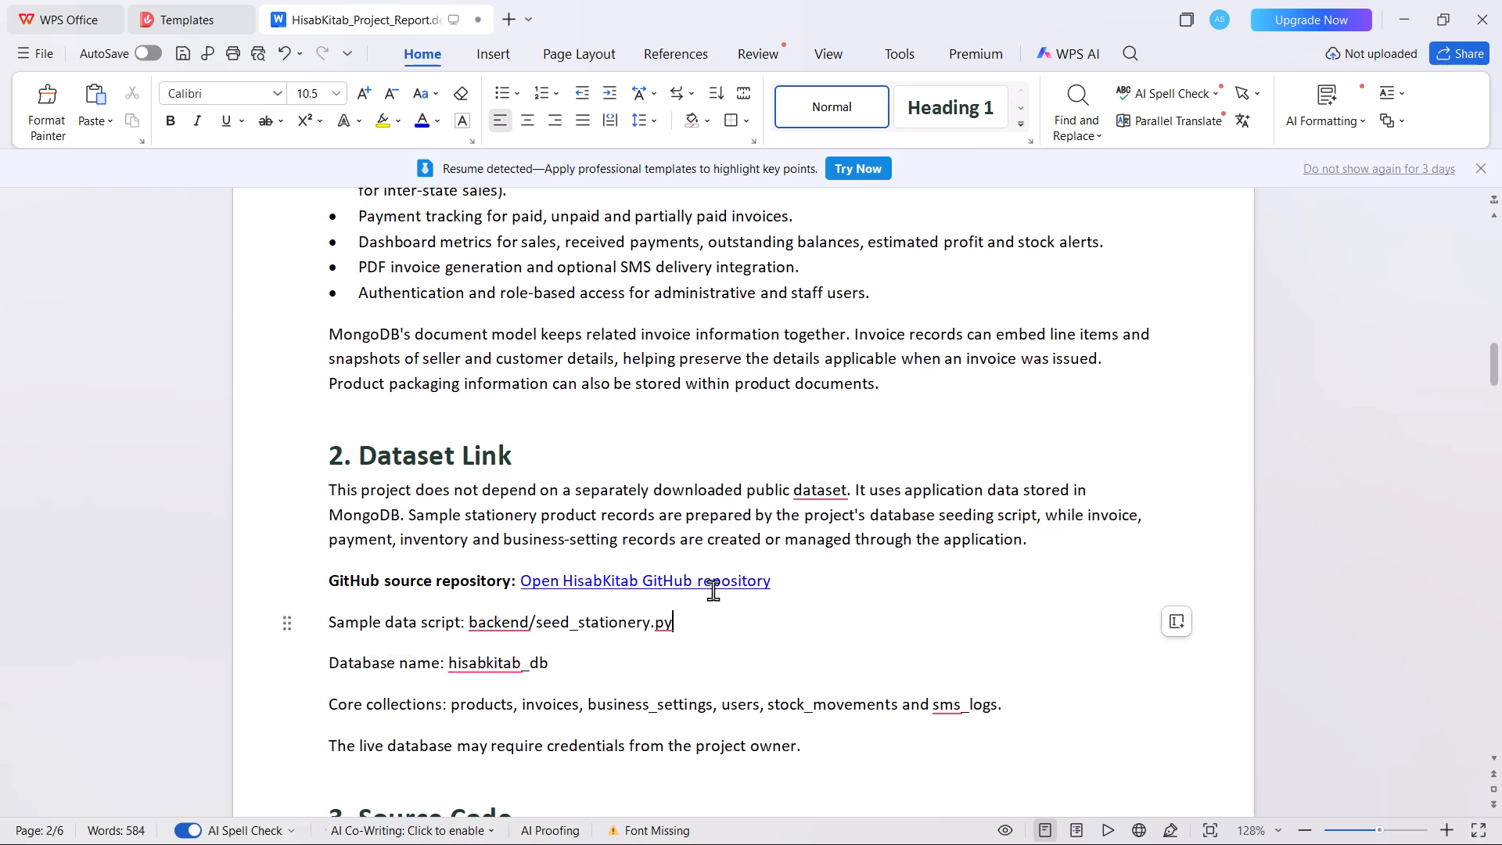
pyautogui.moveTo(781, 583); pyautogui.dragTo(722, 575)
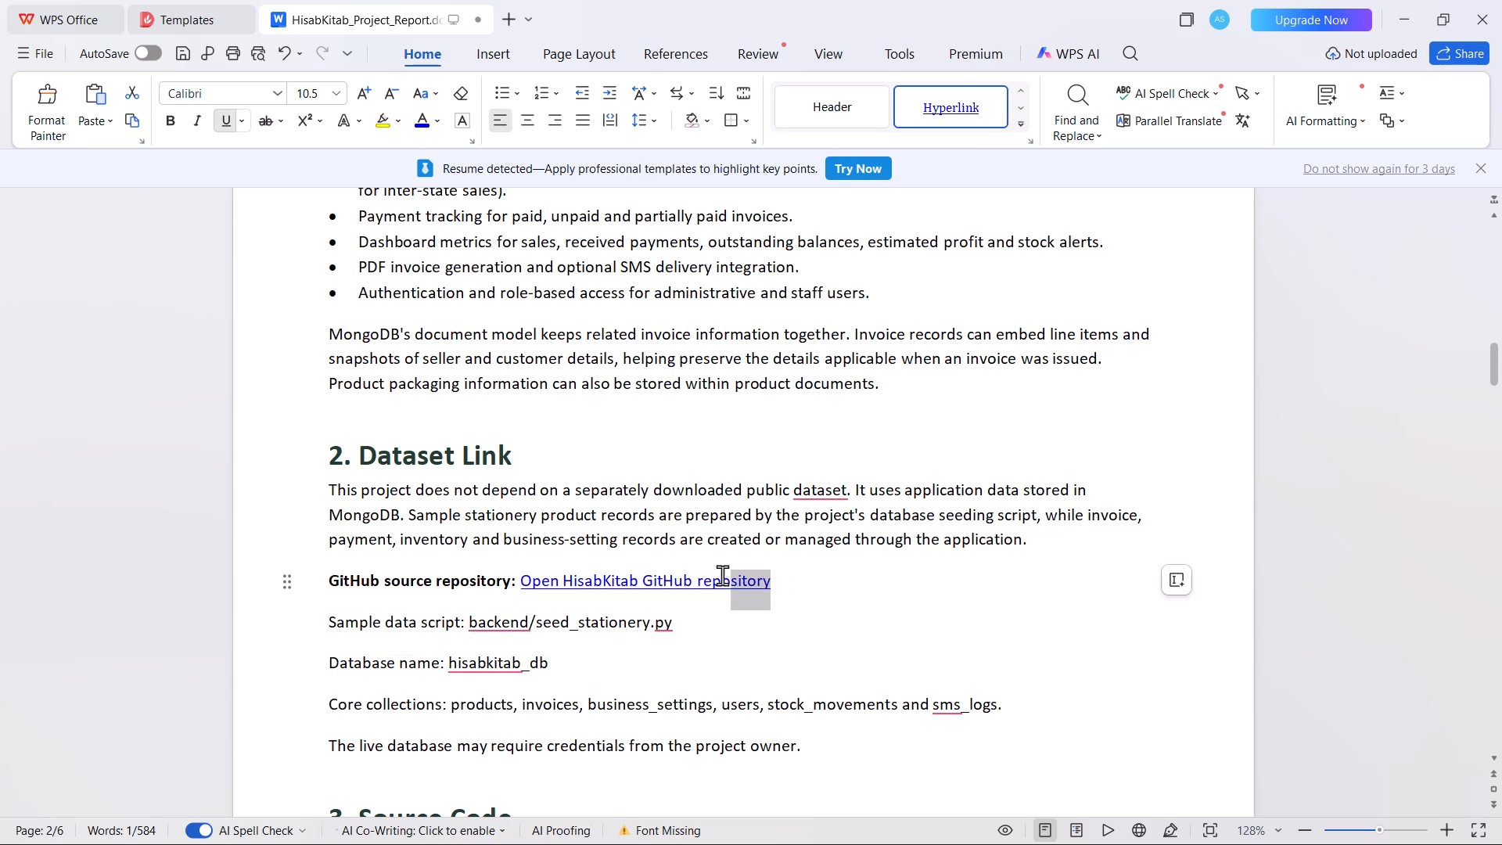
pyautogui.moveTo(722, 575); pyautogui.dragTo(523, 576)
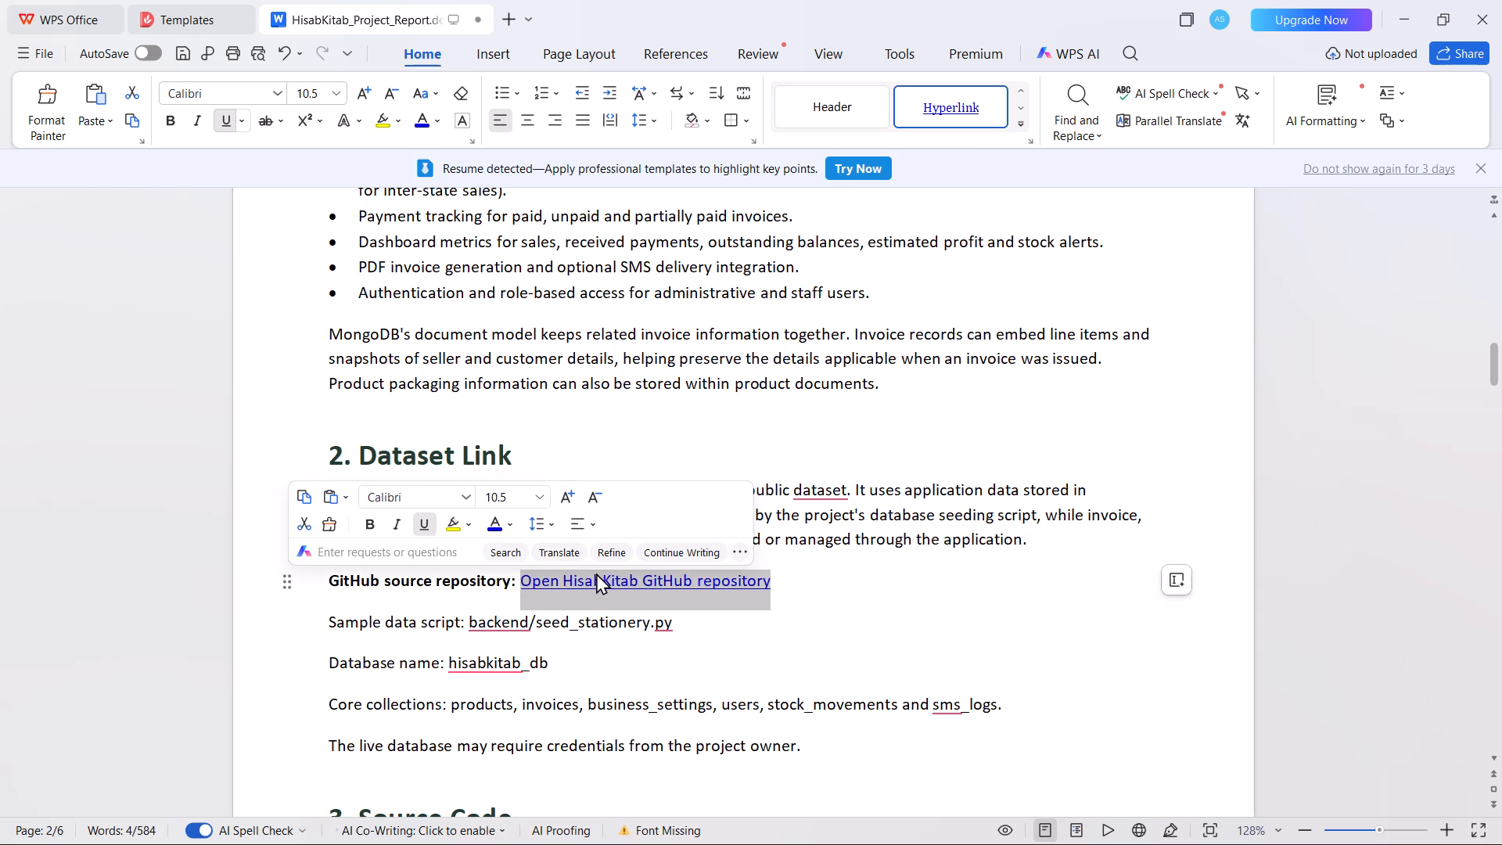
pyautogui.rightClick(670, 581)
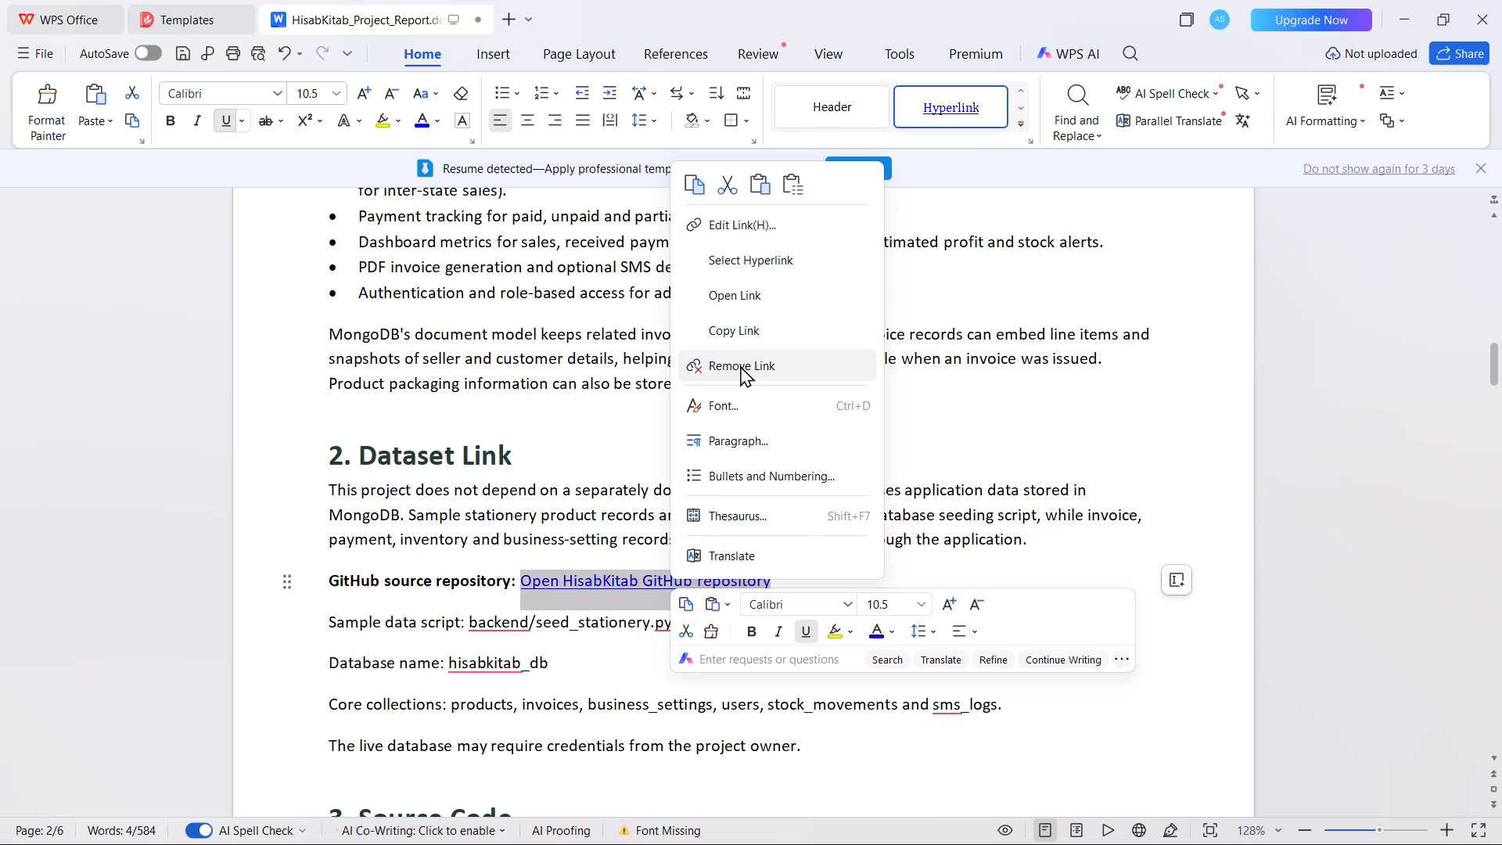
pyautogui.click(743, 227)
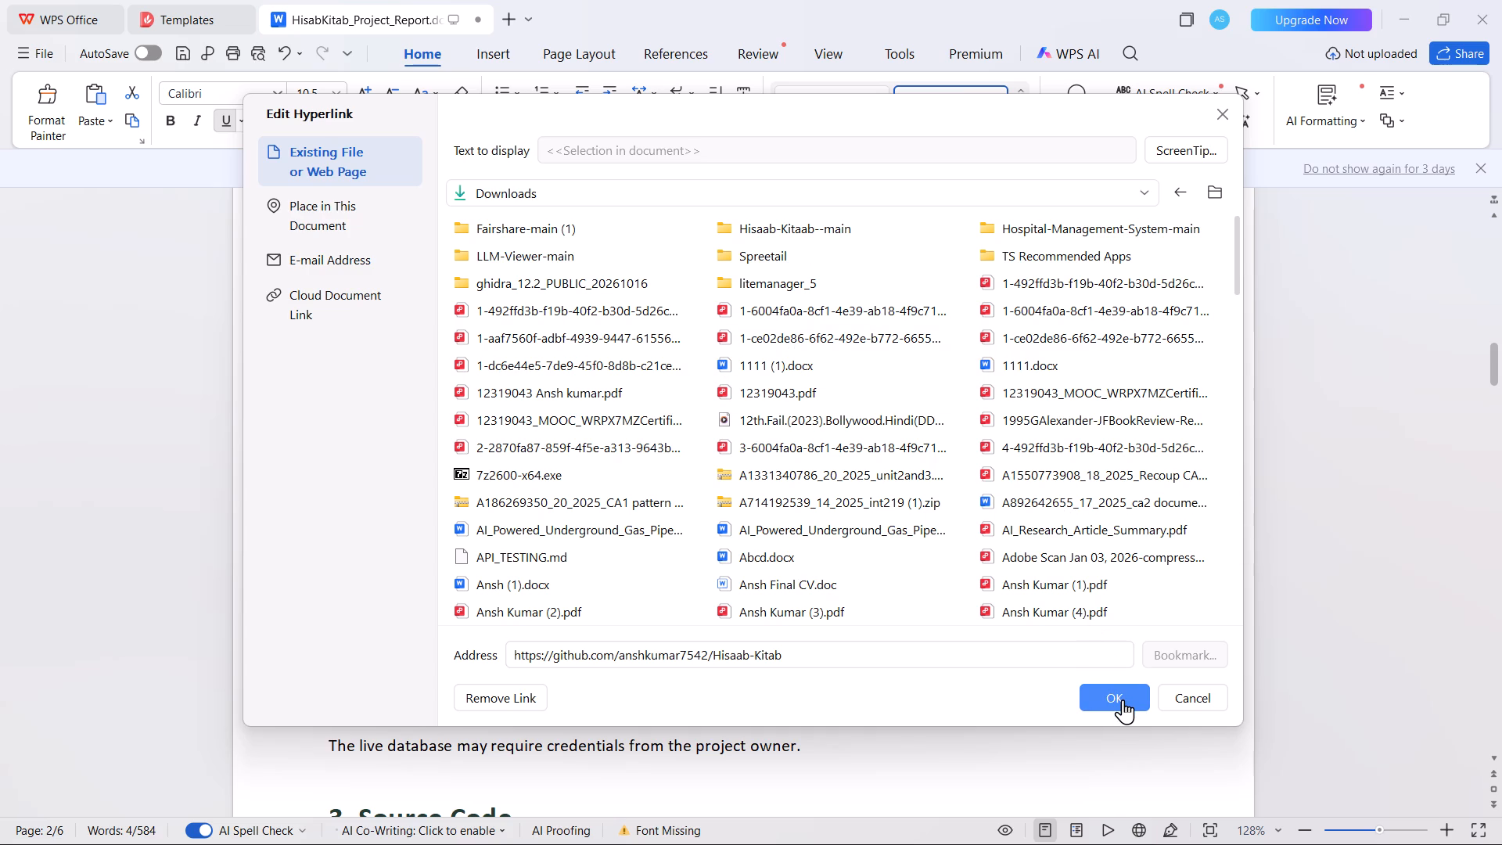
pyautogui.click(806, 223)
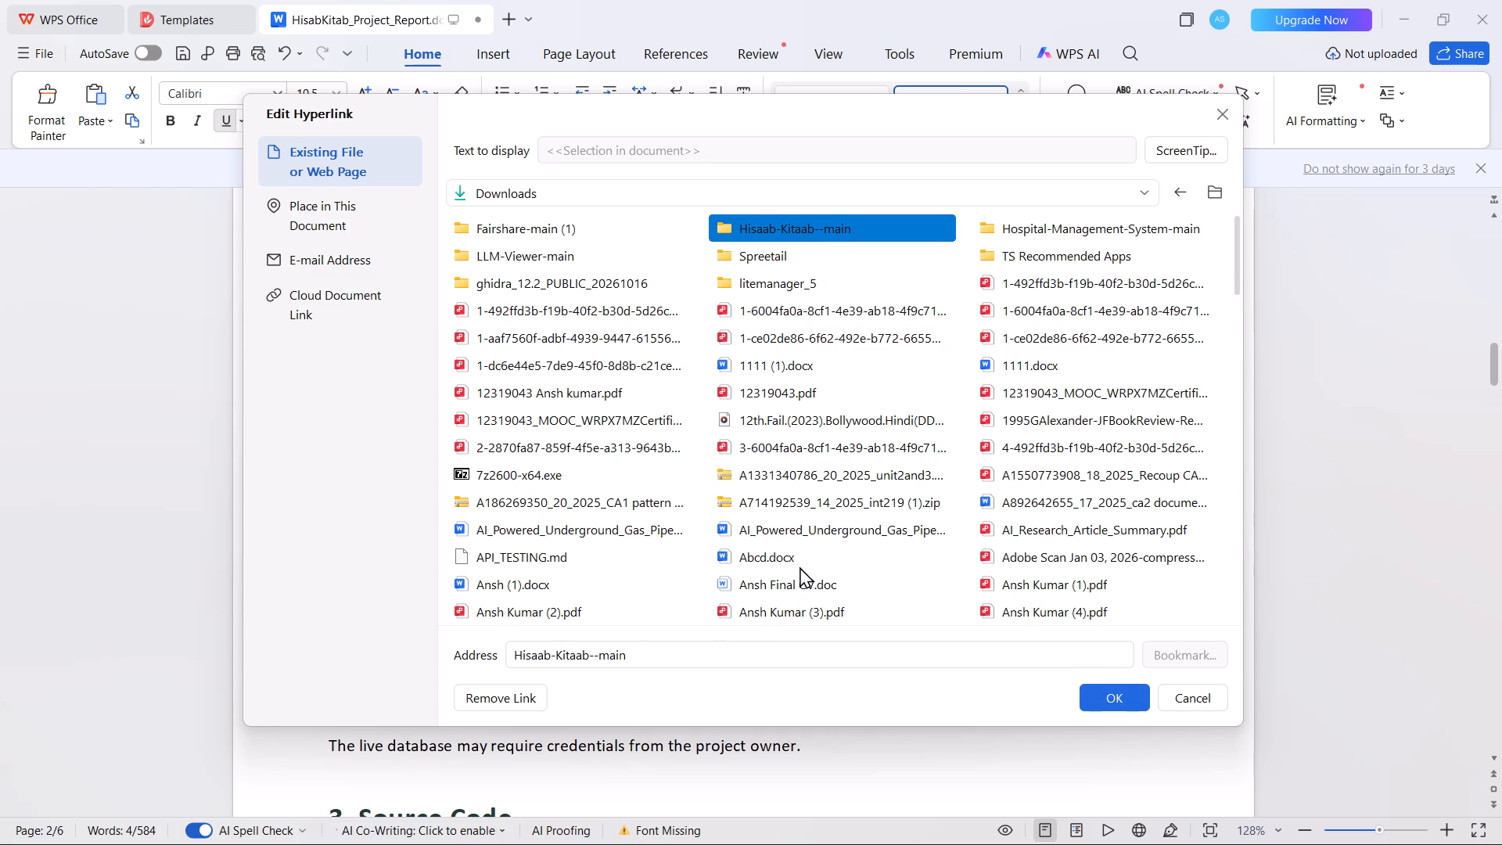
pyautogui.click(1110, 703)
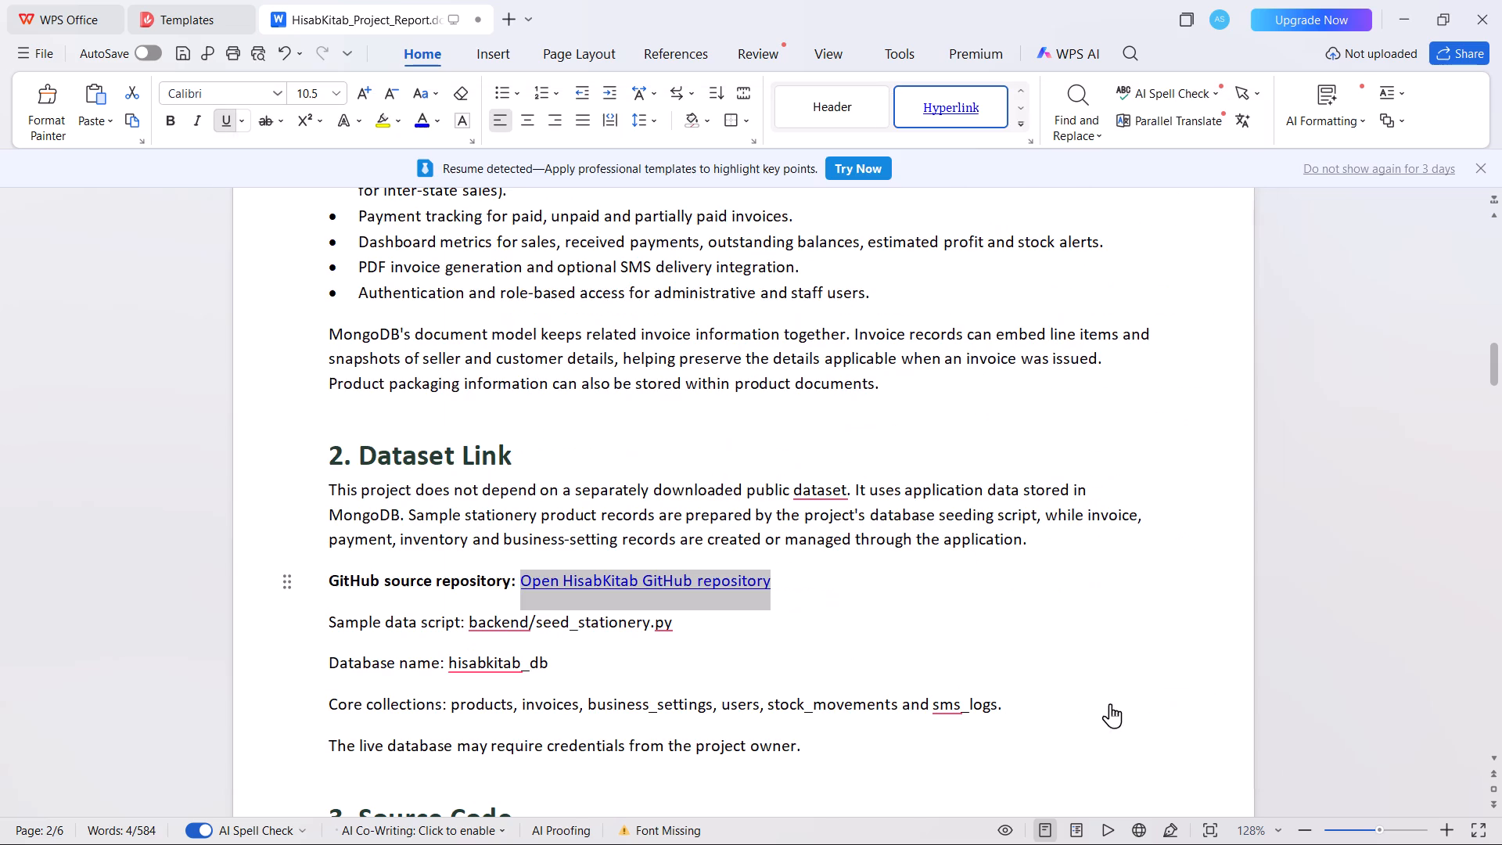
# Set the address of the "Open HisabKitab GitHub repository" hyperlink to the copied Hisaab-Kitab GitHub repository address.
pyautogui.click(727, 579)
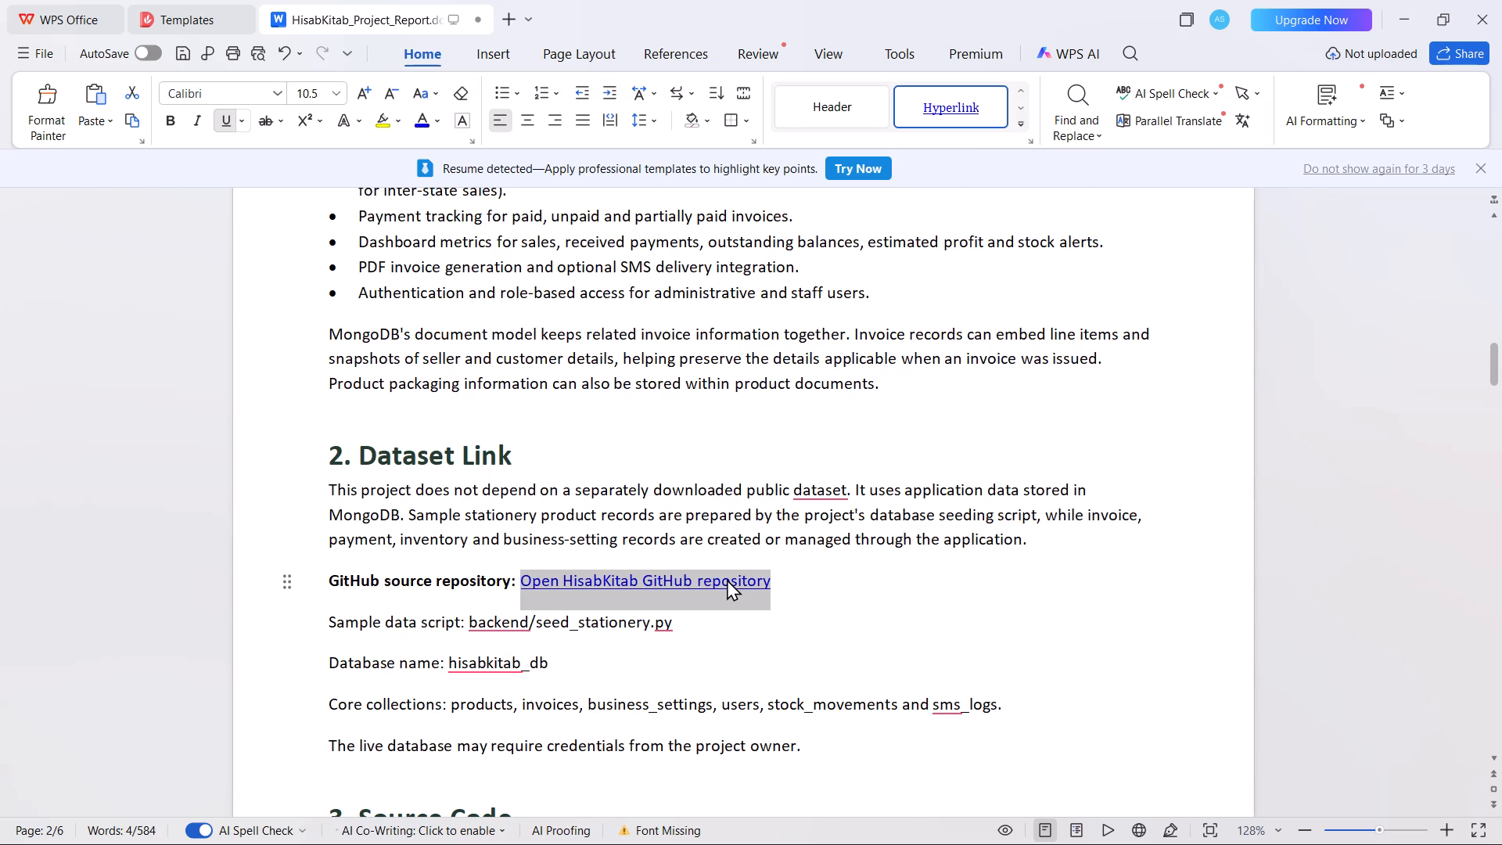
pyautogui.tripleClick(727, 579)
pyautogui.click(727, 579)
pyautogui.click(863, 604)
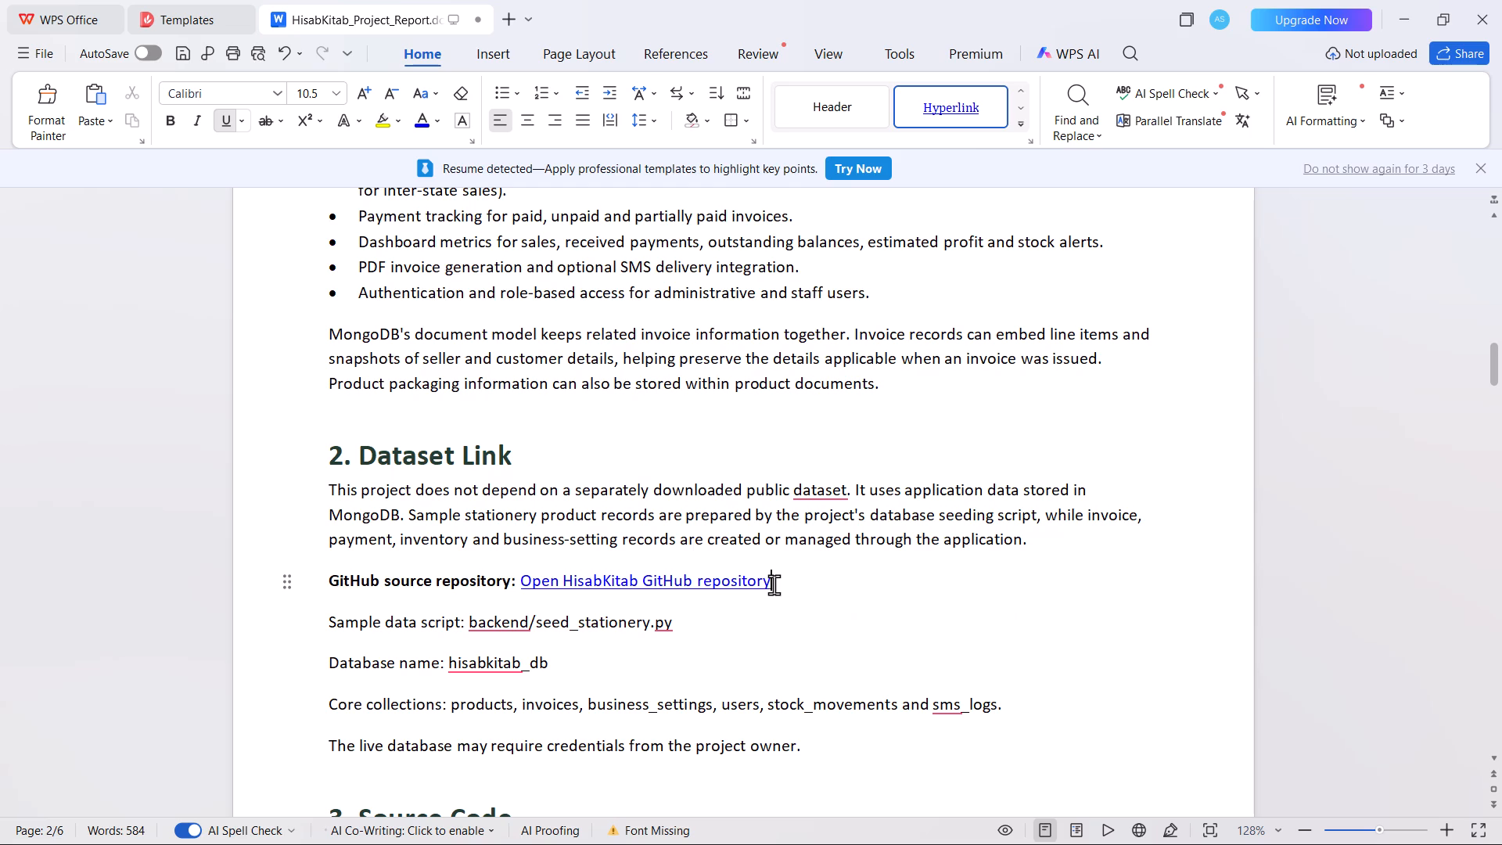
pyautogui.moveTo(771, 580); pyautogui.dragTo(570, 570)
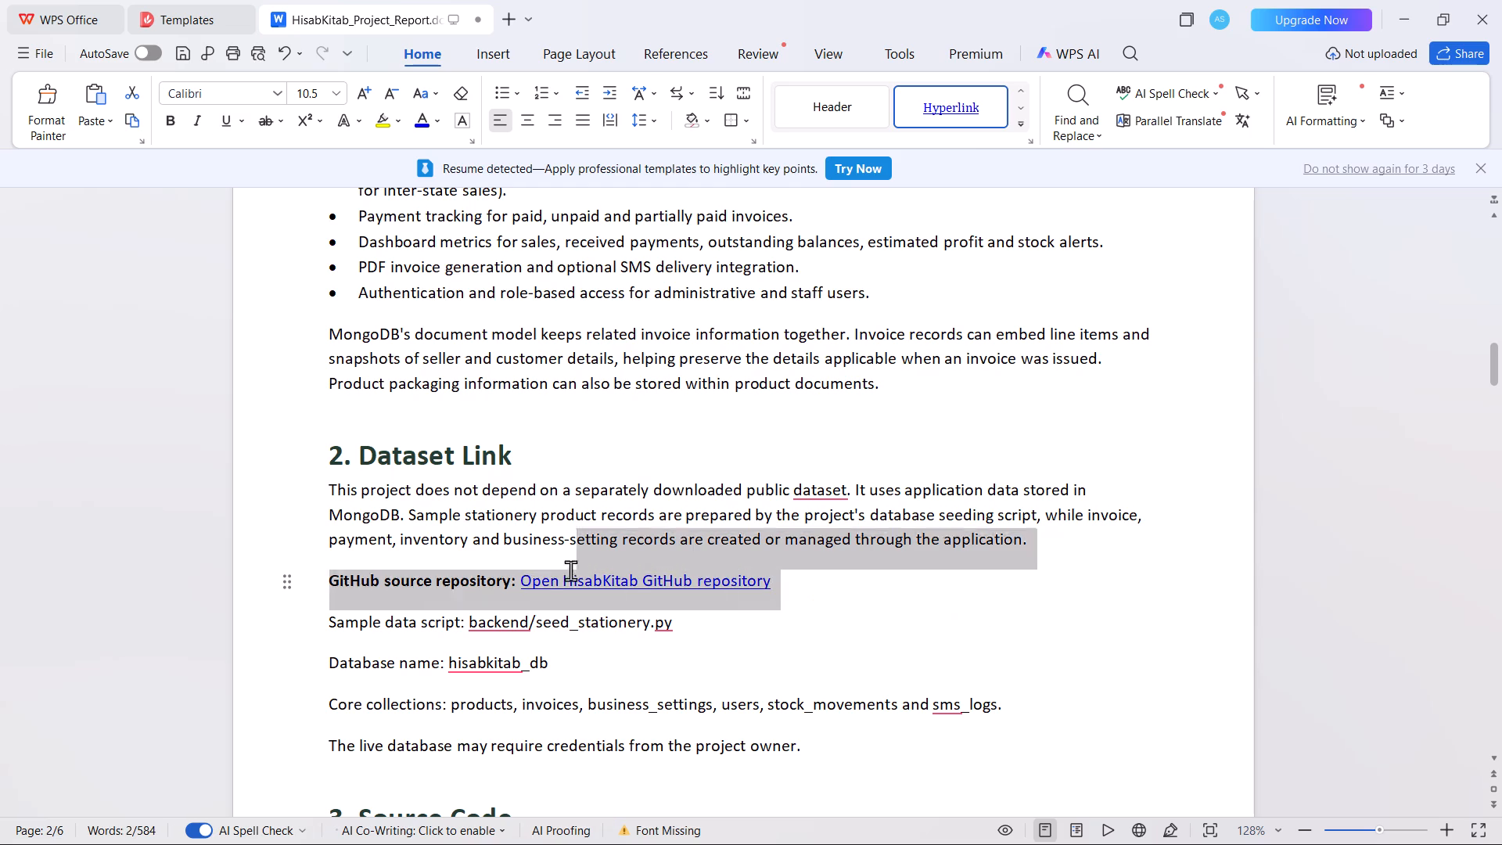
pyautogui.moveTo(570, 570); pyautogui.dragTo(516, 574)
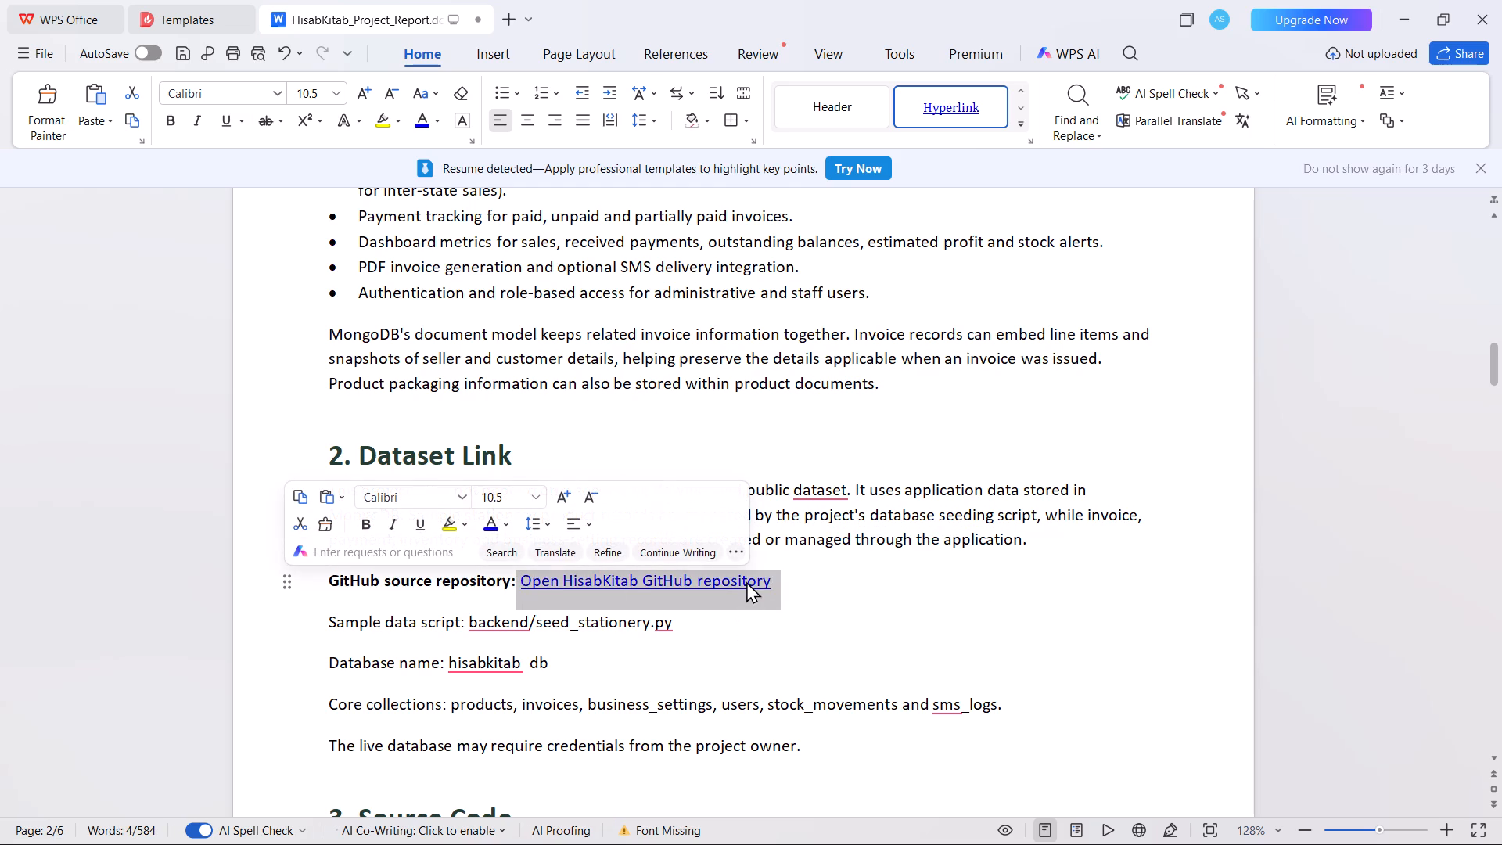
pyautogui.rightClick(746, 582)
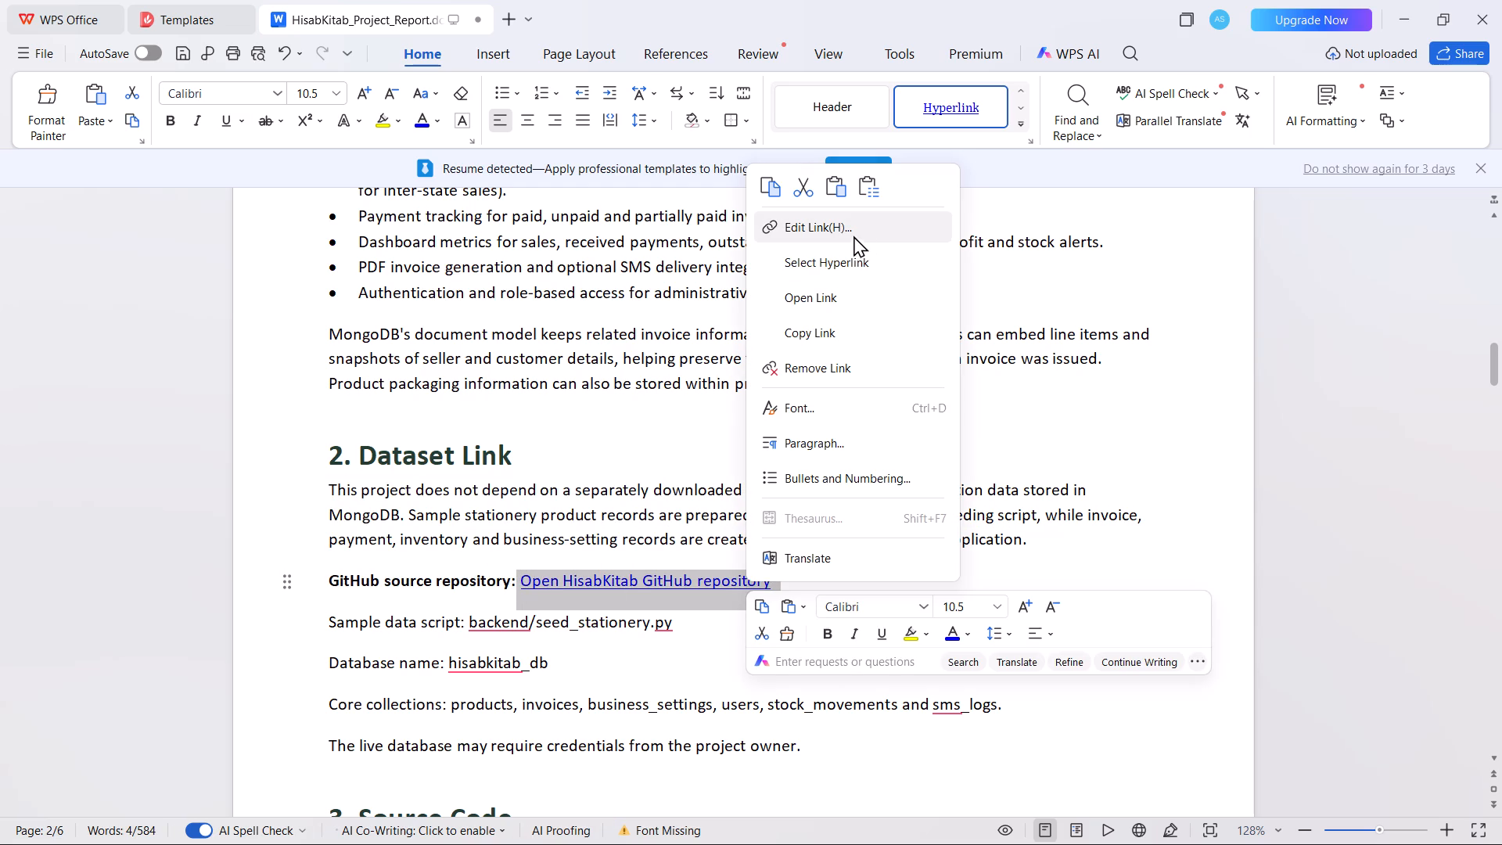
pyautogui.click(846, 231)
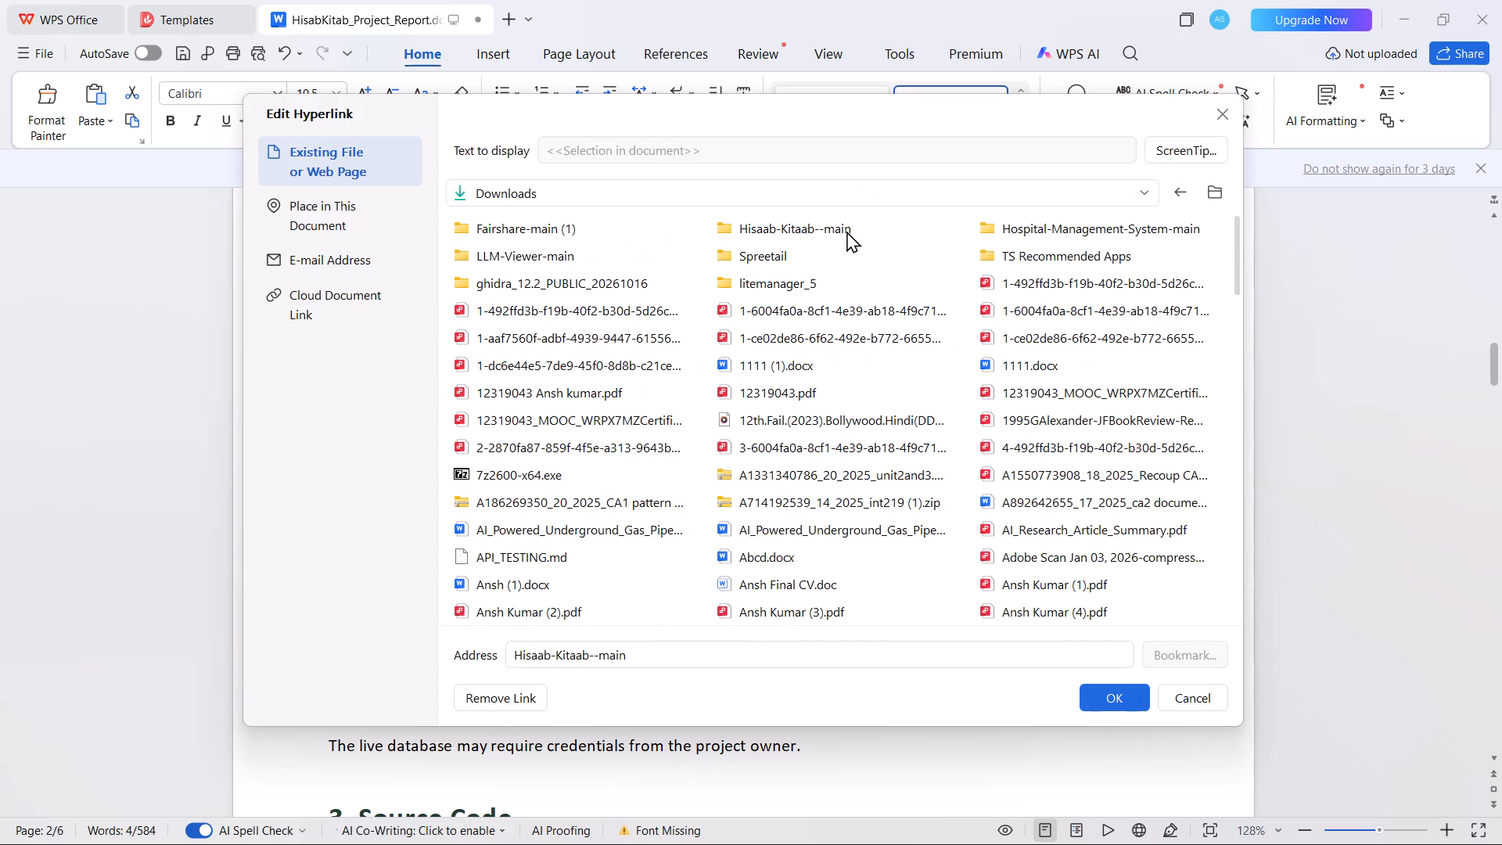
pyautogui.tripleClick(645, 649)
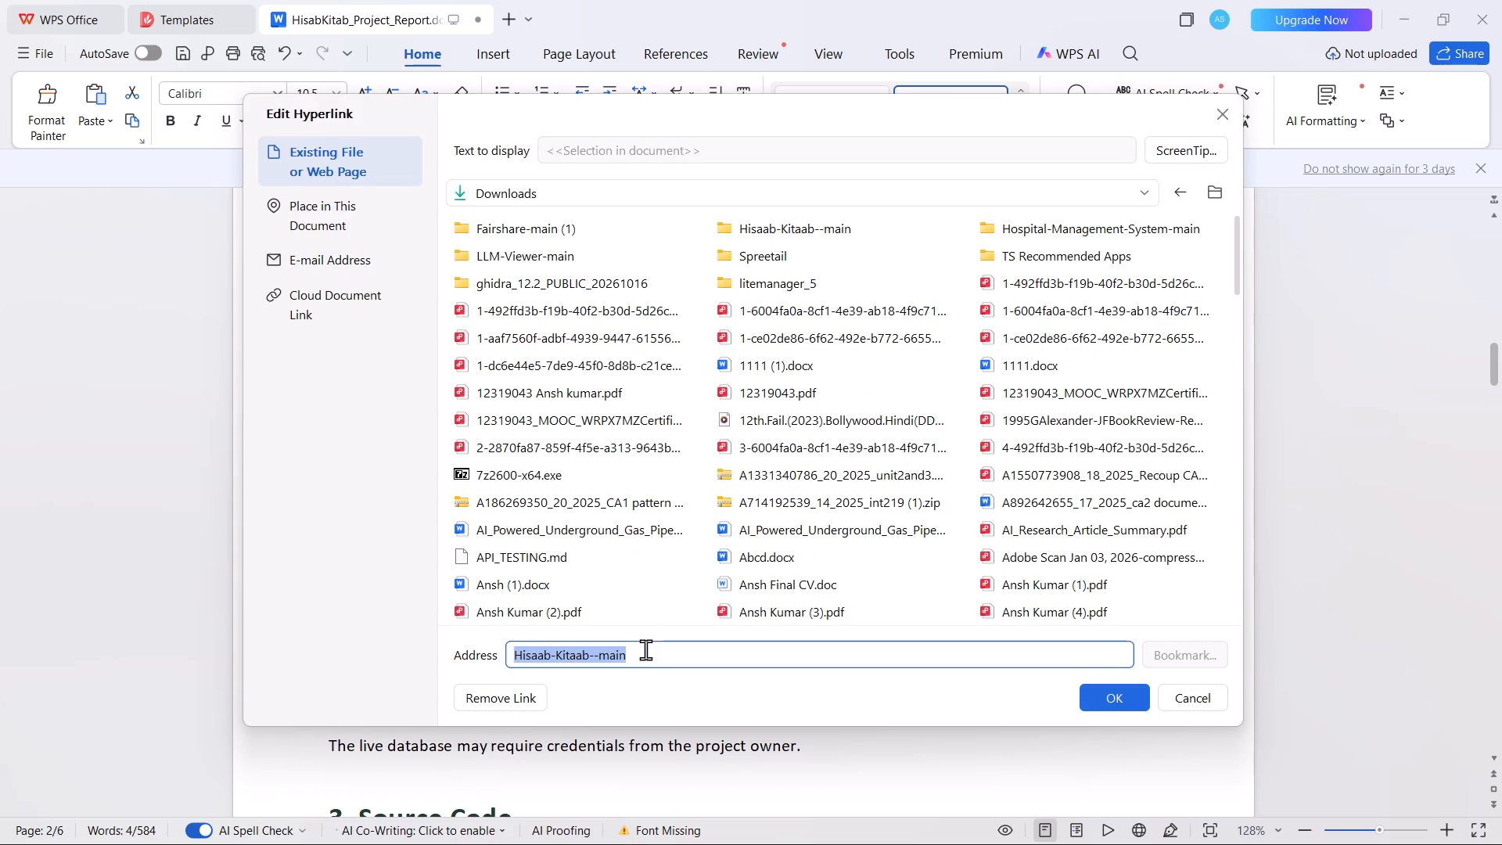
pyautogui.hotkey('ctrl', 'v')
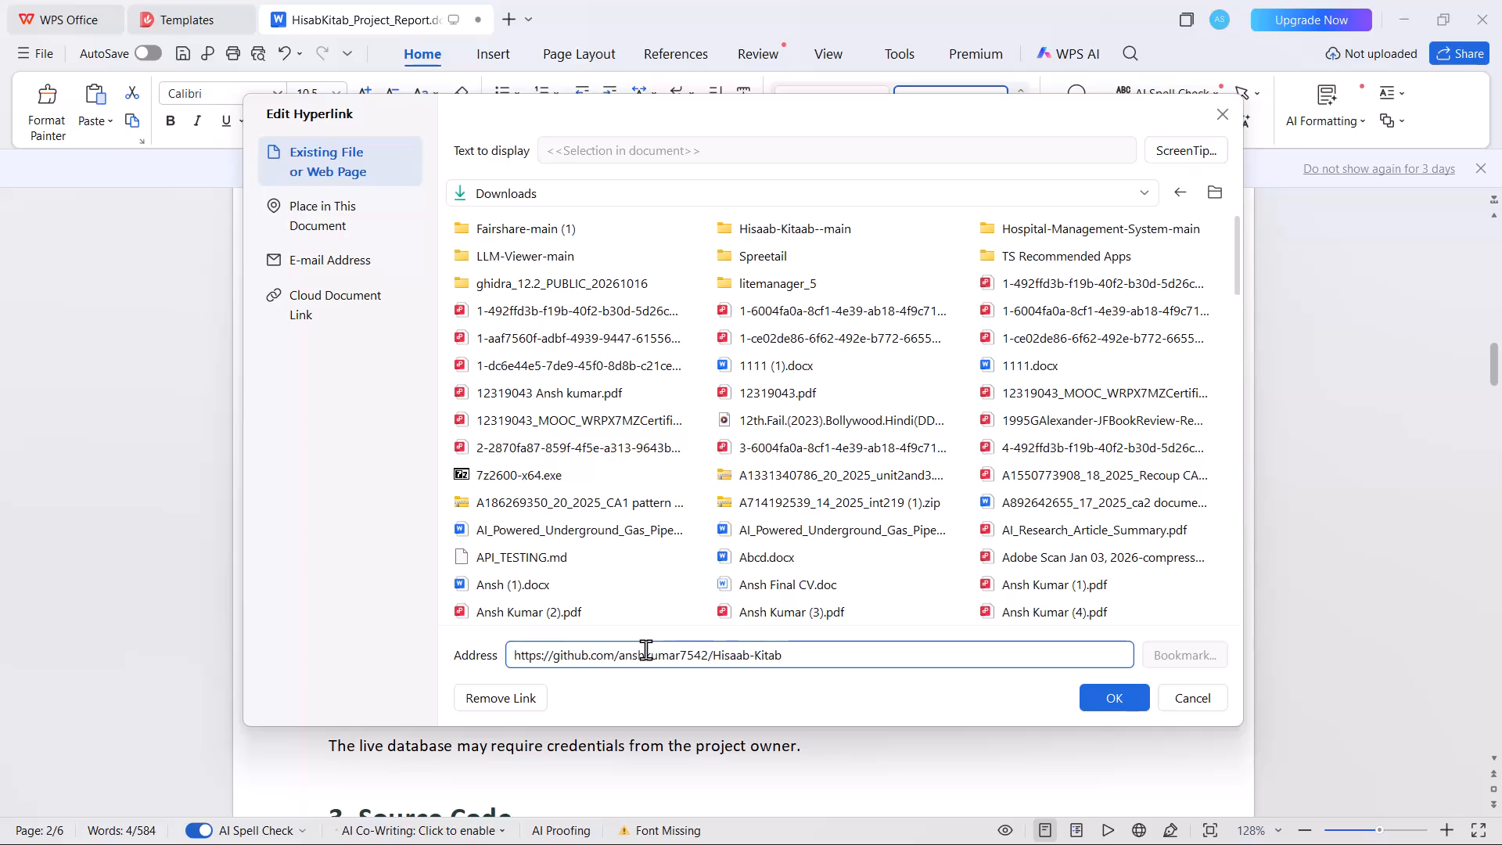
pyautogui.click(1106, 703)
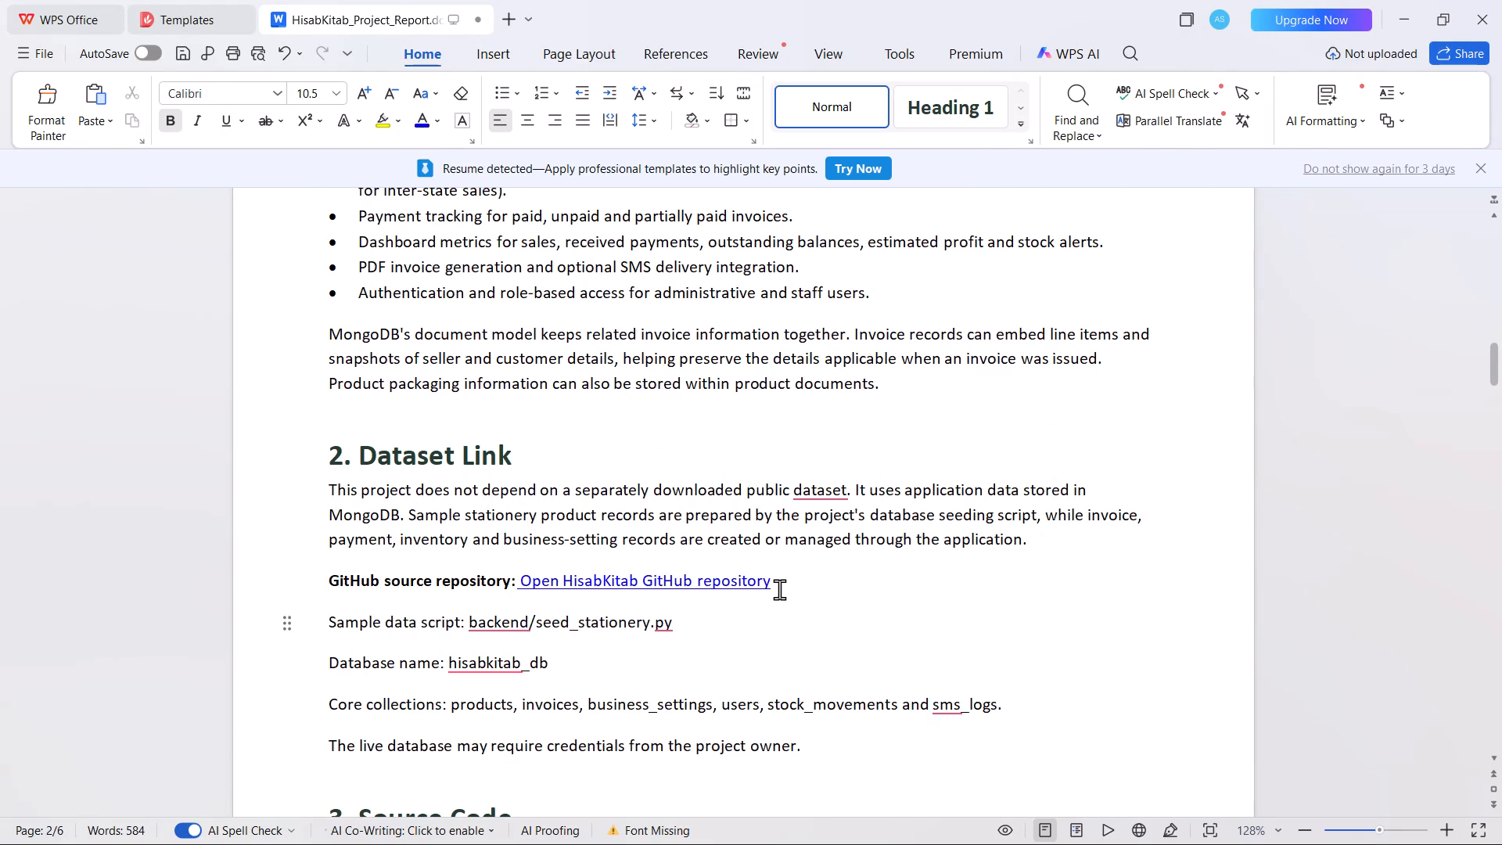
# Follow the "Open HisabKitab GitHub repository" hyperlink in the Dataset Link section to test its target.
pyautogui.click(774, 586)
pyautogui.rightClick(720, 580)
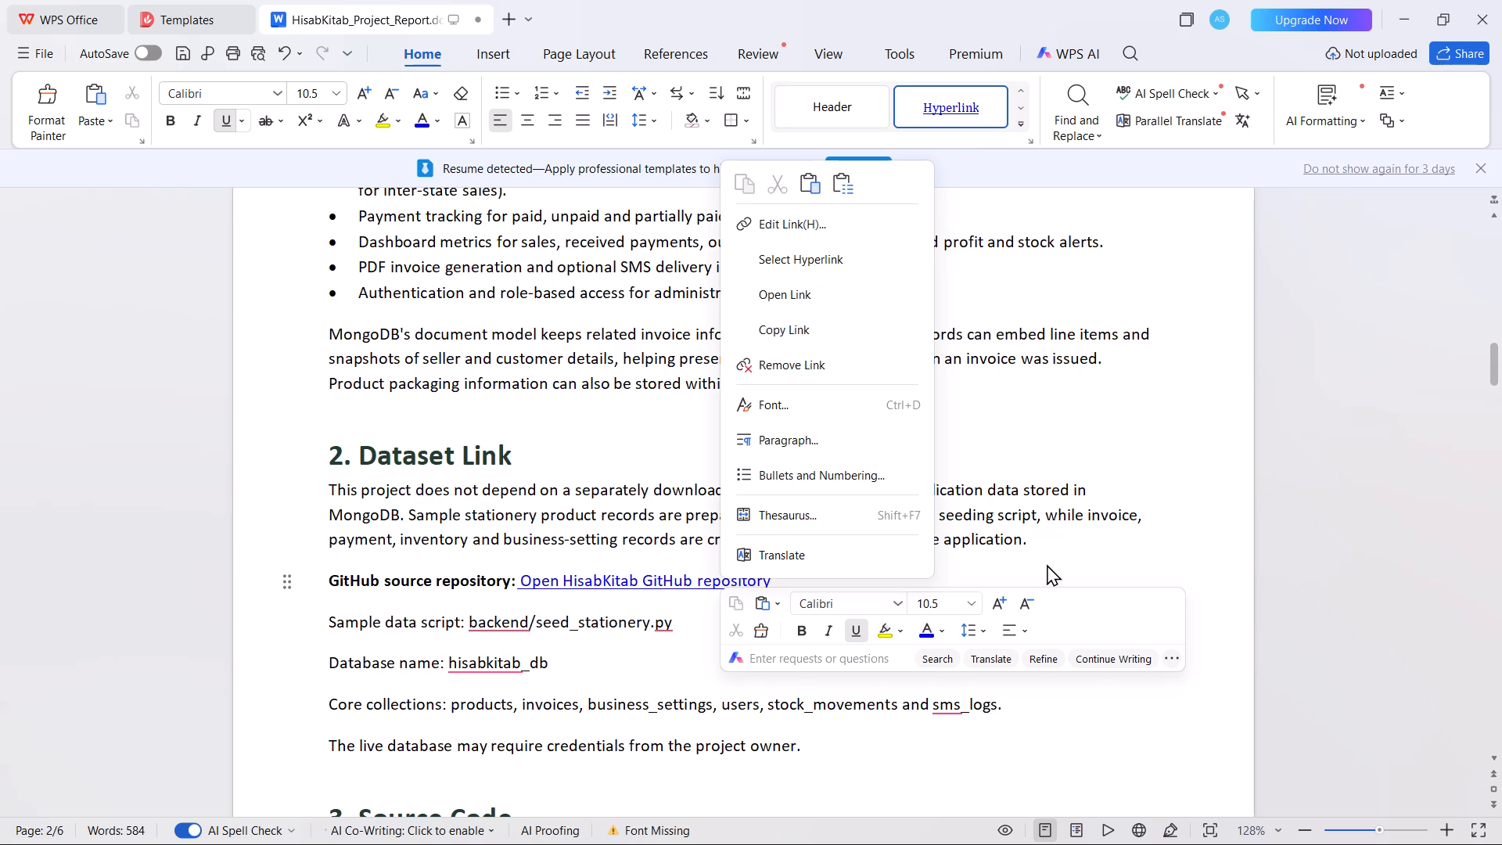
pyautogui.click(785, 297)
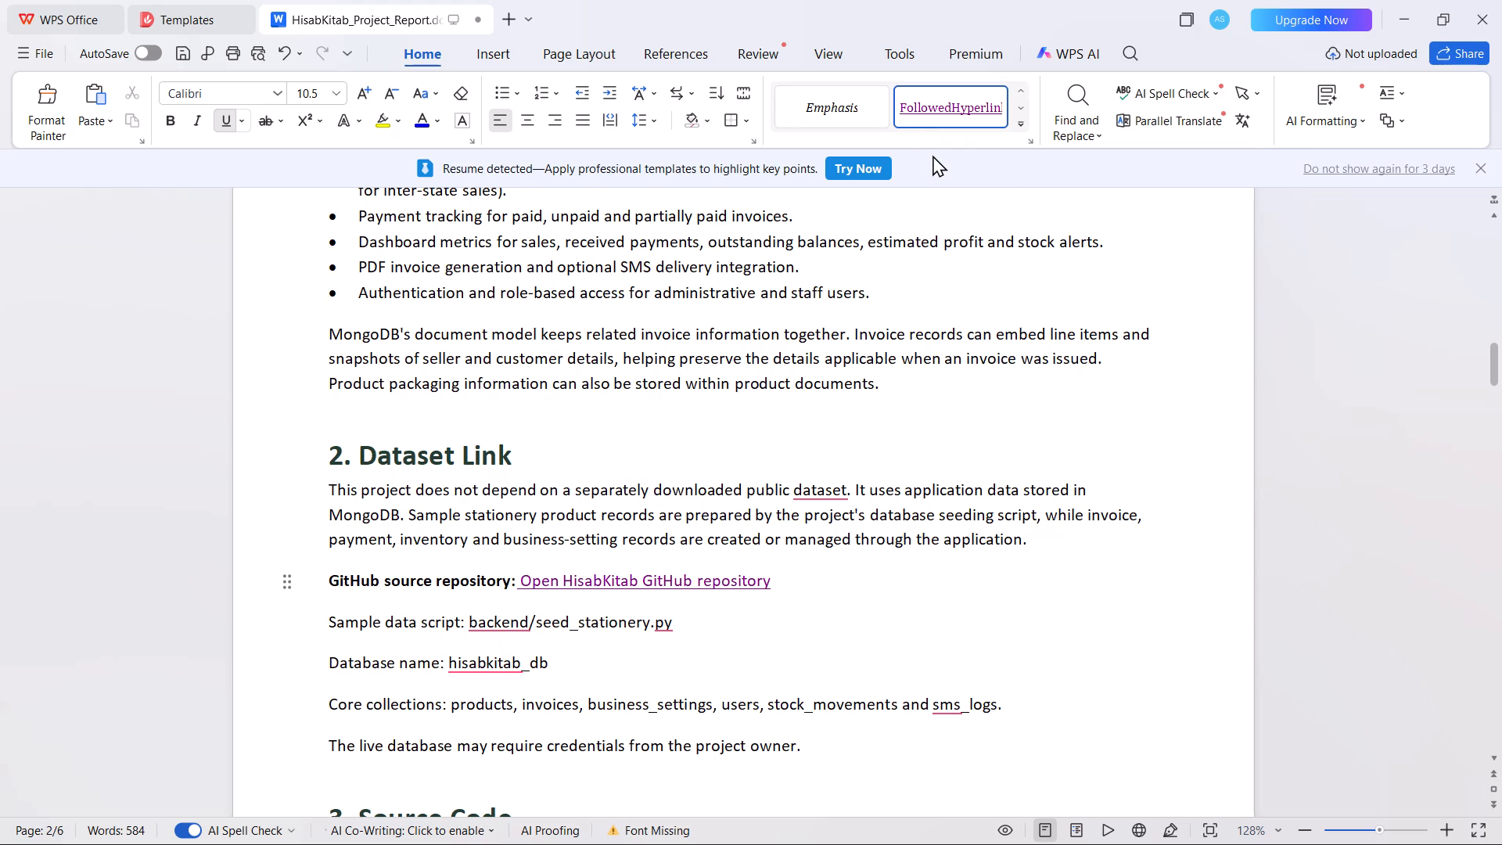
# Select the full "Open HisabKitab GitHub repository" link text, follow it to check the repository page in Chrome, and close that page.
pyautogui.tripleClick(709, 580)
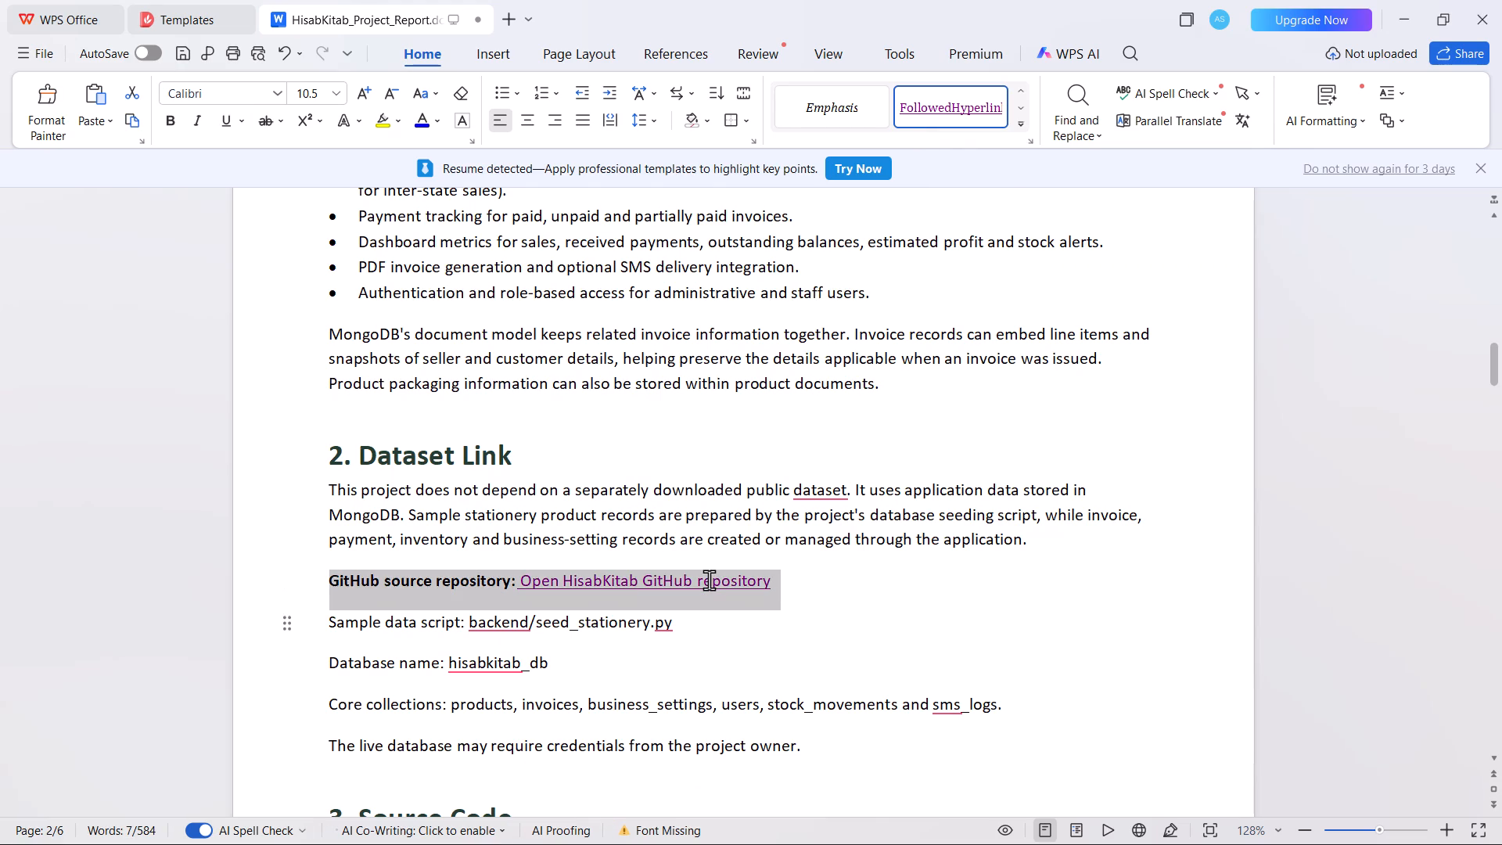
pyautogui.moveTo(865, 613); pyautogui.dragTo(774, 584)
pyautogui.click(774, 584)
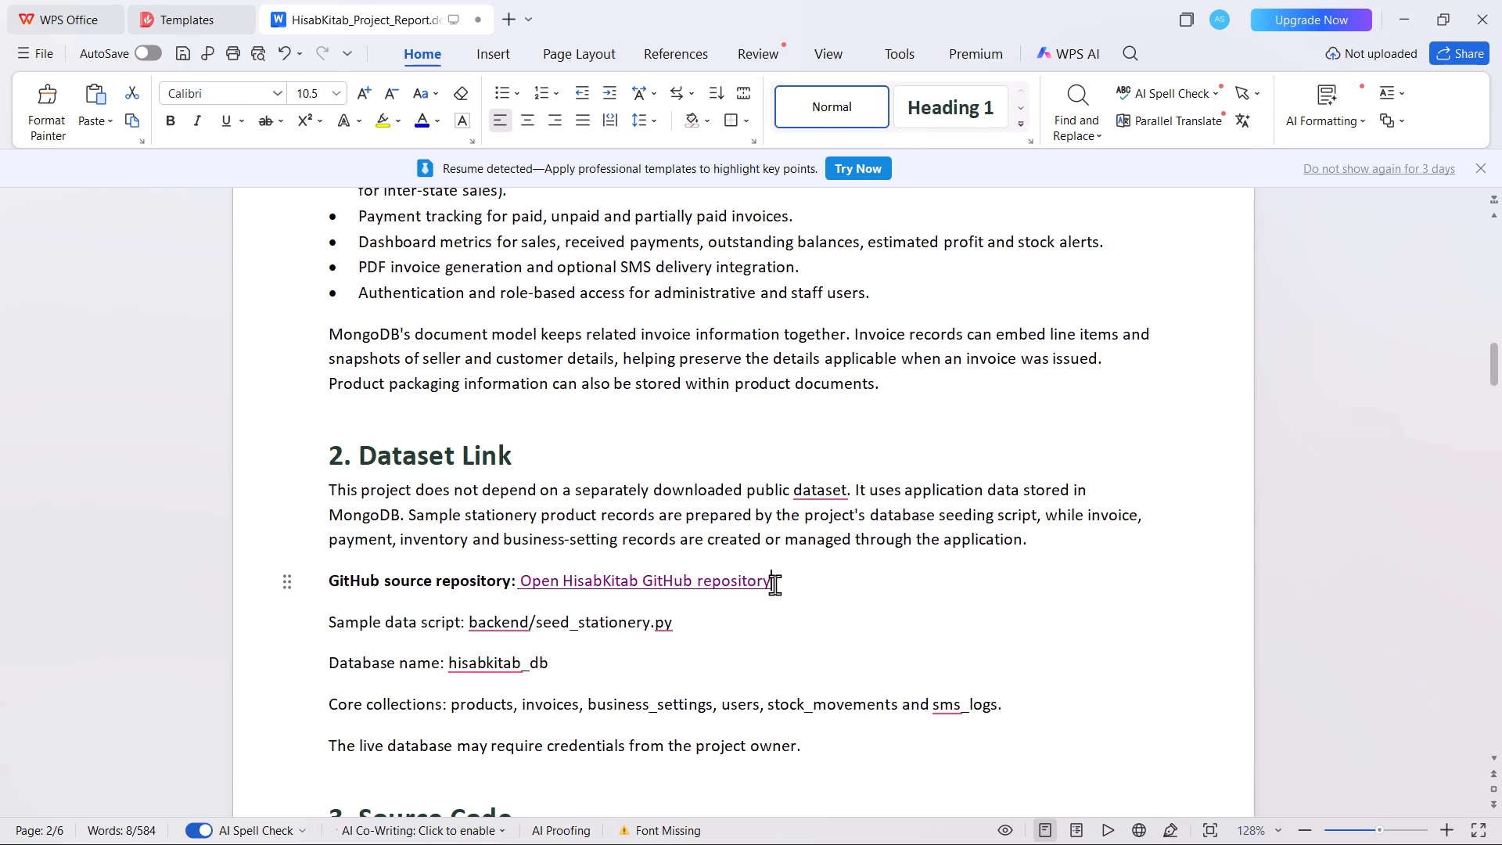
pyautogui.moveTo(774, 584); pyautogui.dragTo(519, 570)
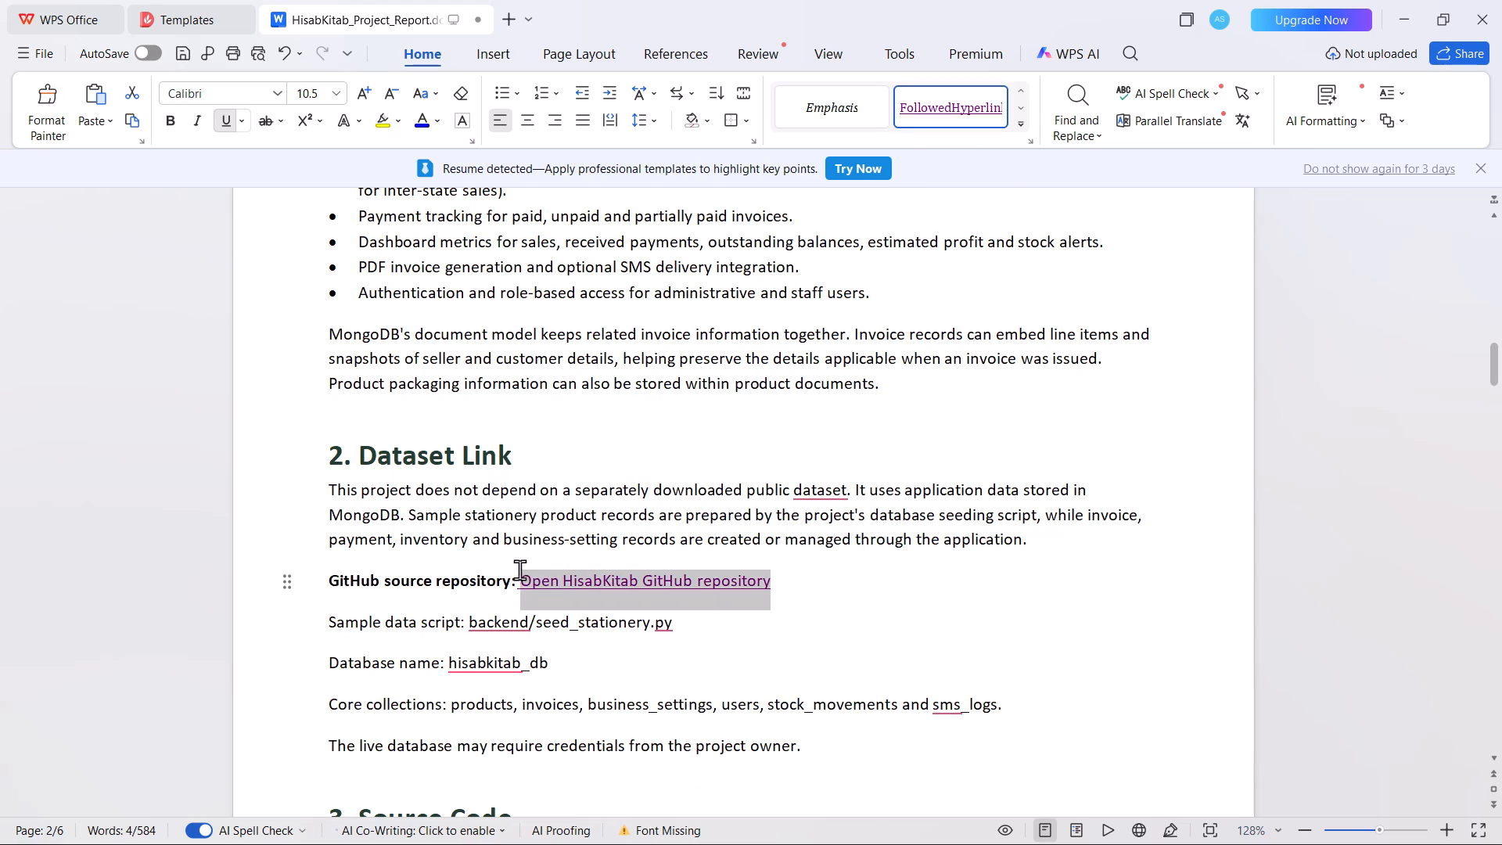
pyautogui.moveTo(519, 570); pyautogui.dragTo(519, 569)
pyautogui.click(743, 577)
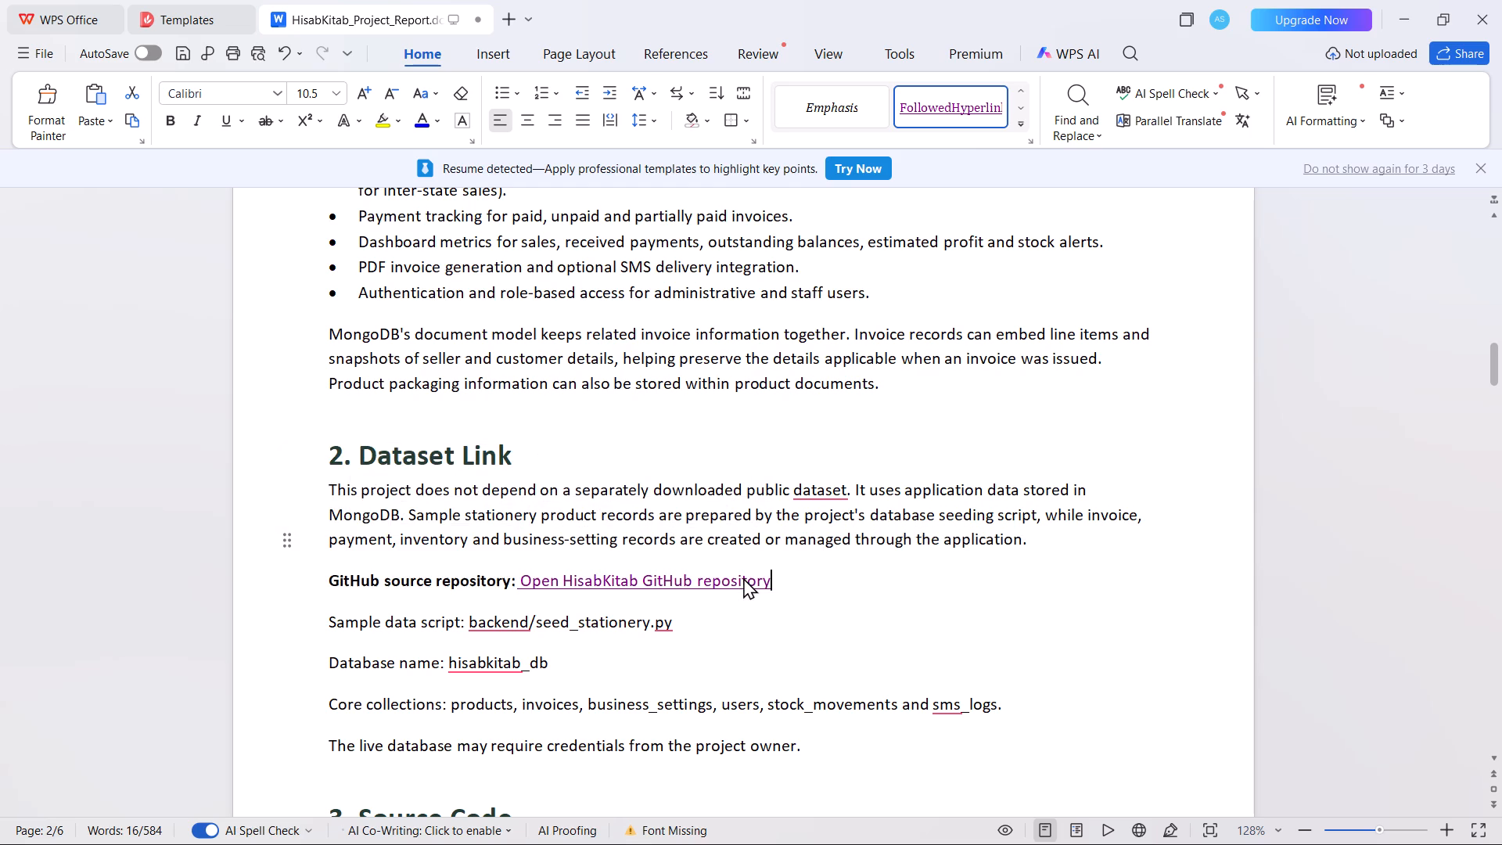
pyautogui.moveTo(785, 579); pyautogui.dragTo(666, 563, button='right')
pyautogui.moveTo(778, 586); pyautogui.dragTo(559, 585)
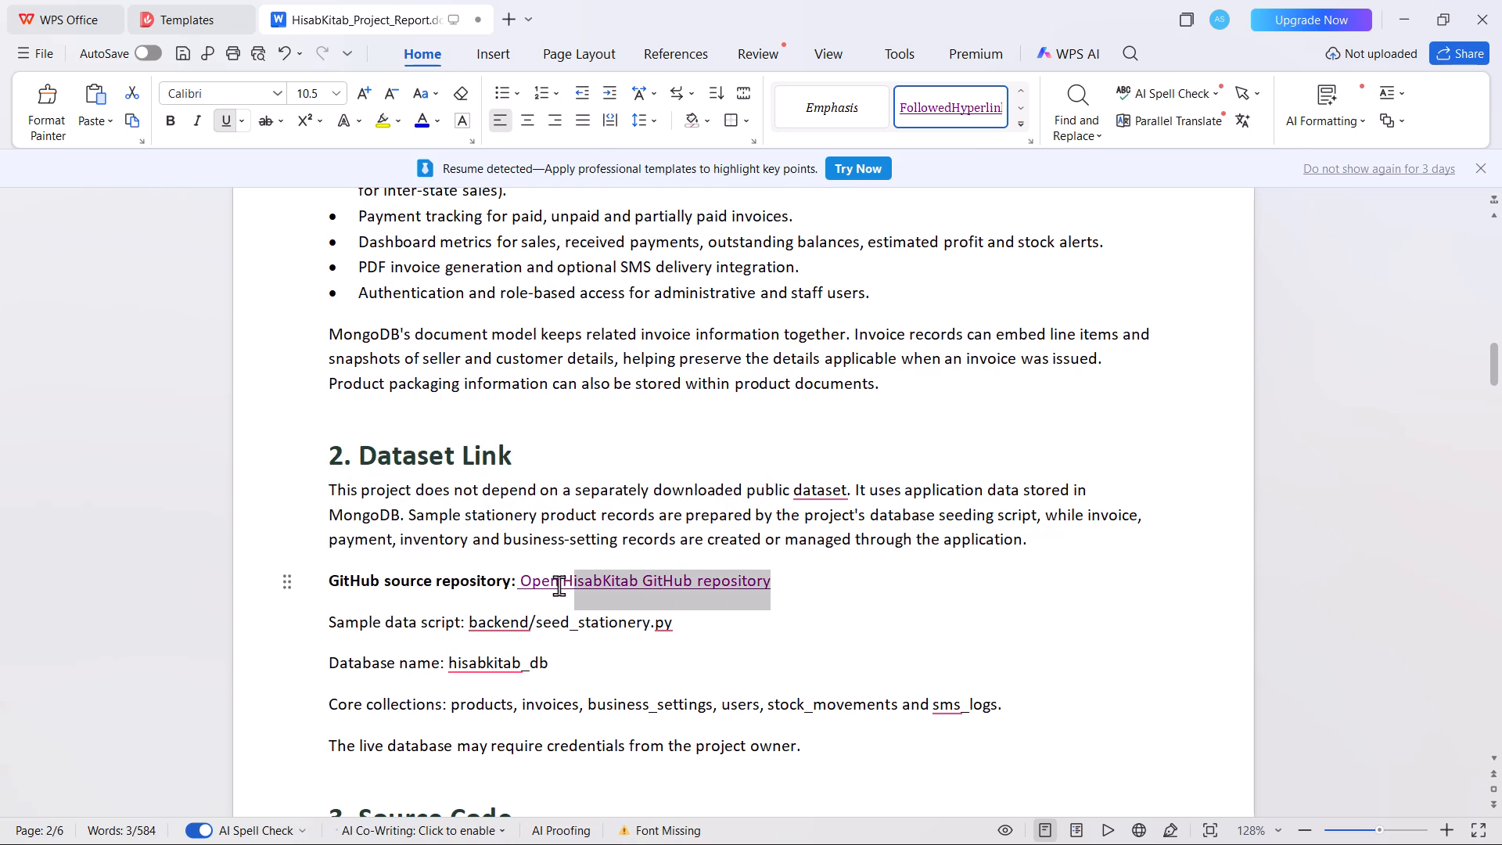
pyautogui.moveTo(559, 585); pyautogui.dragTo(522, 575)
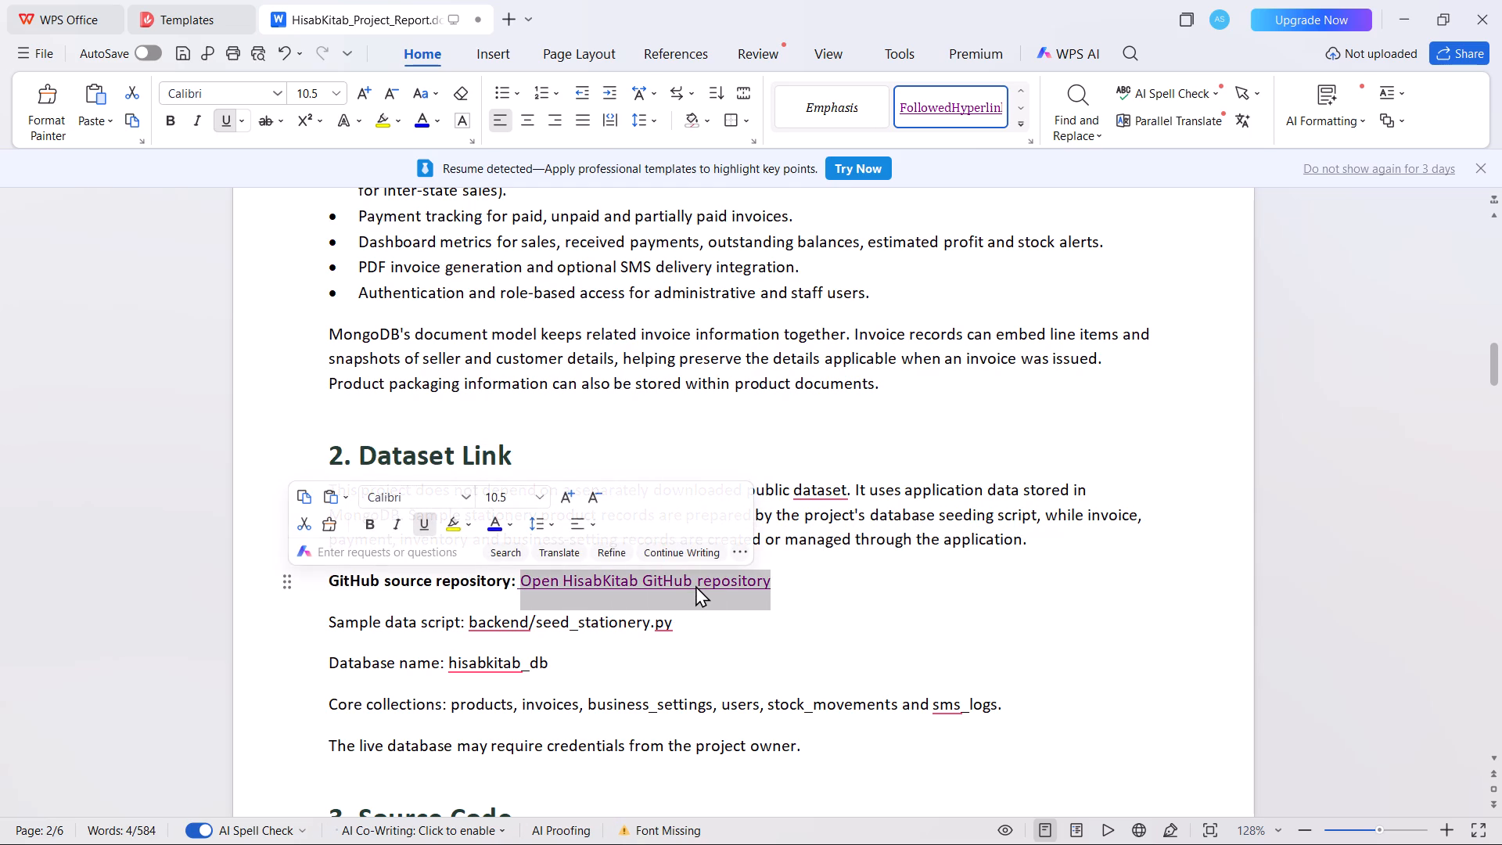
pyautogui.rightClick(695, 585)
pyautogui.click(753, 304)
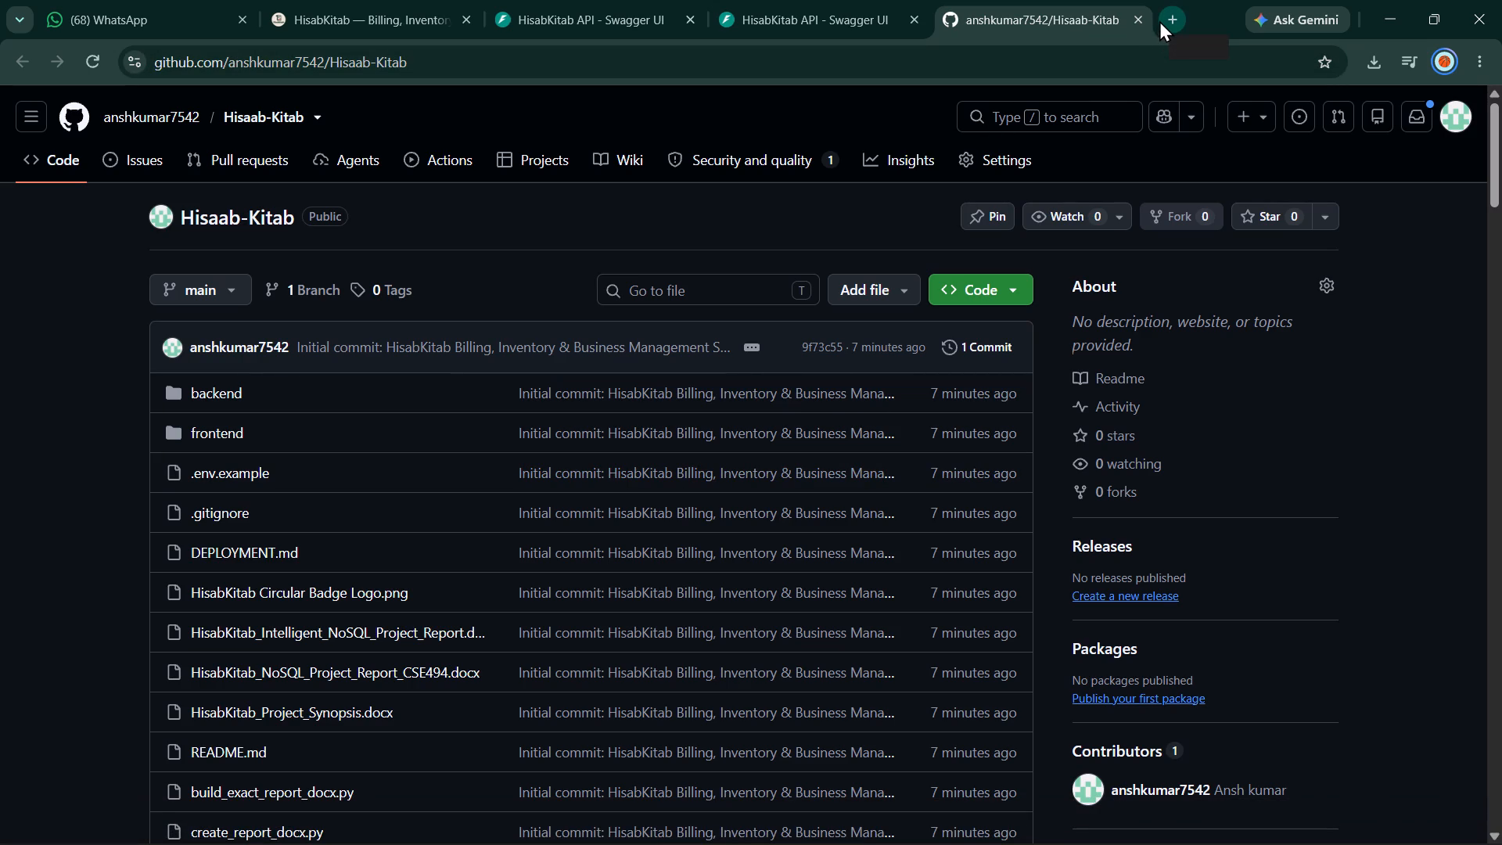
pyautogui.click(1139, 15)
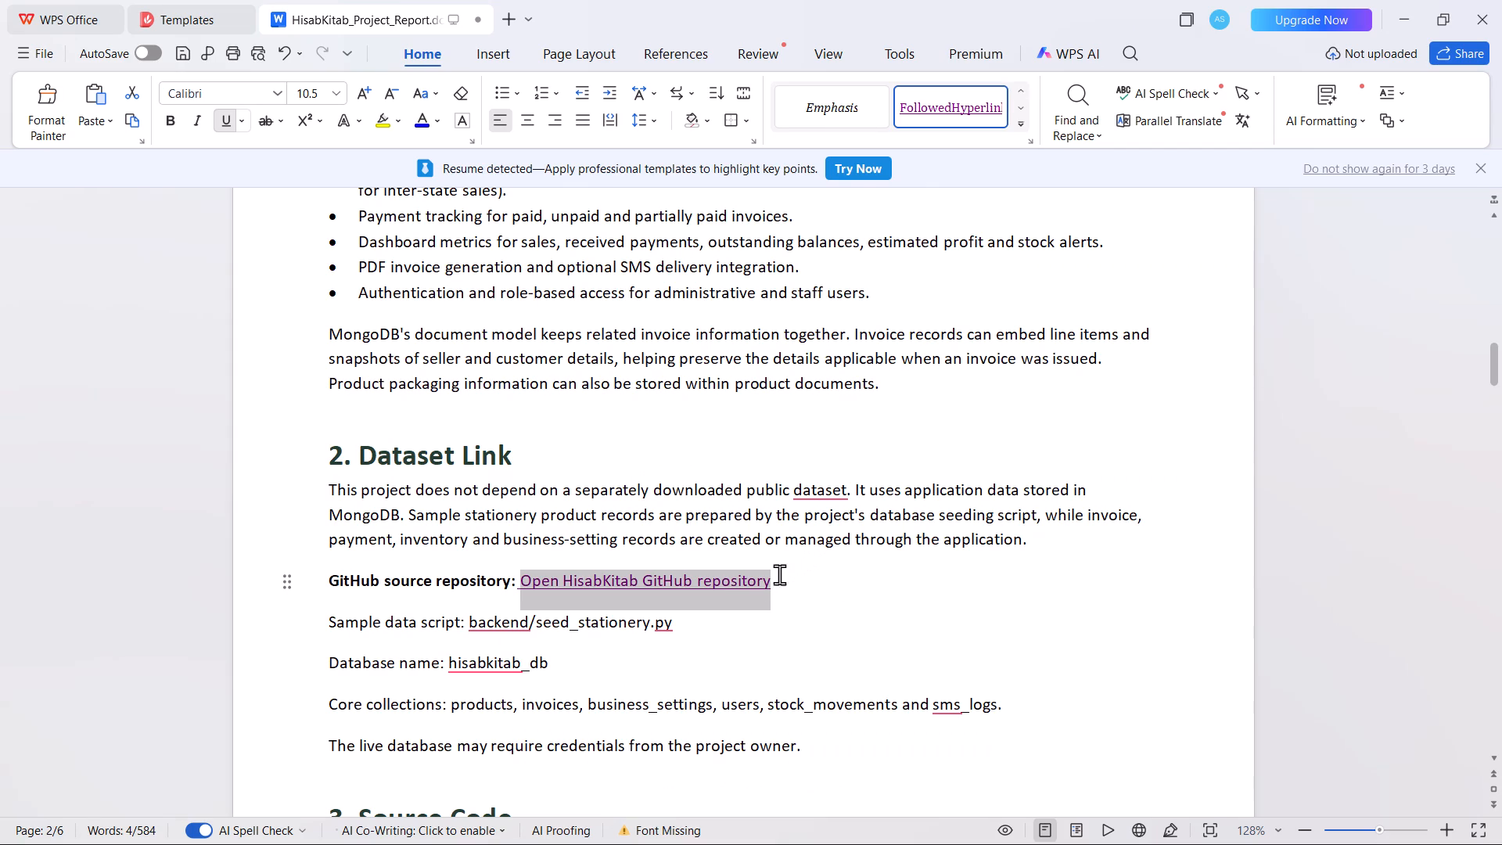
# Follow the GitHub repository hyperlink from the report once more, check the page it opens in Chrome, and close that page.
pyautogui.rightClick(725, 587)
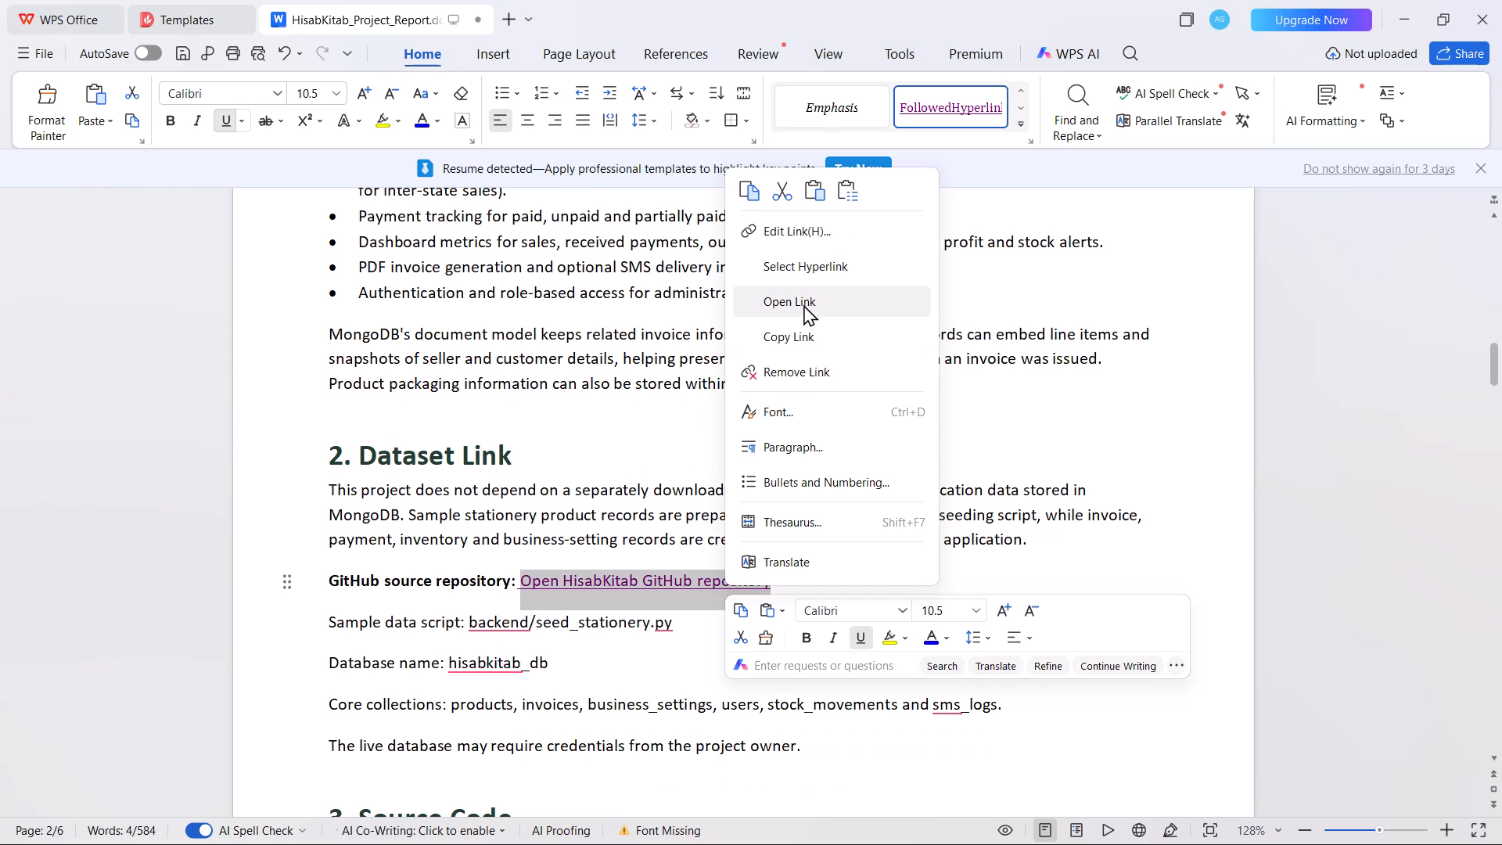
pyautogui.click(803, 304)
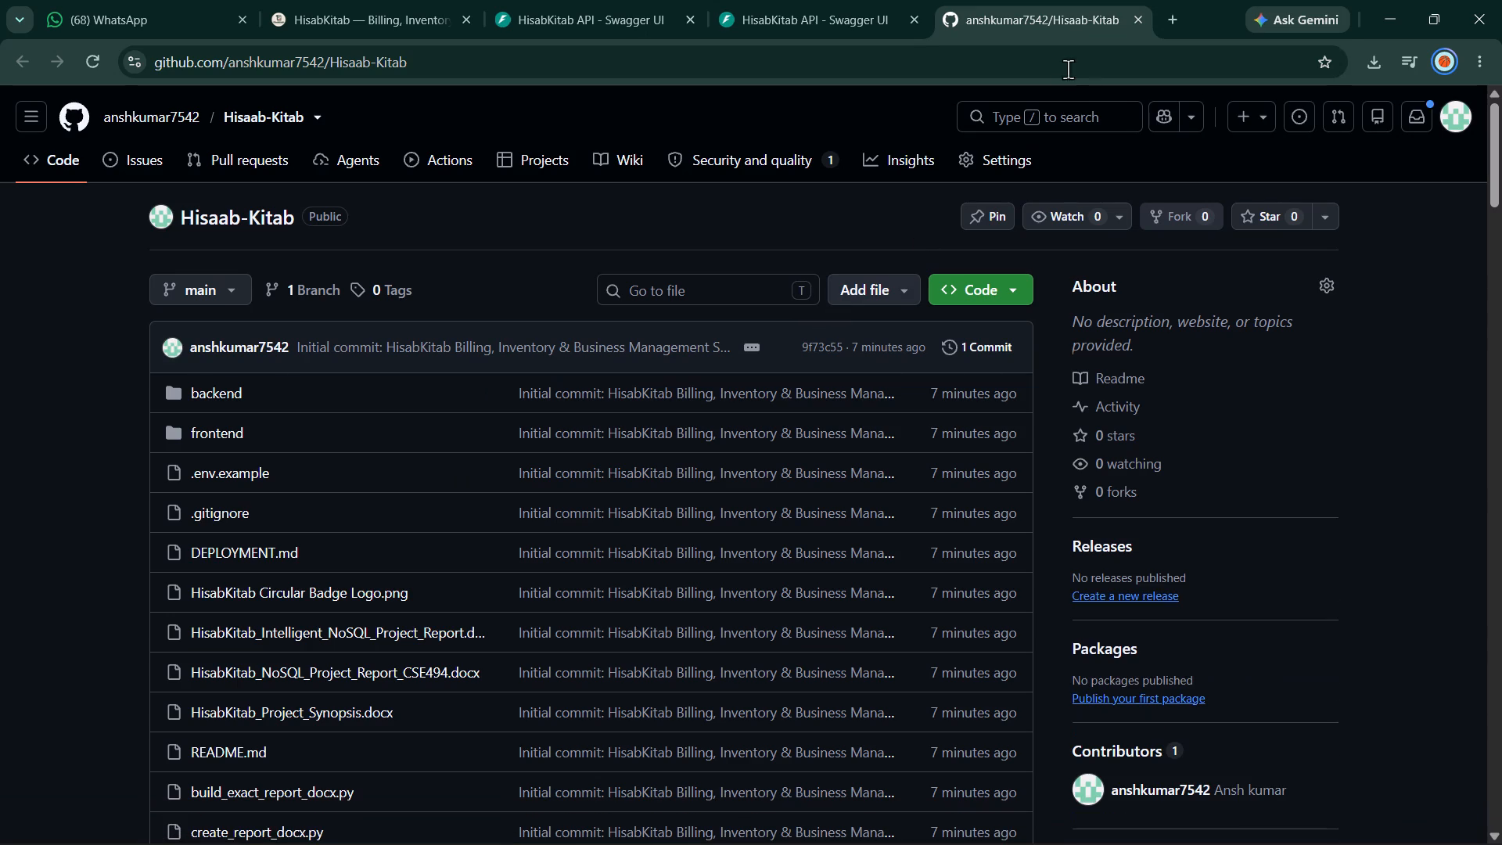
pyautogui.click(1135, 17)
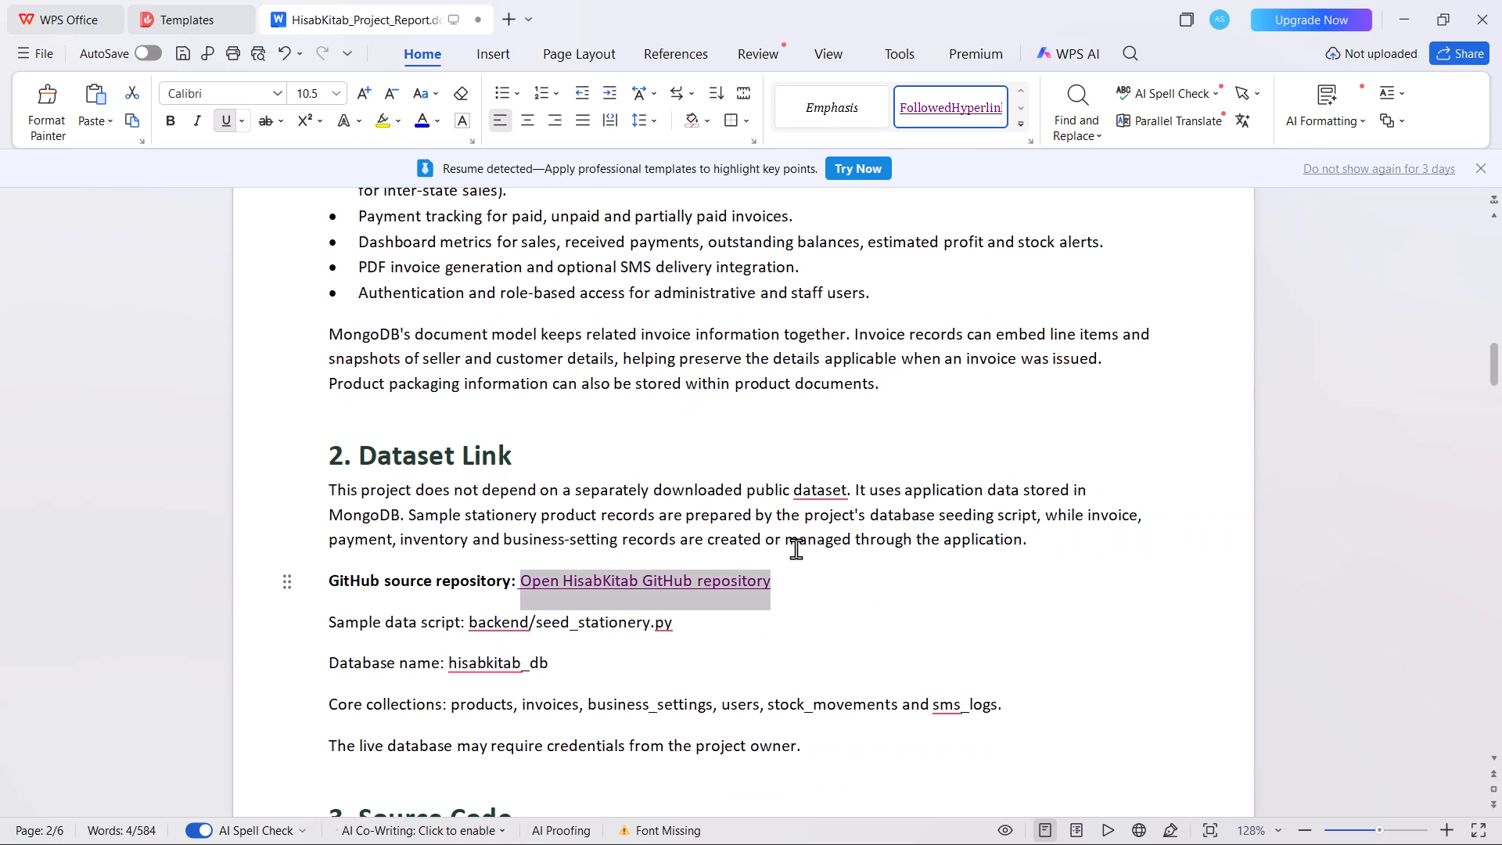
# Review the report's Source Code section, including the important source files list and the source code screenshots.
pyautogui.scroll(-4, 794, 549)
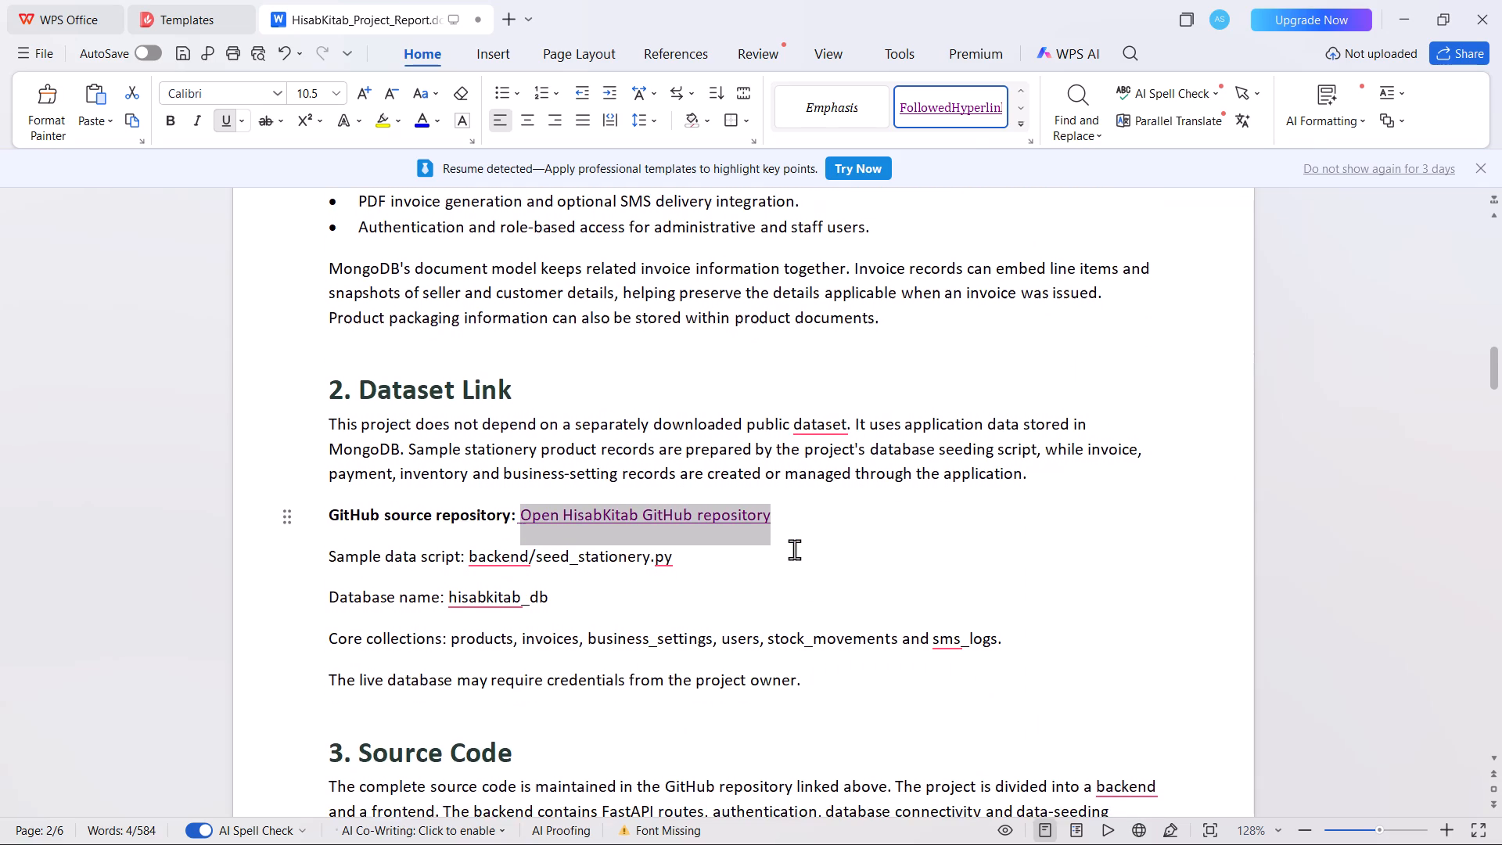
pyautogui.scroll(-4, 794, 549)
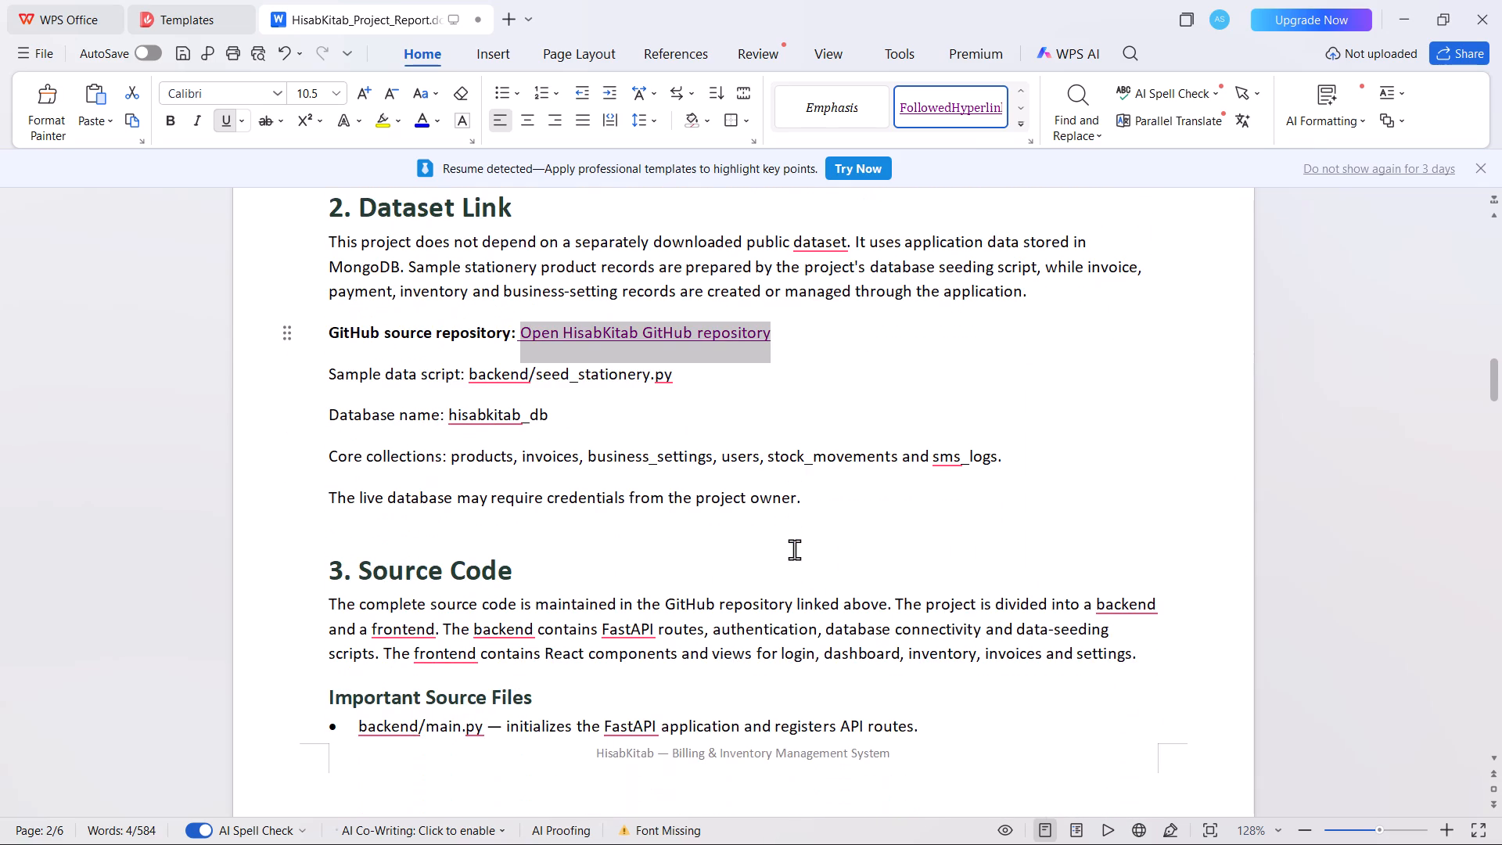
pyautogui.scroll(-2, 794, 549)
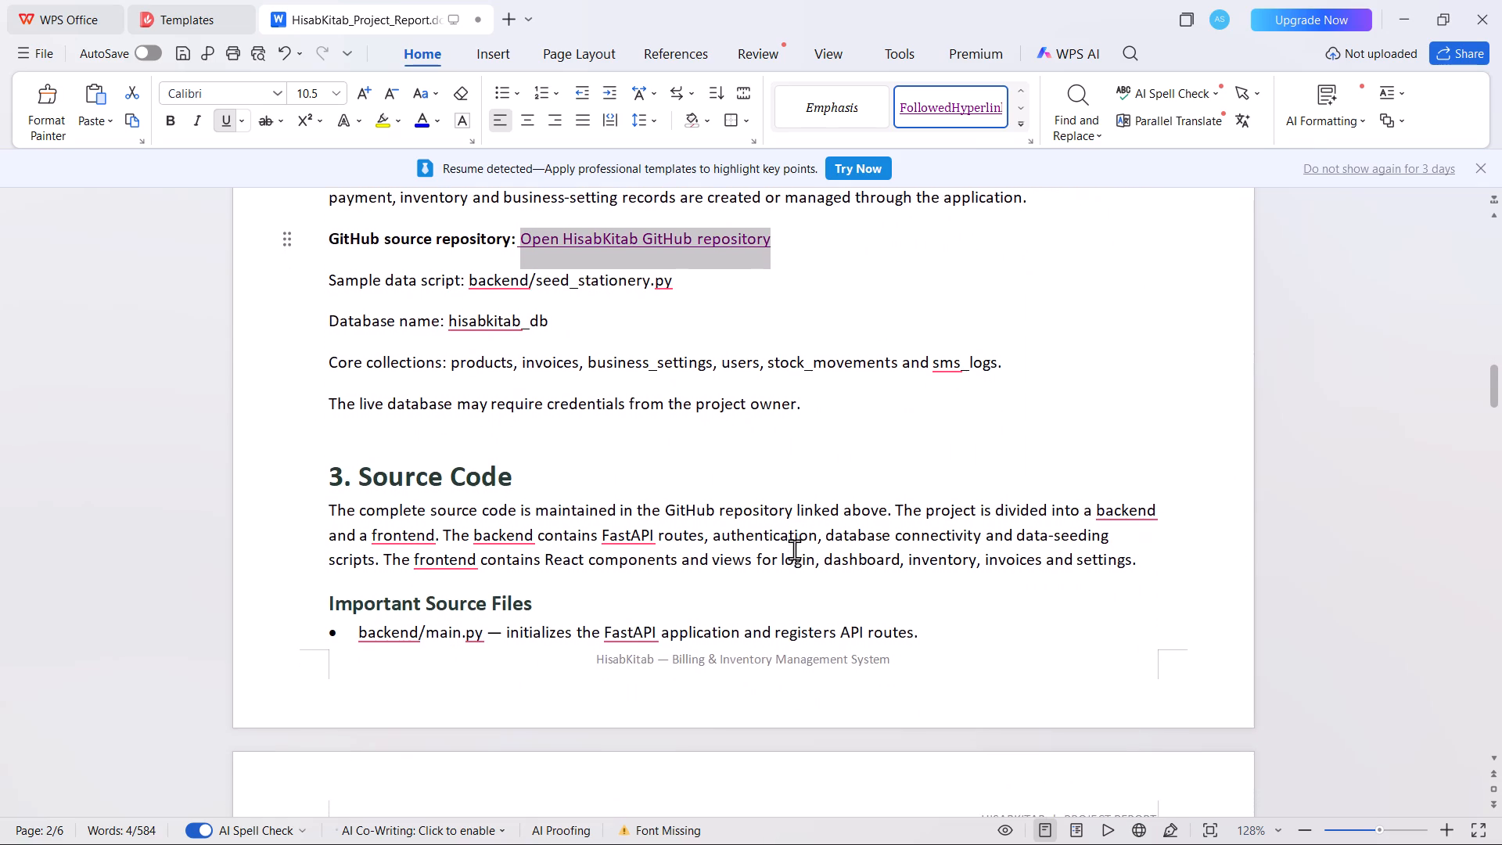
pyautogui.scroll(-2, 794, 549)
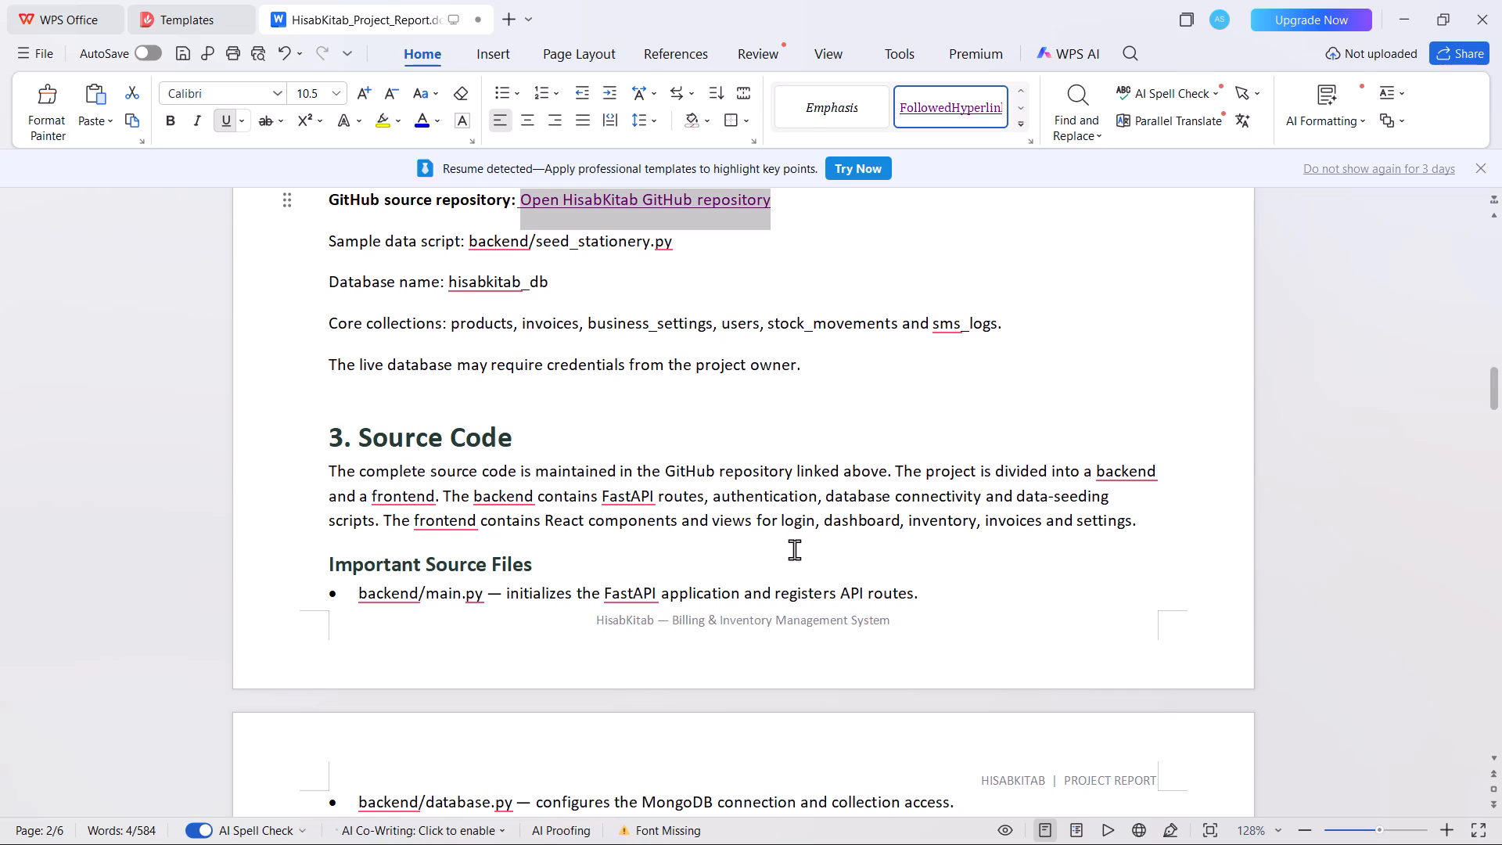
pyautogui.scroll(-1, 794, 549)
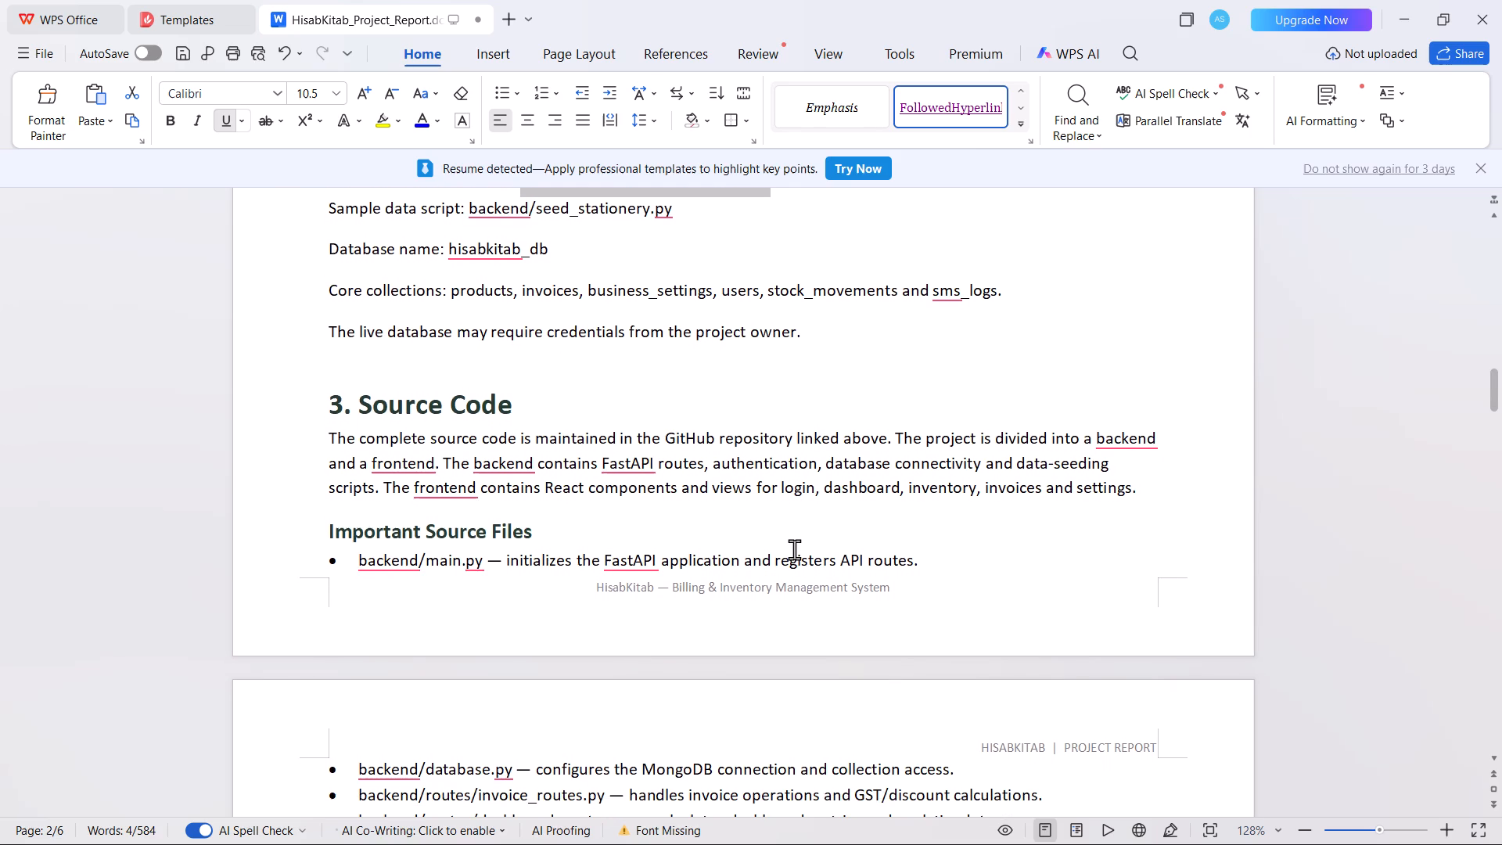
pyautogui.scroll(-8, 794, 549)
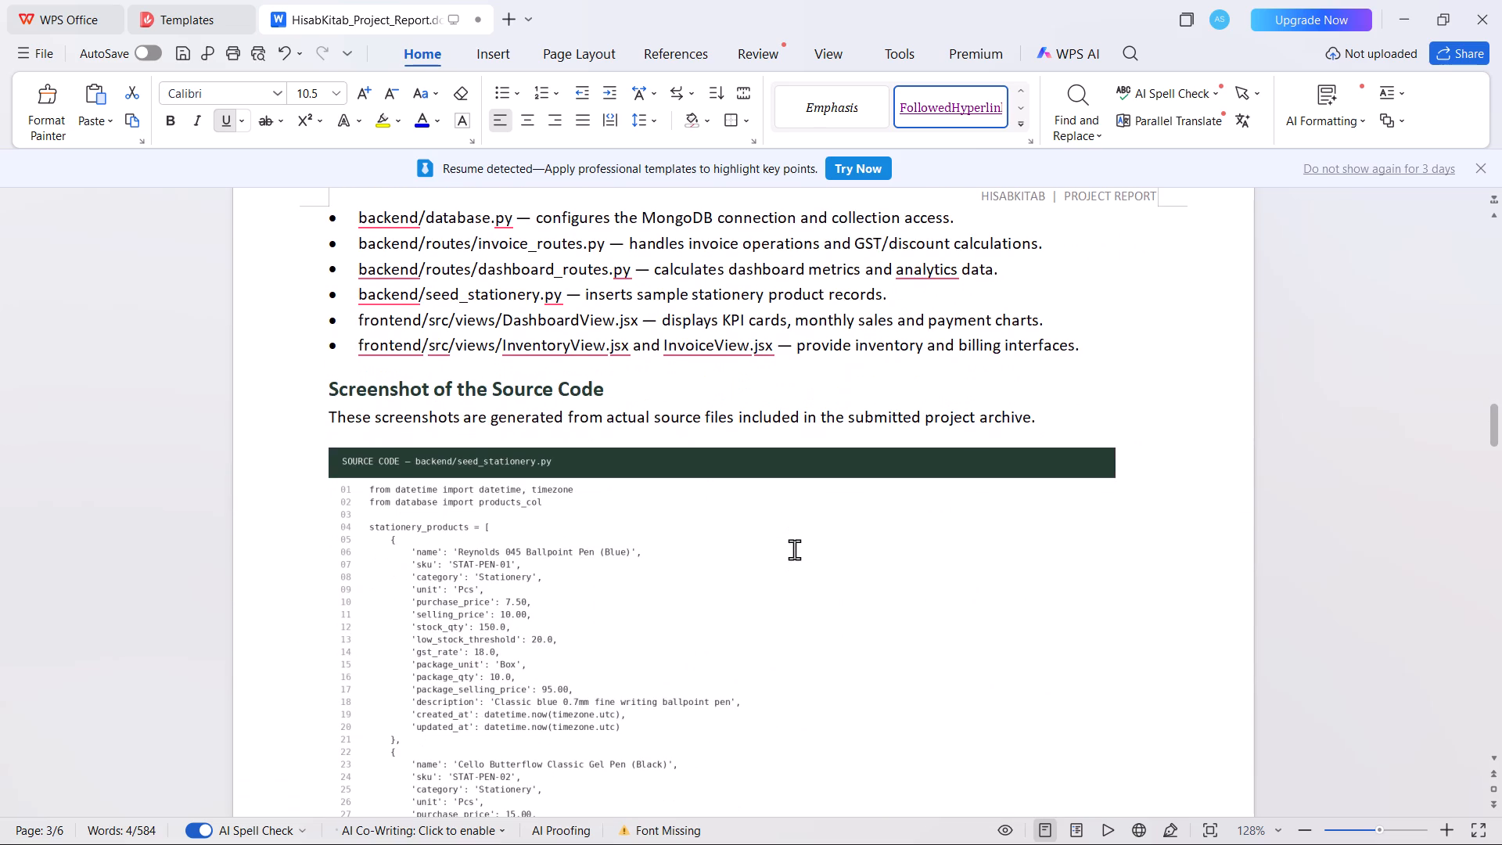
pyautogui.scroll(-1, 794, 549)
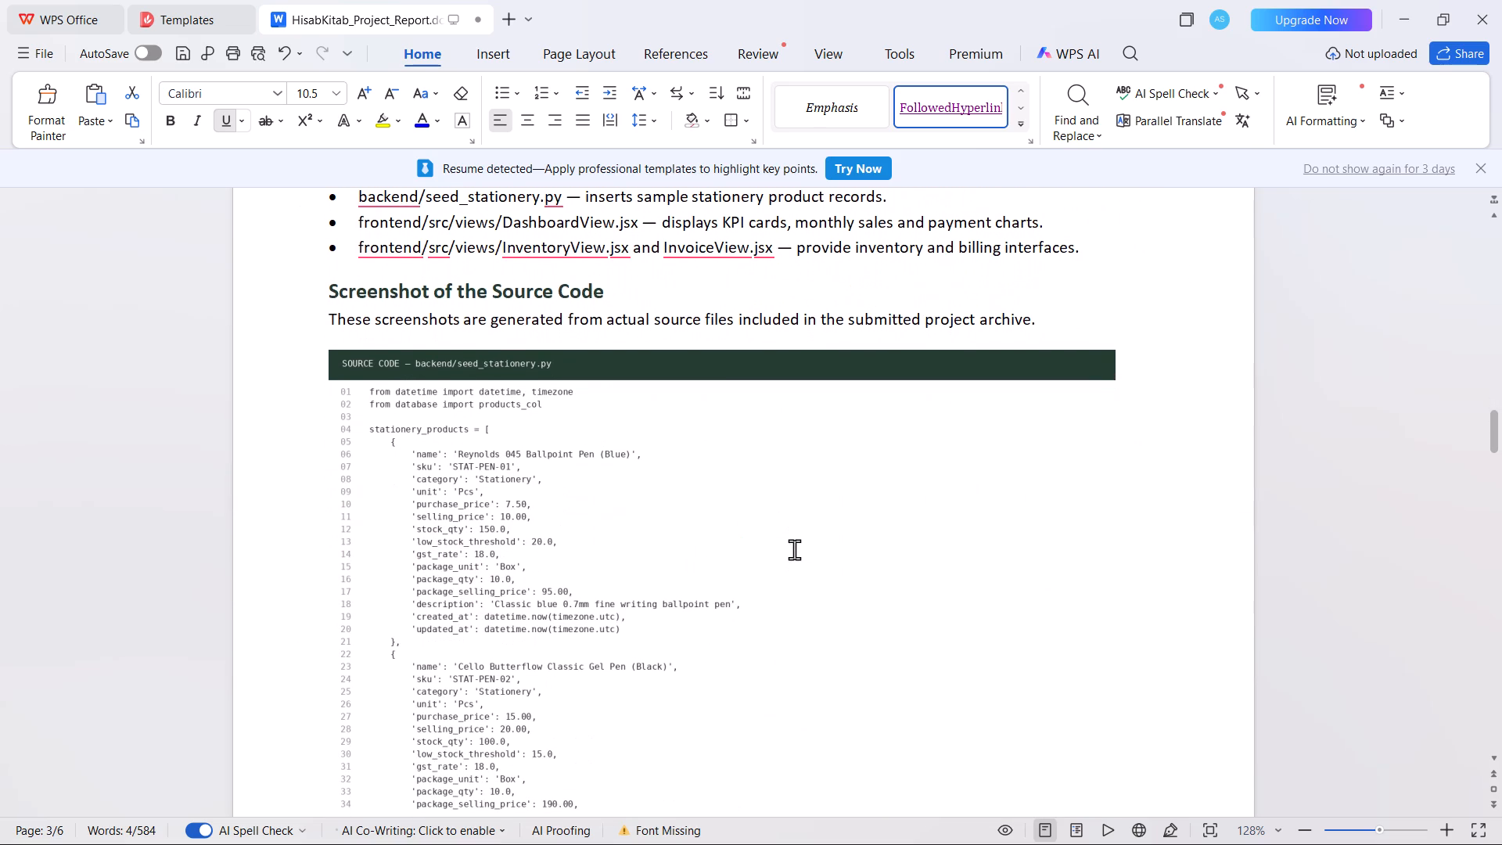
pyautogui.scroll(-2, 794, 549)
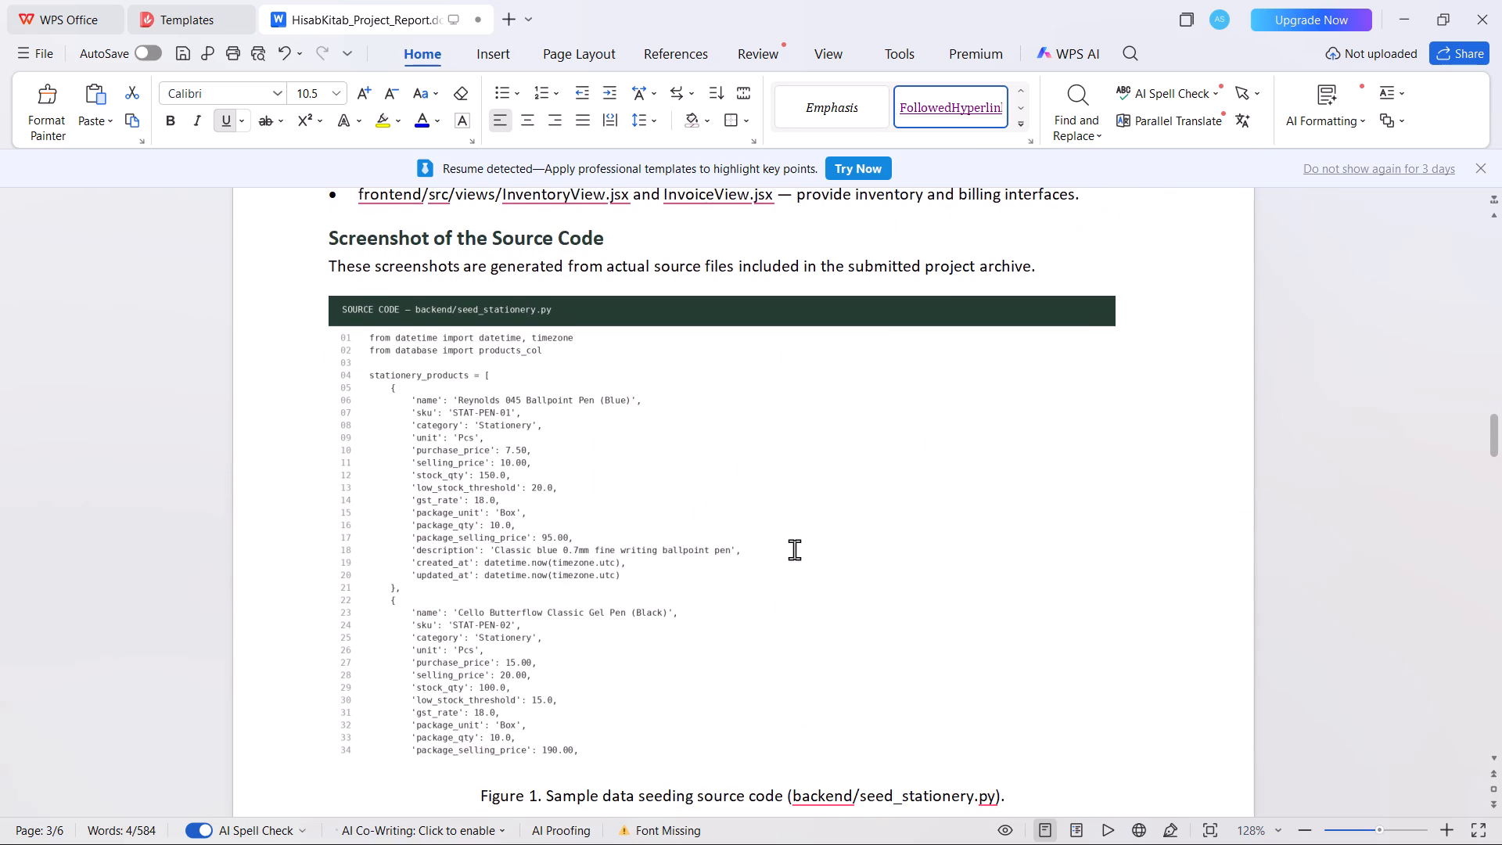
pyautogui.scroll(-1, 794, 549)
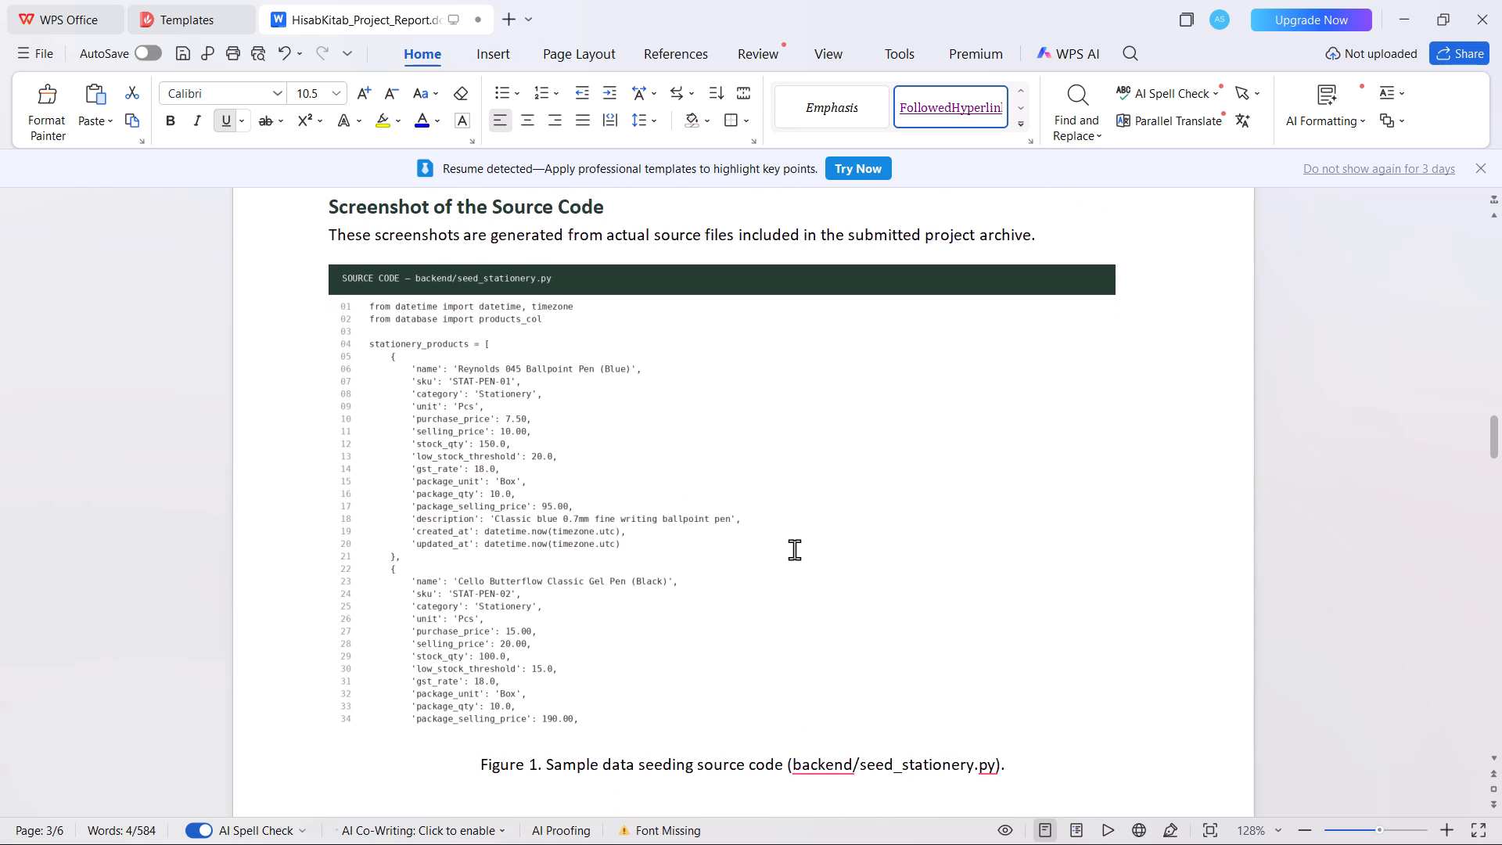
pyautogui.scroll(-1, 794, 549)
pyautogui.scroll(1, 794, 549)
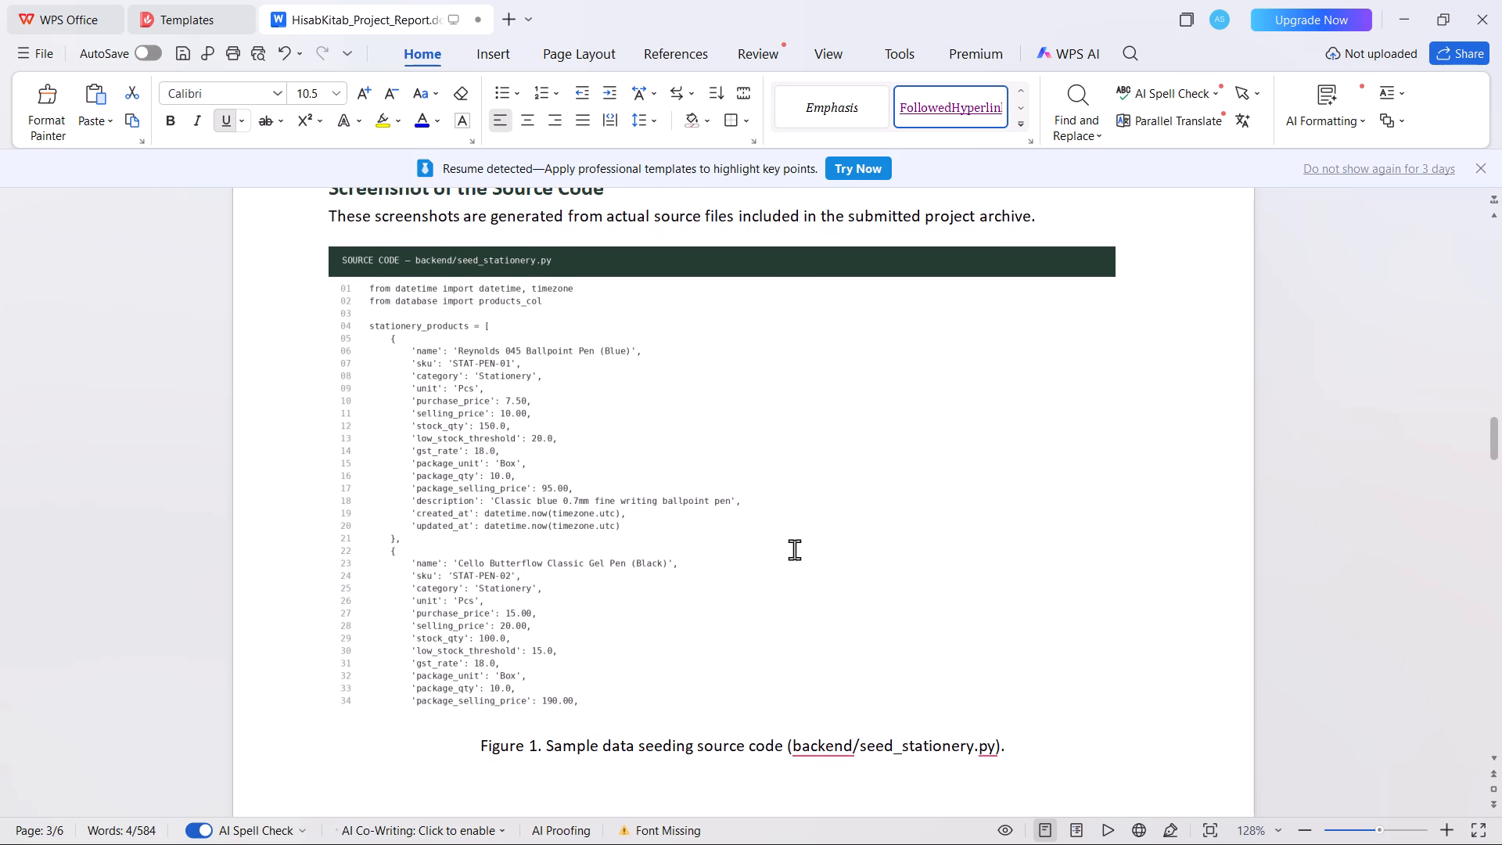
pyautogui.scroll(1, 794, 549)
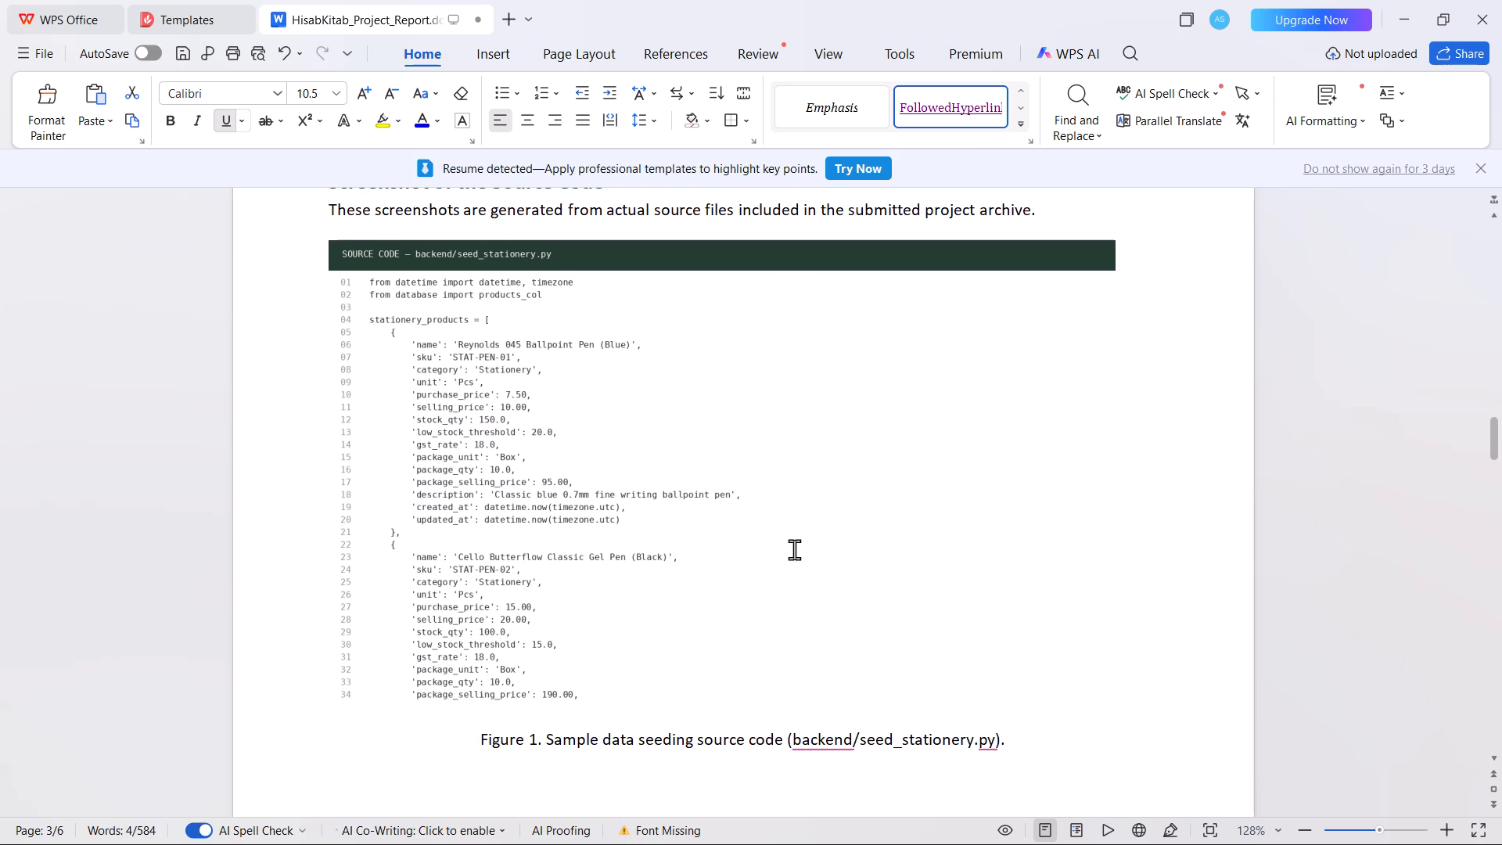
pyautogui.scroll(1, 794, 549)
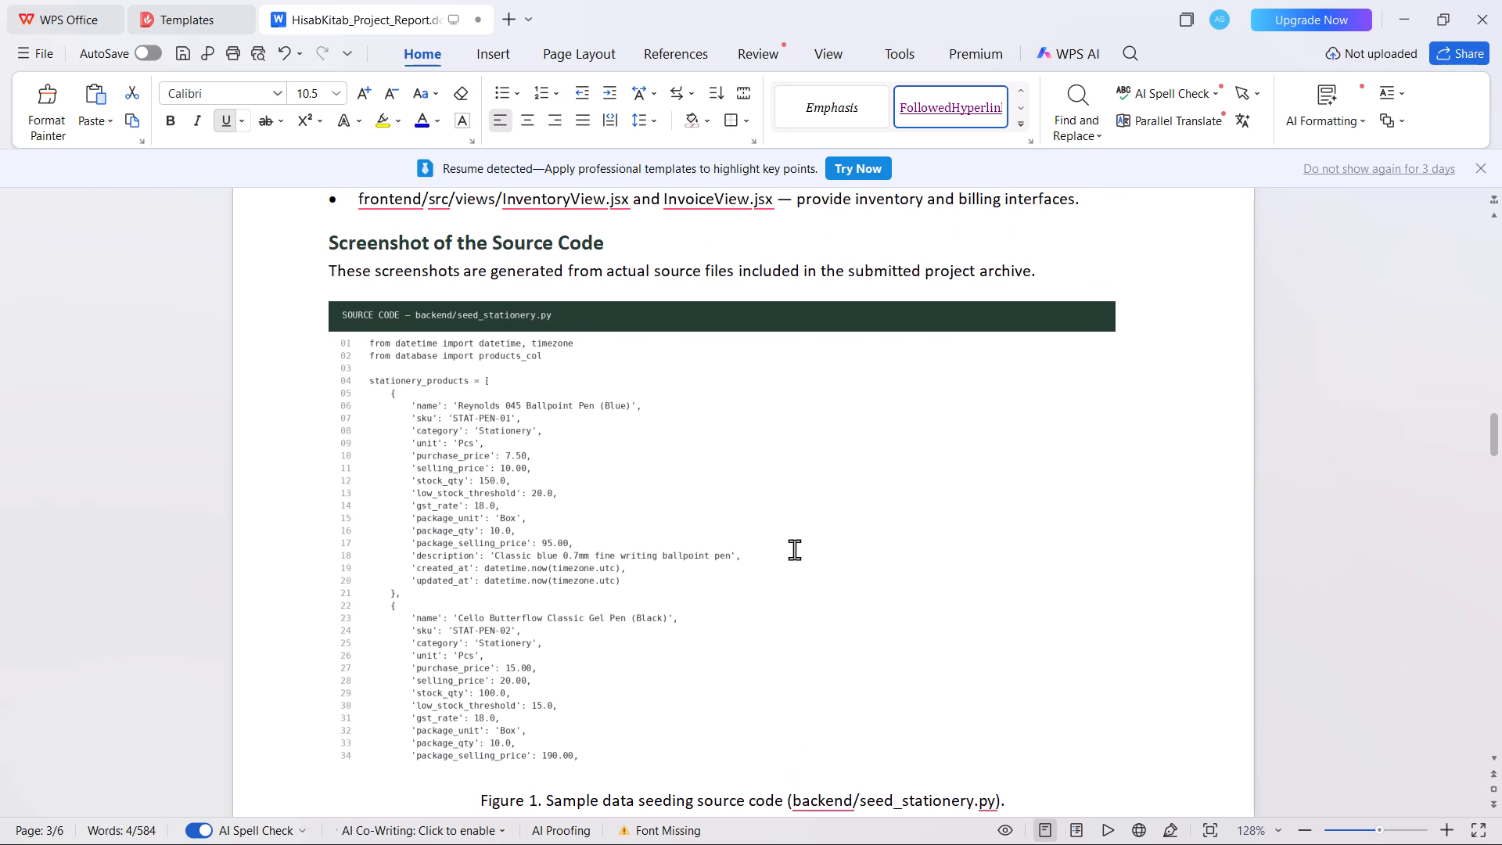
pyautogui.scroll(-2, 794, 549)
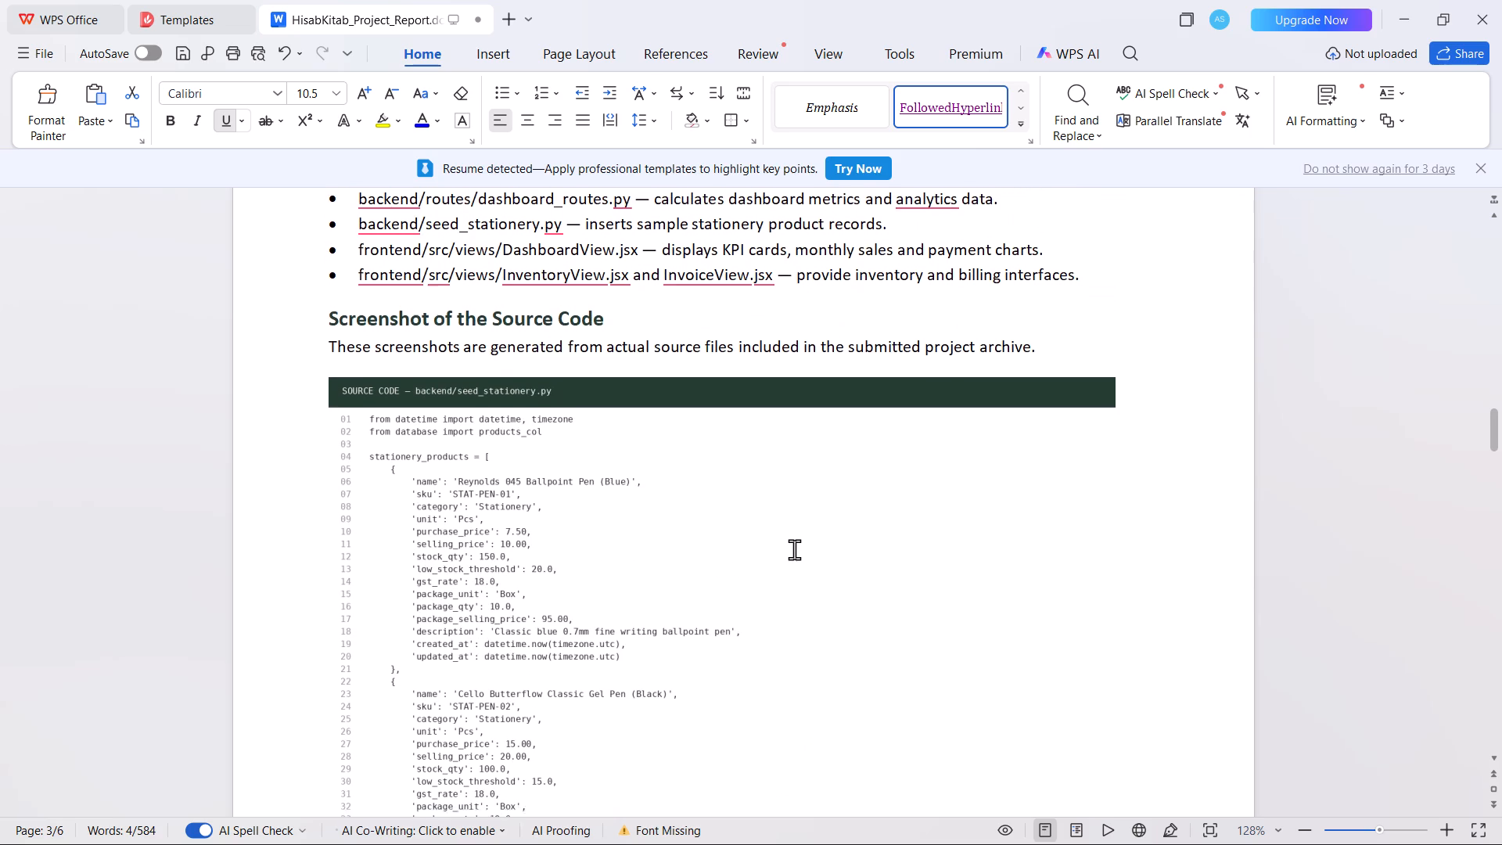
pyautogui.scroll(-2, 794, 549)
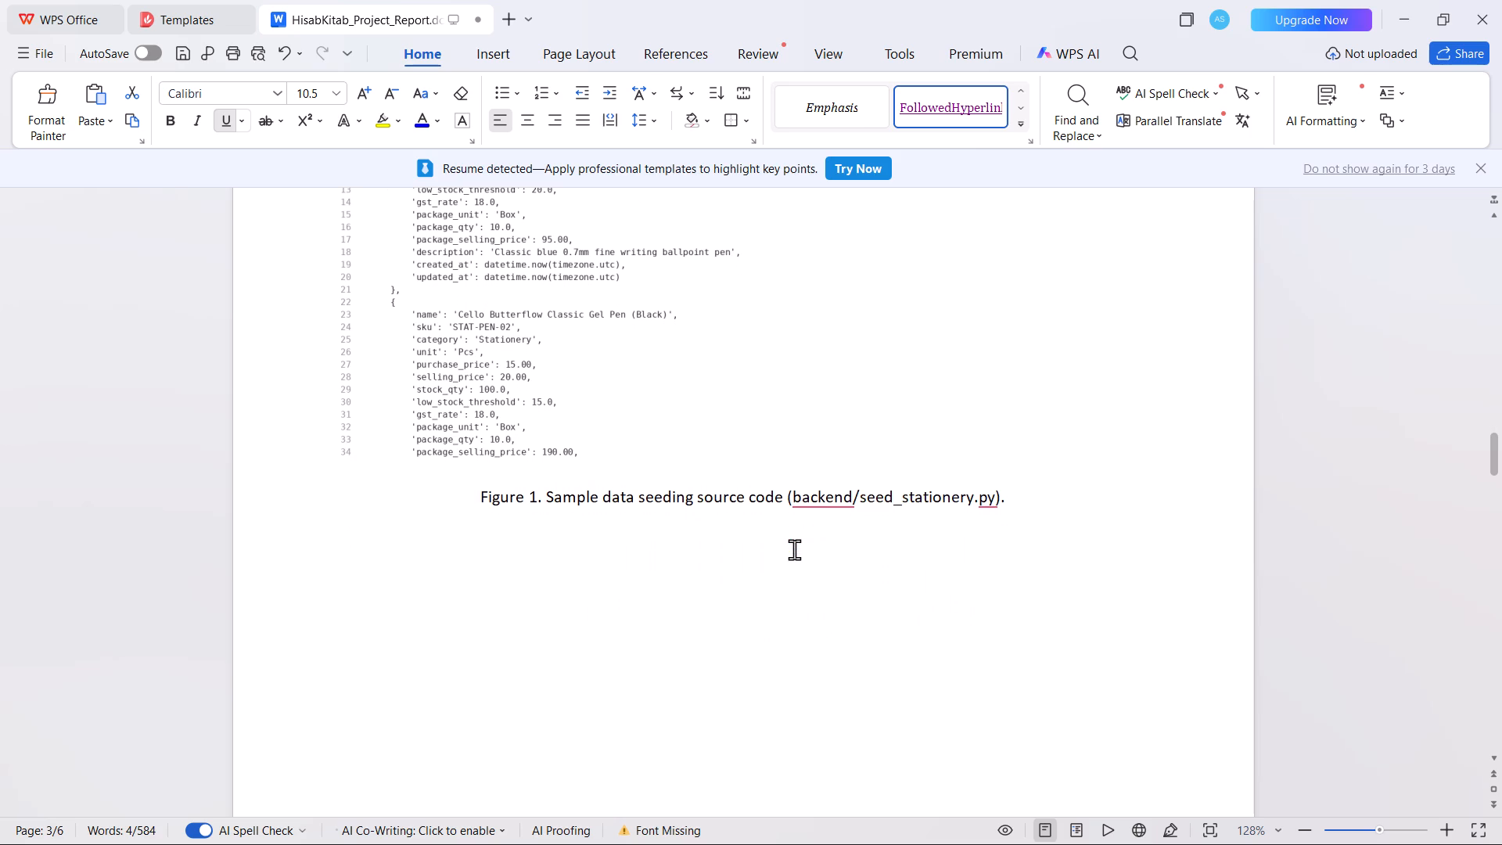
pyautogui.scroll(-5, 794, 549)
pyautogui.scroll(1, 794, 549)
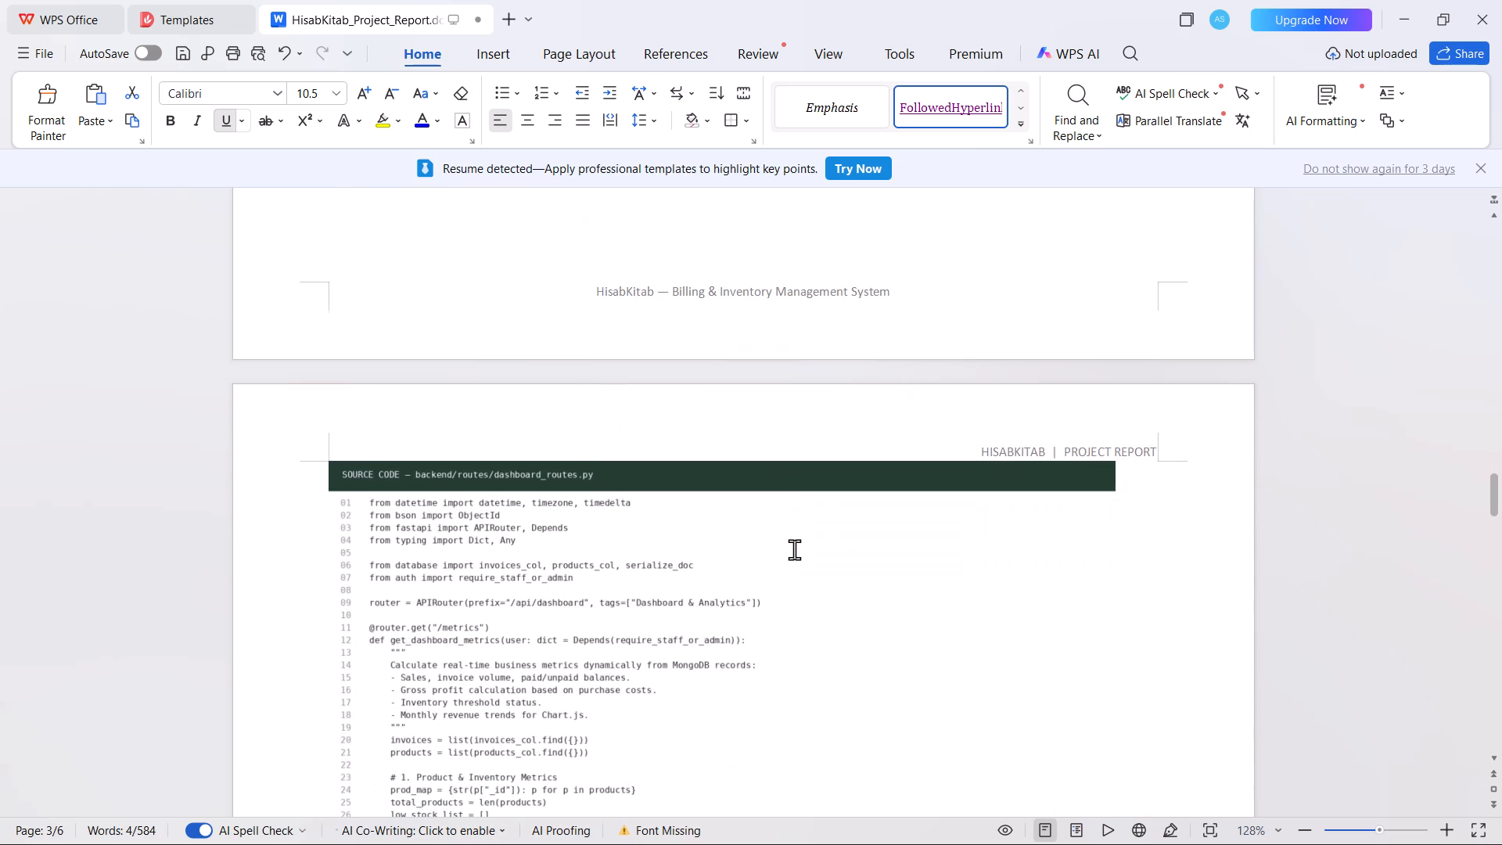
pyautogui.scroll(1, 794, 549)
pyautogui.scroll(-2, 794, 549)
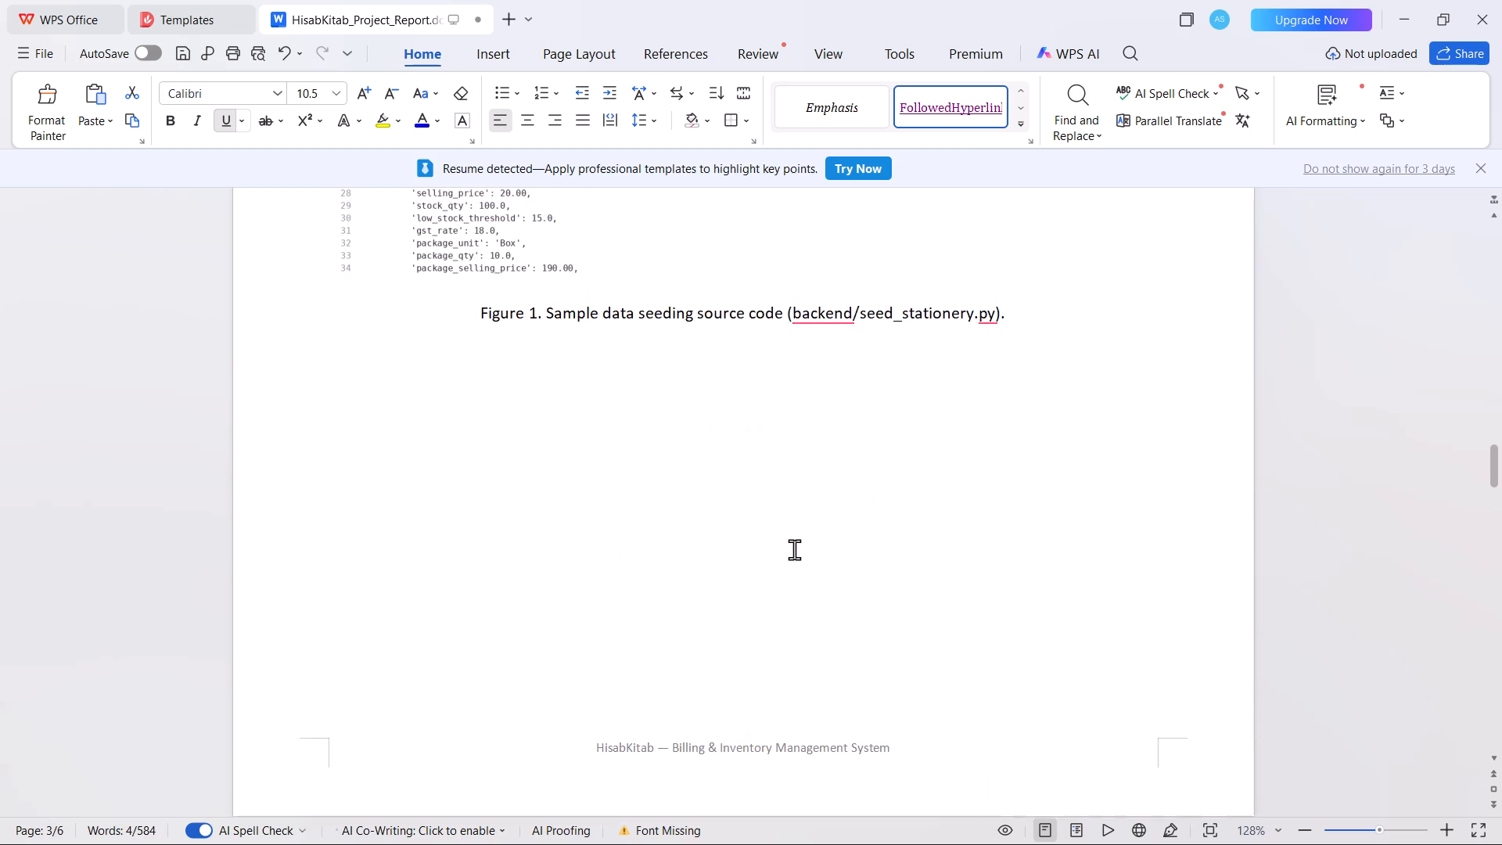
pyautogui.scroll(-6, 794, 549)
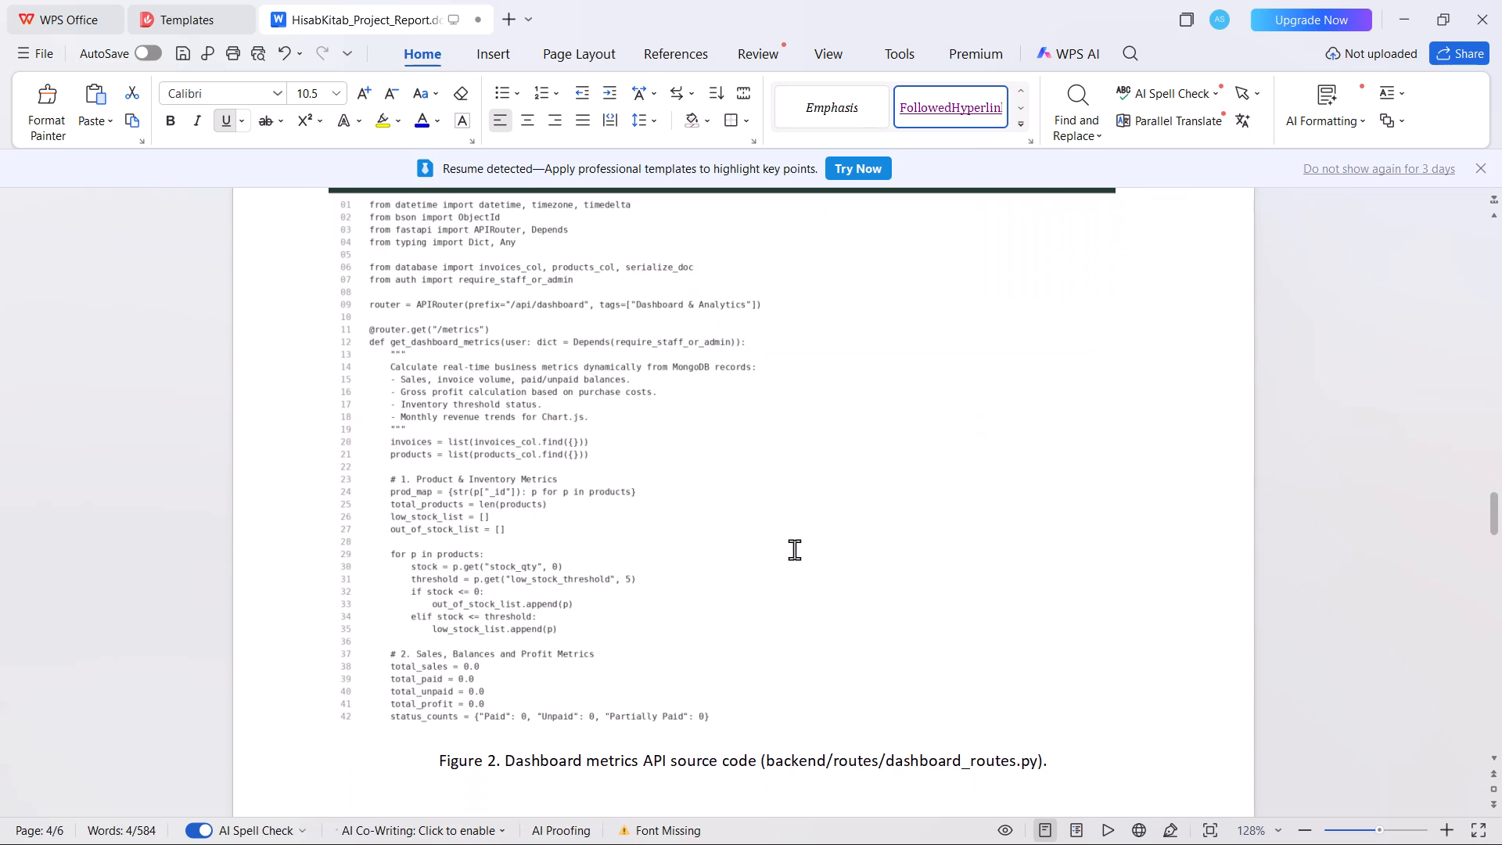
# Review the report's Output Screenshot section, from the Figure 2 caption through the output charts to the closing note after Figure 6.
pyautogui.scroll(-2, 797, 541)
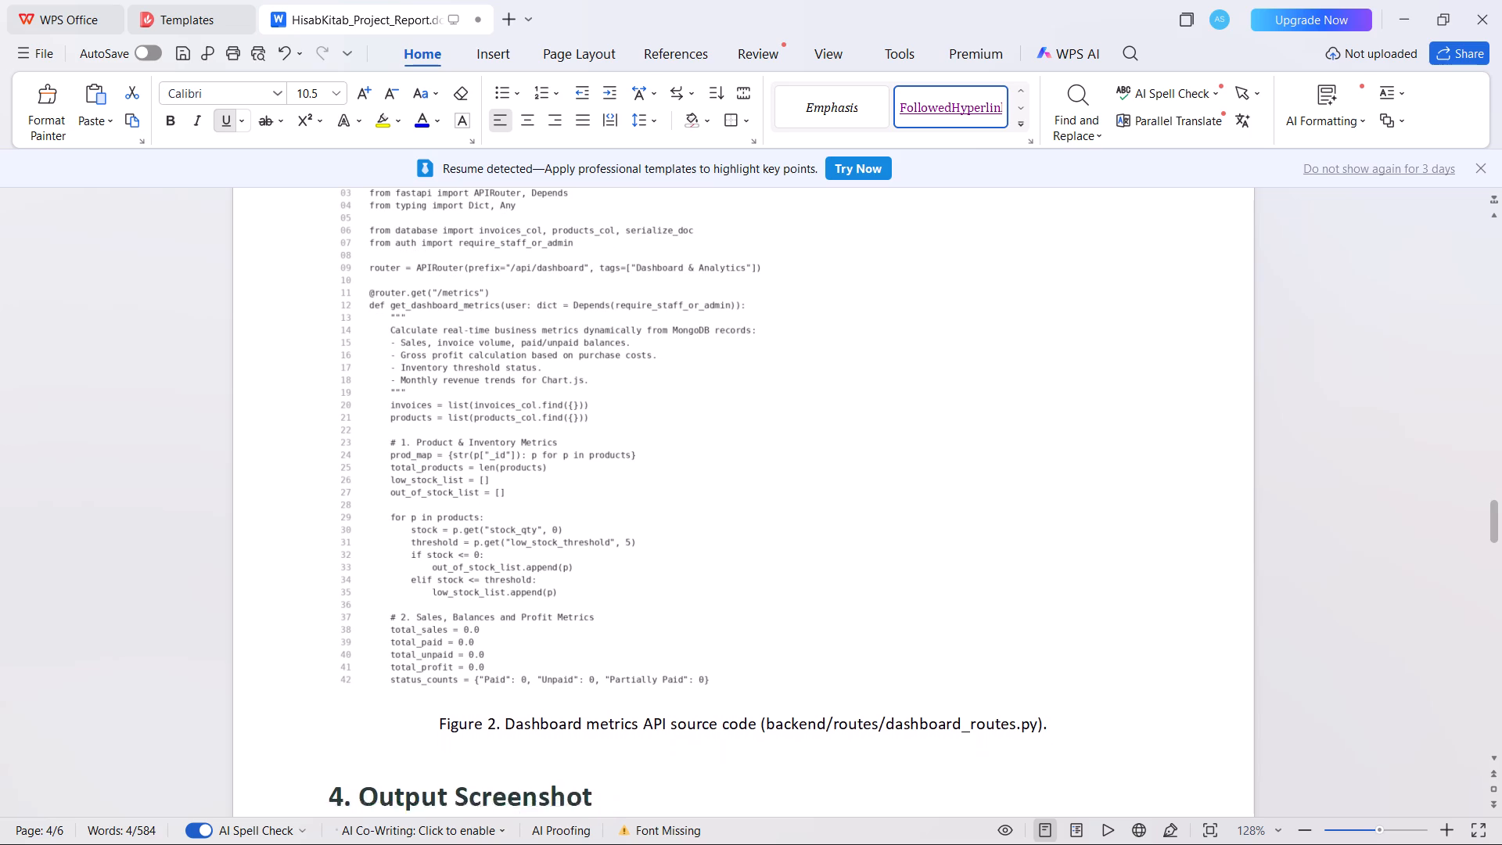
pyautogui.scroll(-6, 797, 541)
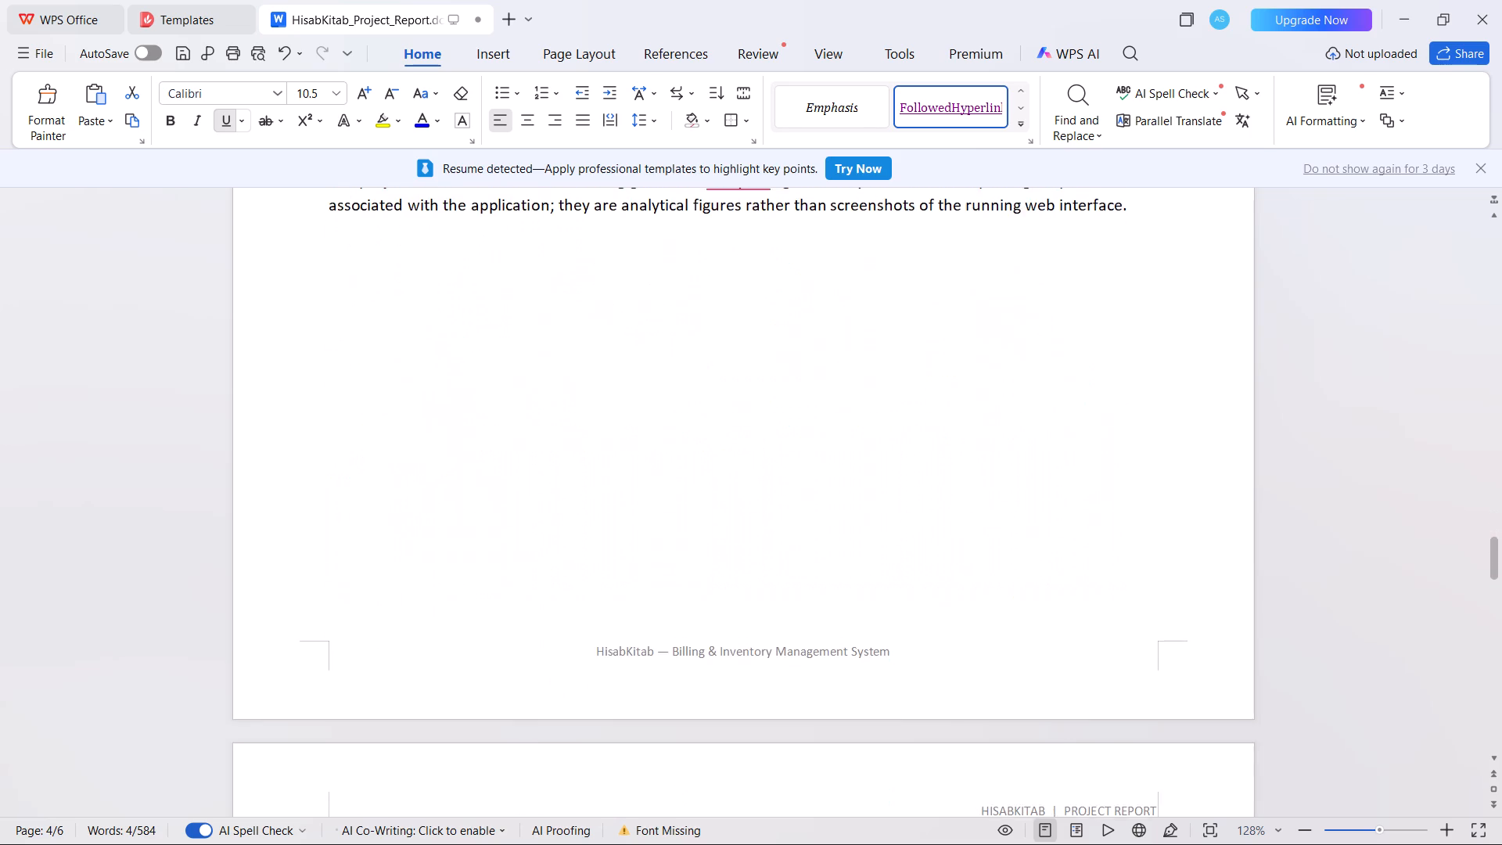
pyautogui.scroll(-10, 797, 541)
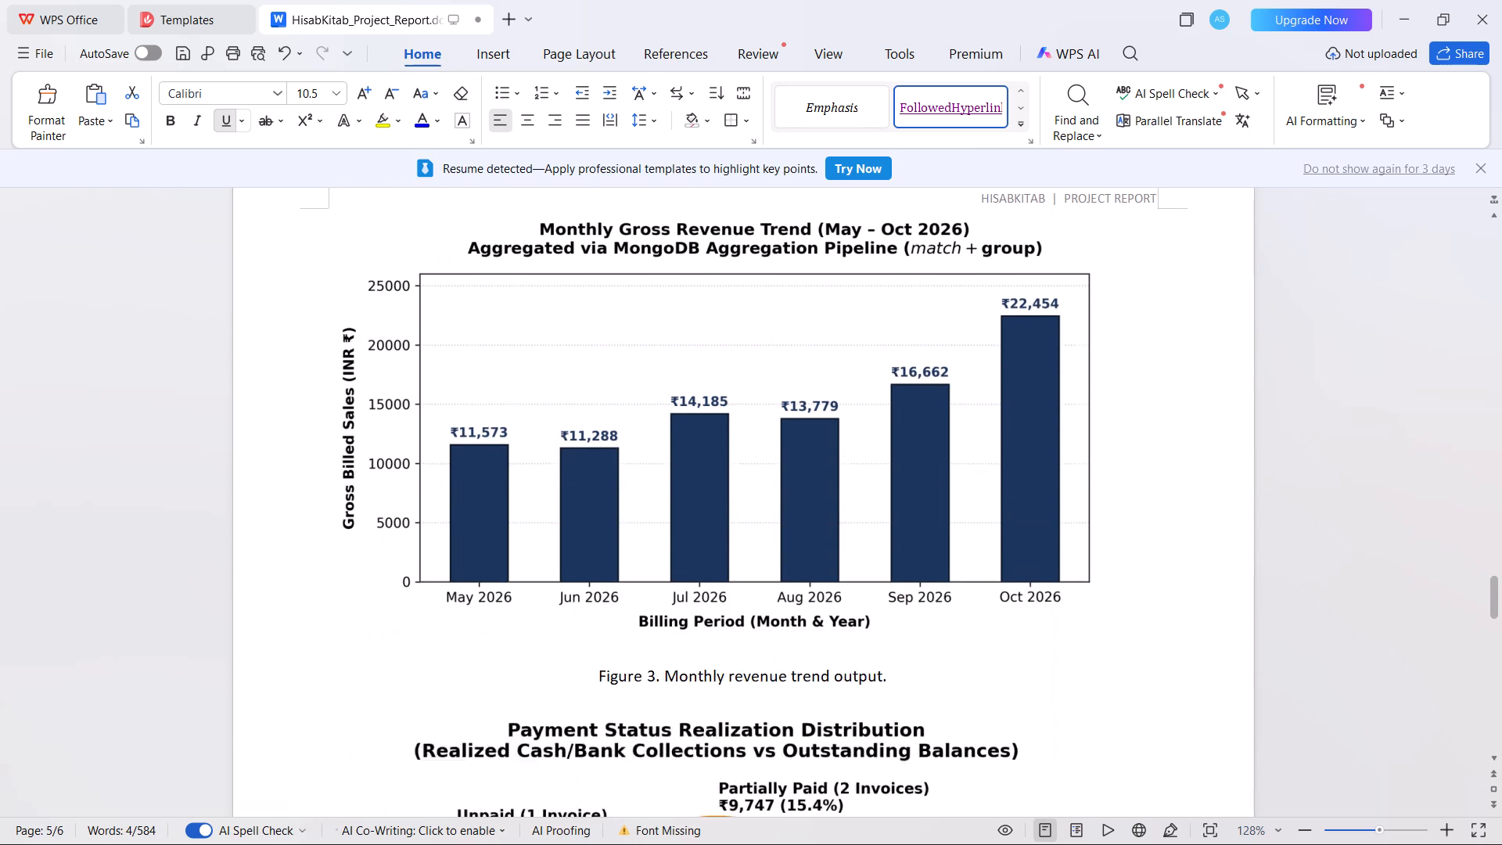
pyautogui.scroll(-9, 797, 541)
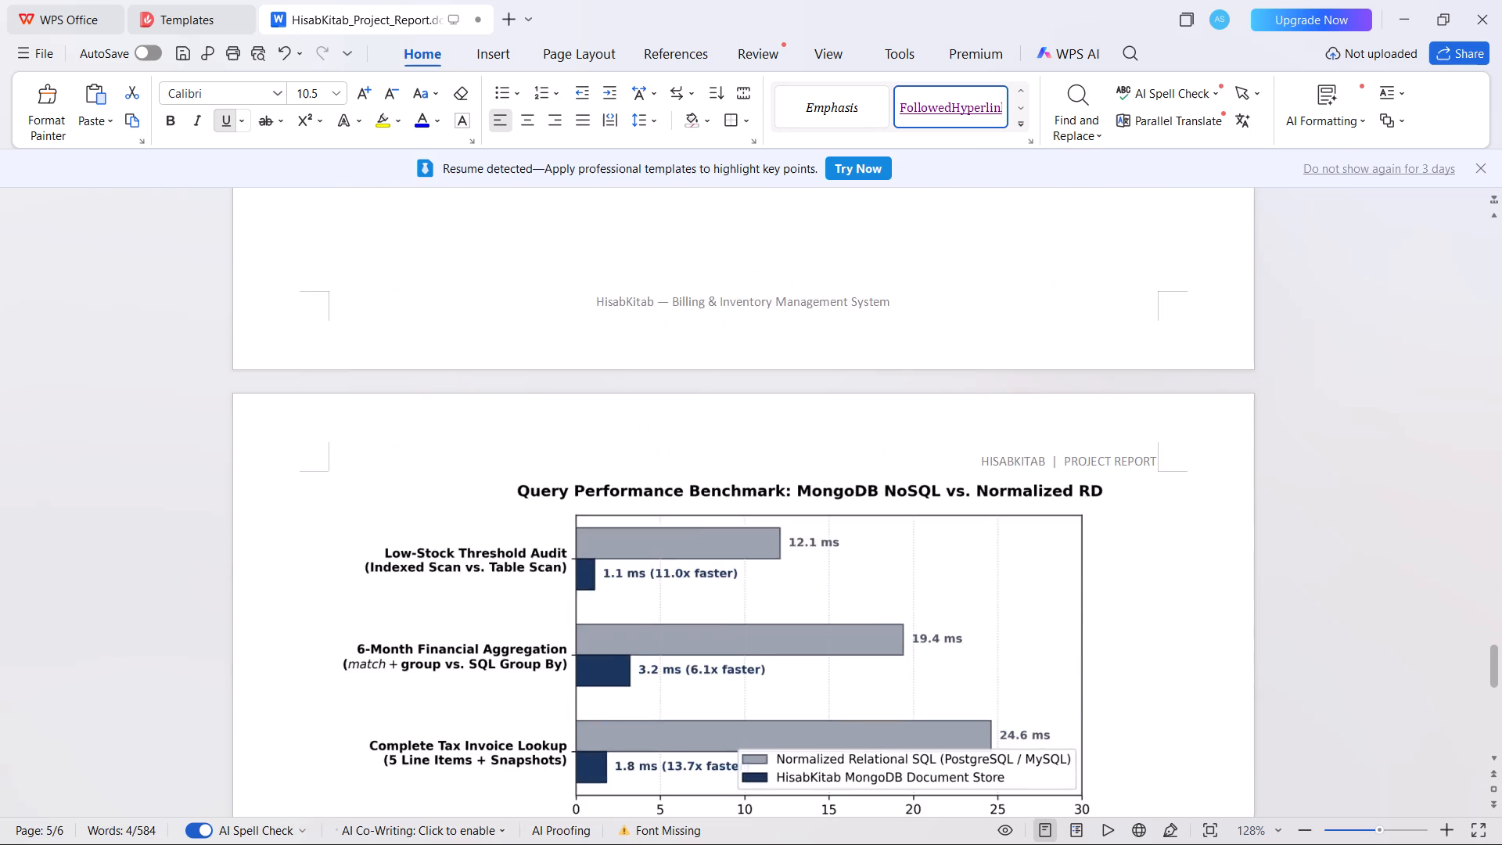
pyautogui.scroll(-9, 797, 541)
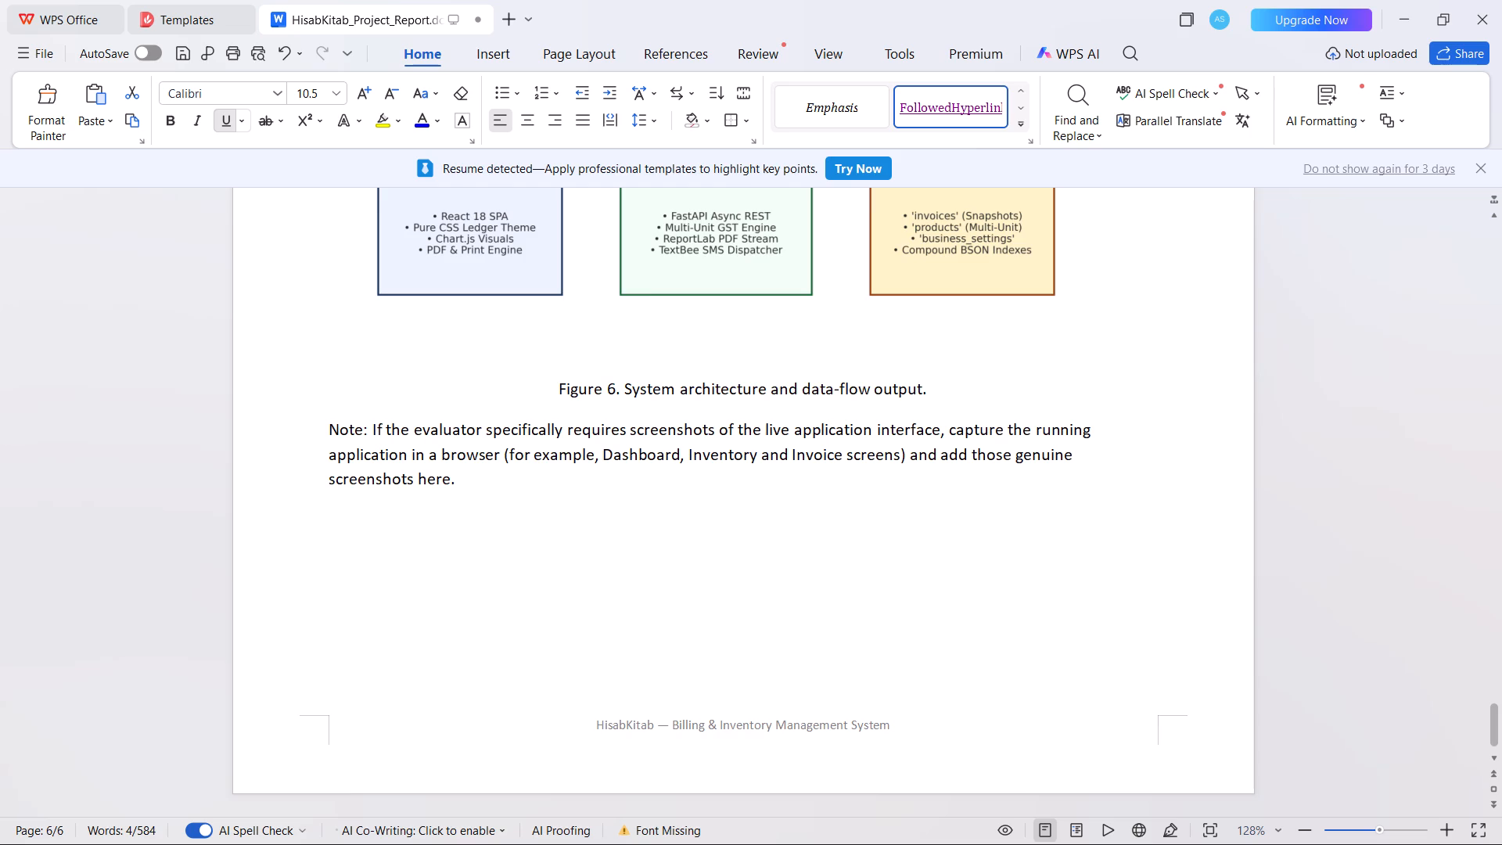
# Replace the "[Your Name]" placeholder on the title page's Submitted by line with the student's name.
pyautogui.scroll(20, 797, 541)
pyautogui.scroll(9, 797, 541)
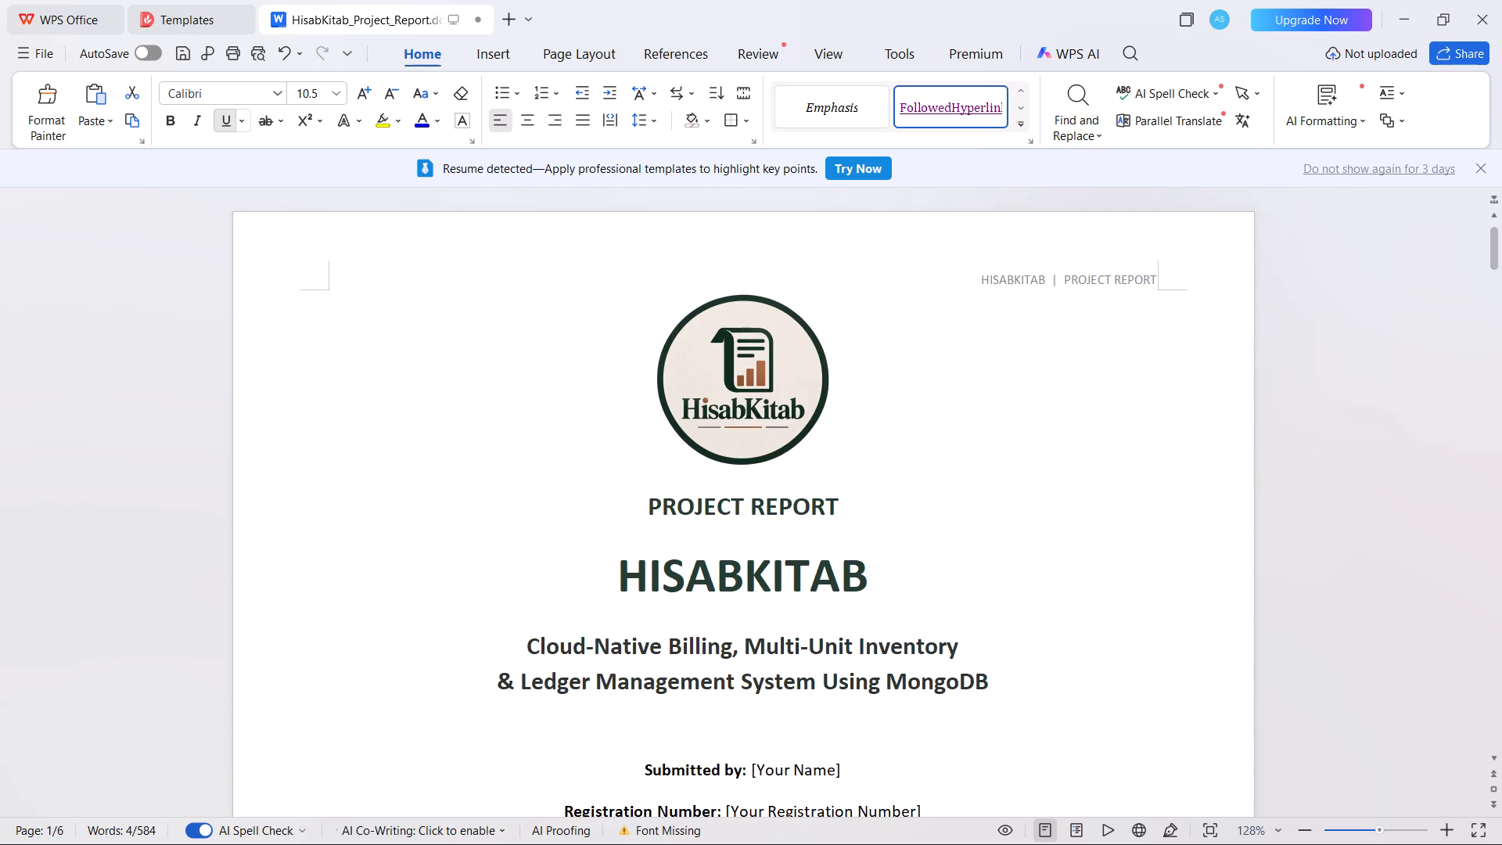
pyautogui.scroll(-9, 797, 541)
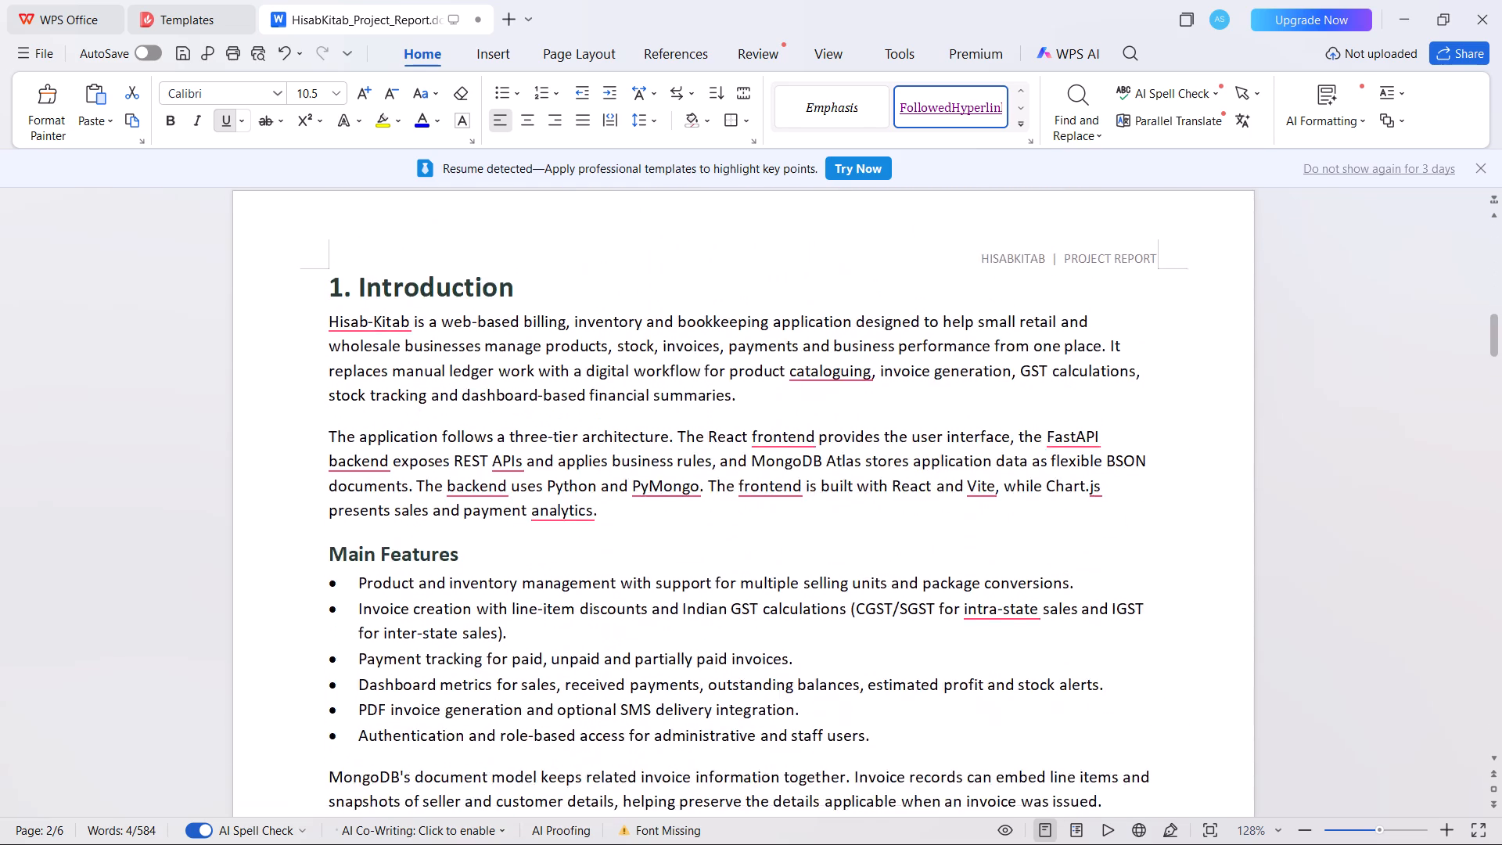
pyautogui.scroll(-5, 797, 541)
pyautogui.scroll(6, 797, 541)
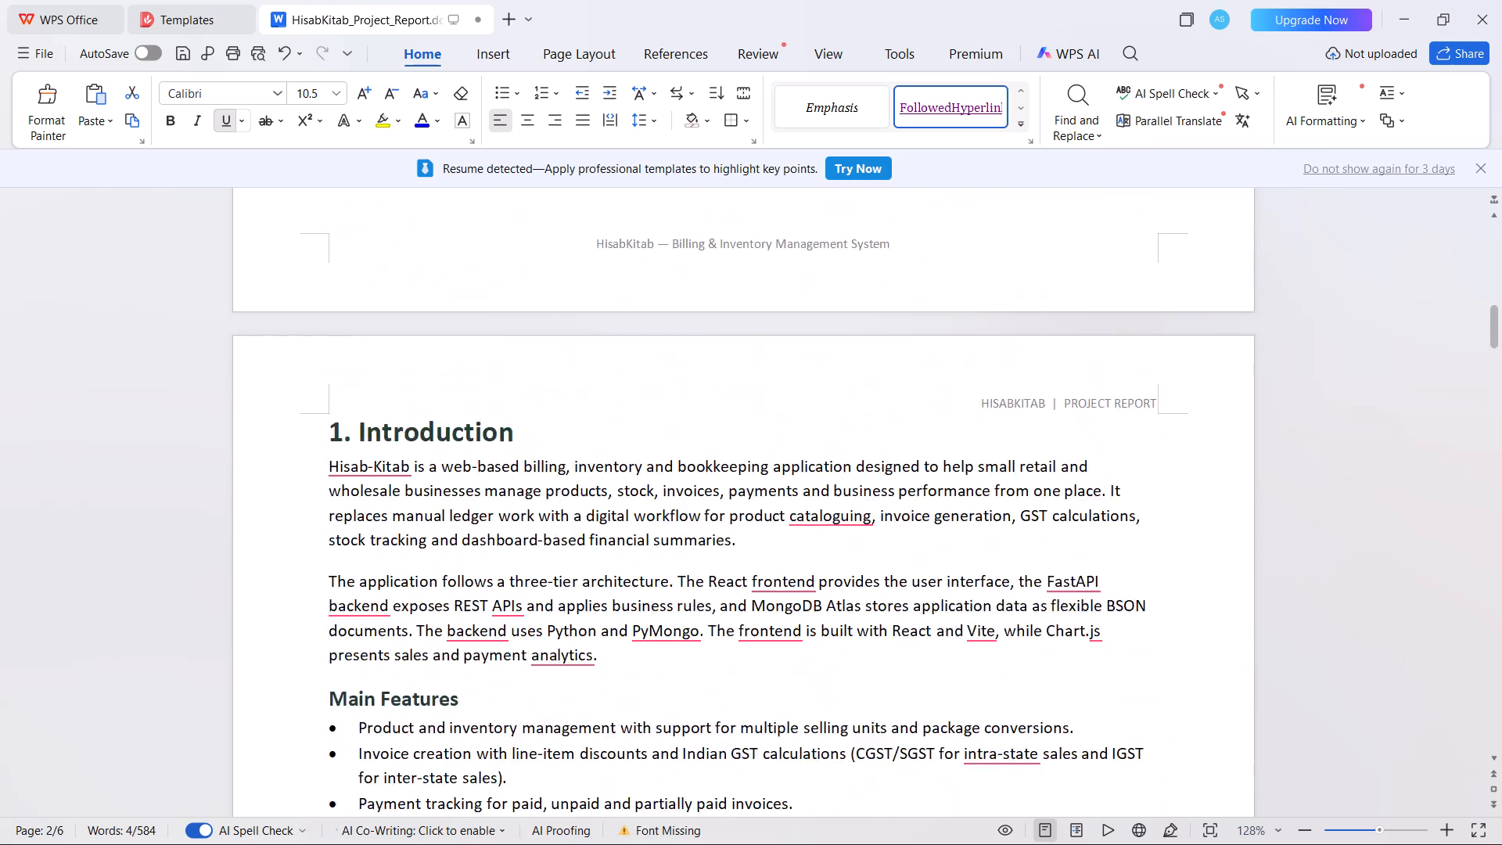
pyautogui.scroll(1, 797, 541)
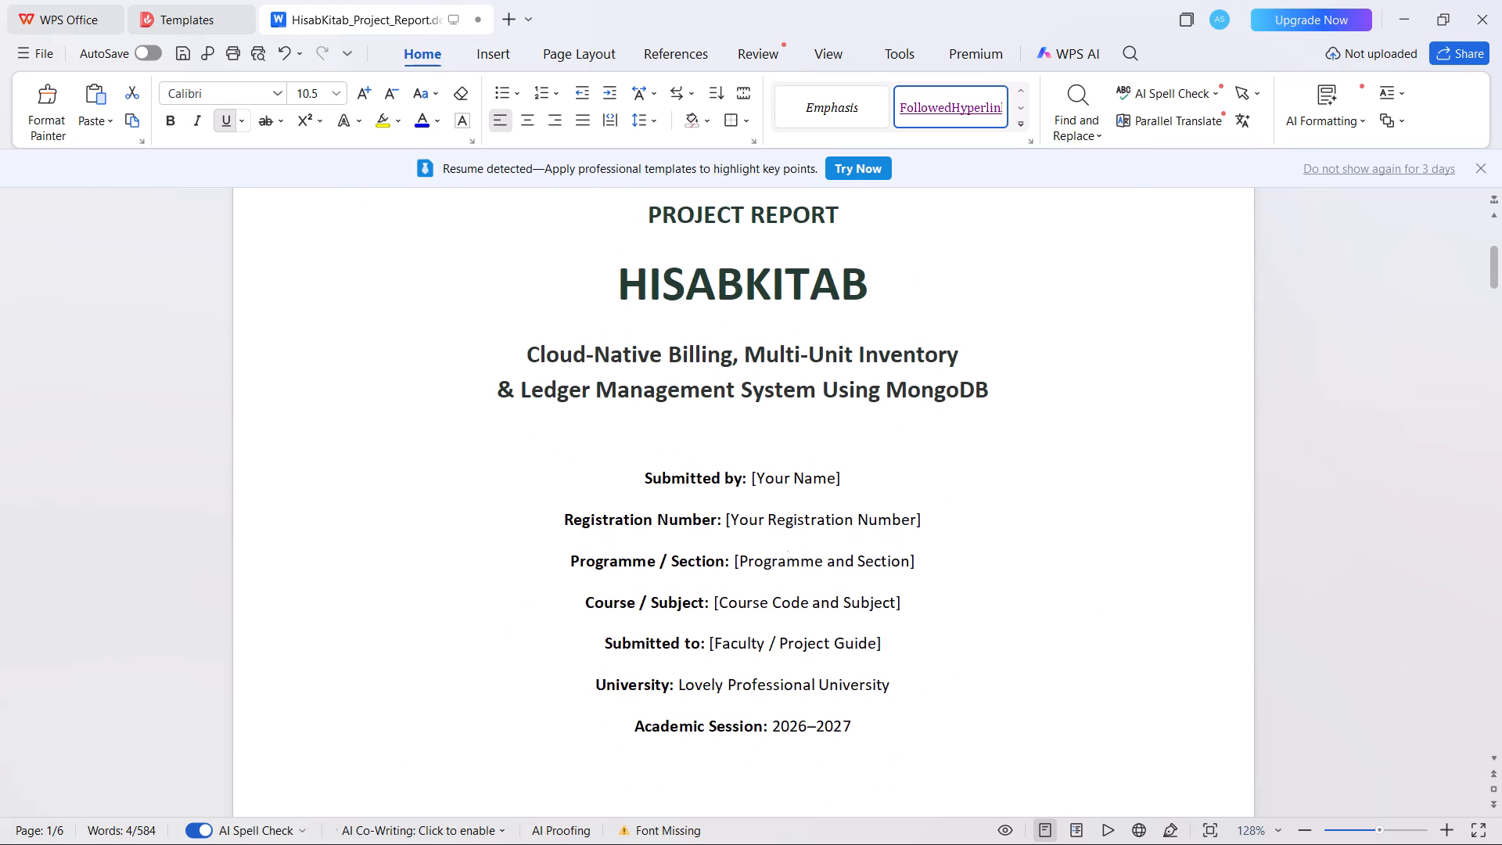
pyautogui.click(849, 480)
pyautogui.press('BackSpace')
pyautogui.press('BackSpace')
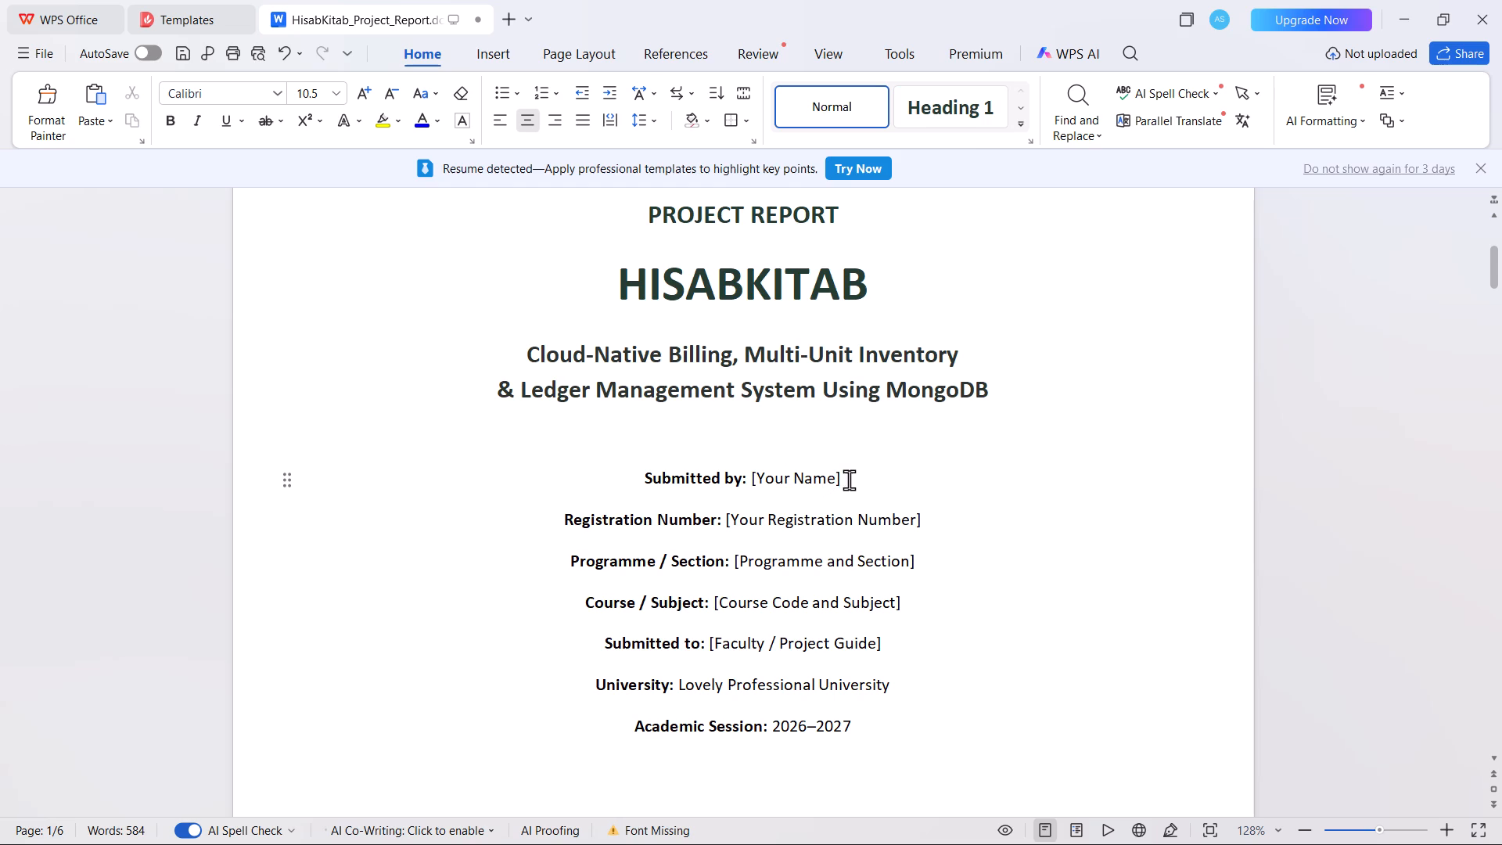
pyautogui.press('BackSpace')
pyautogui.press('BackSpace')
pyautogui.press('BackSpace')
pyautogui.press('BackSpace')
pyautogui.press('BackSpace')
pyautogui.press('BackSpace')
pyautogui.press('BackSpace')
pyautogui.press('BackSpace')
pyautogui.press('BackSpace')
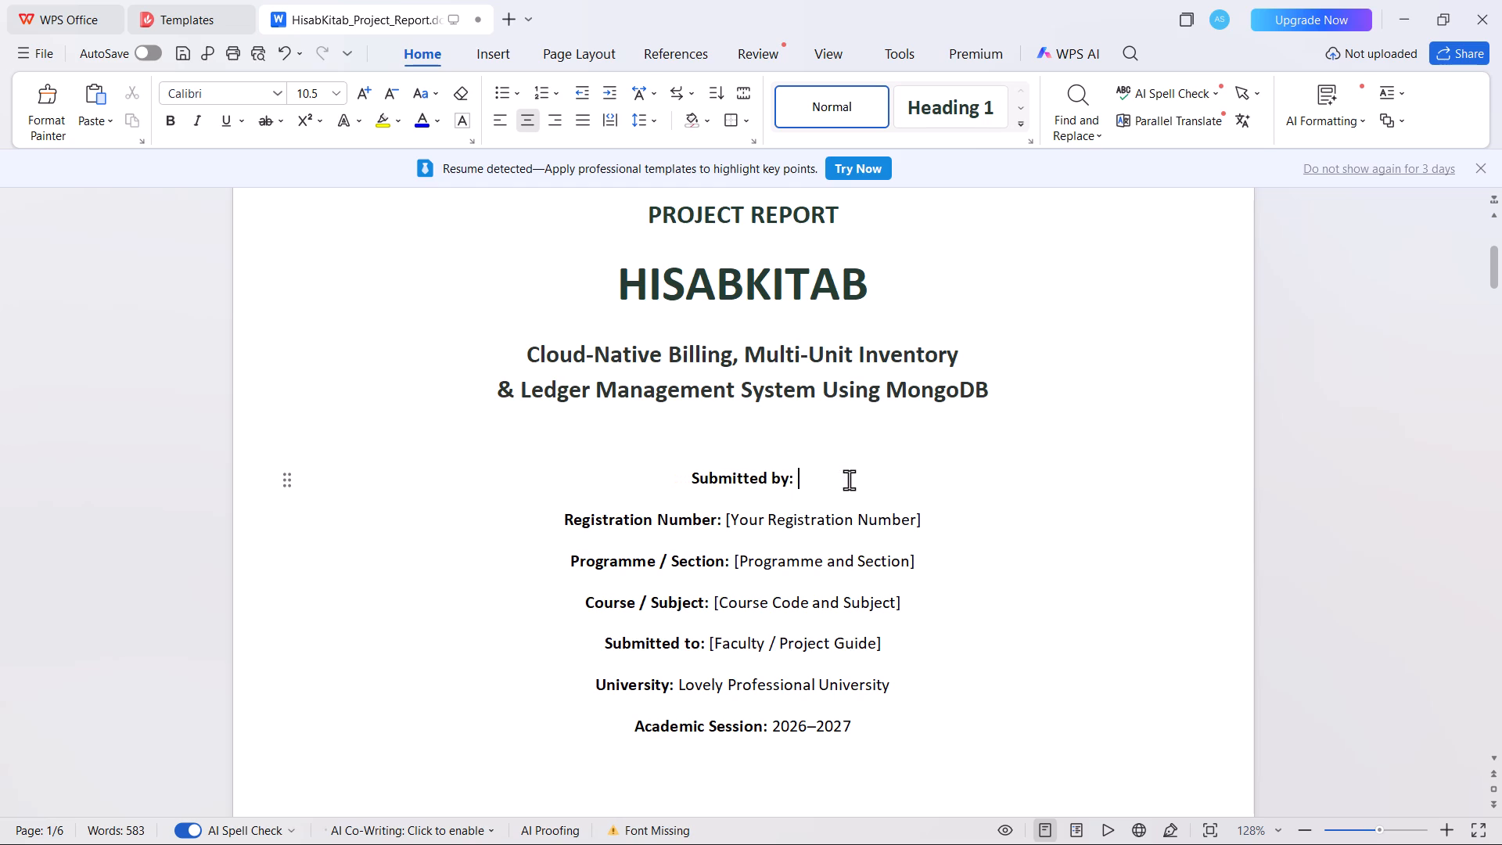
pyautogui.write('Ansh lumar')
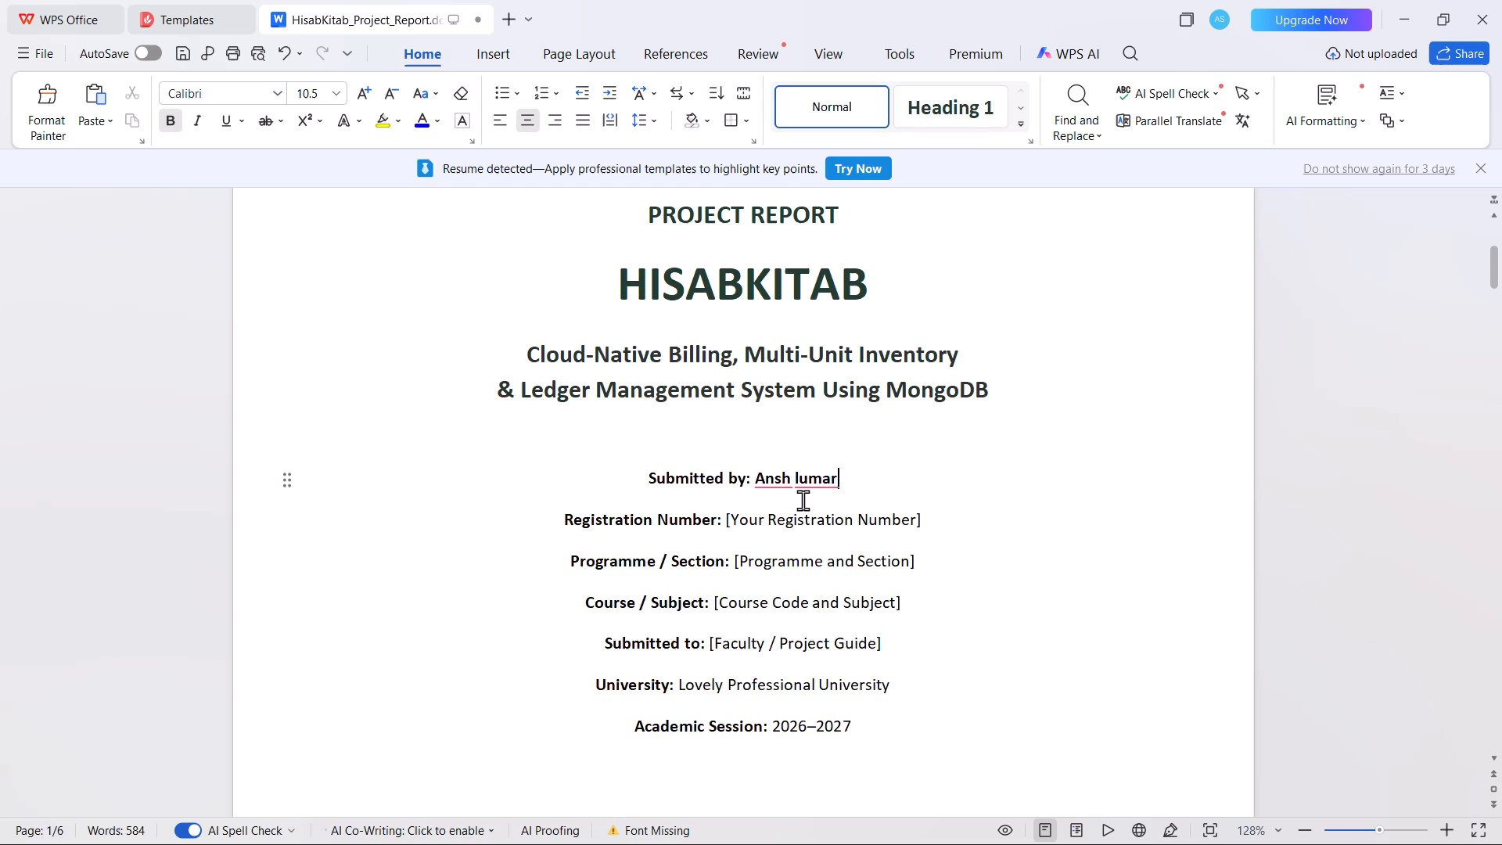
# Correct the first letter of the surname on the Submitted by line to "k".
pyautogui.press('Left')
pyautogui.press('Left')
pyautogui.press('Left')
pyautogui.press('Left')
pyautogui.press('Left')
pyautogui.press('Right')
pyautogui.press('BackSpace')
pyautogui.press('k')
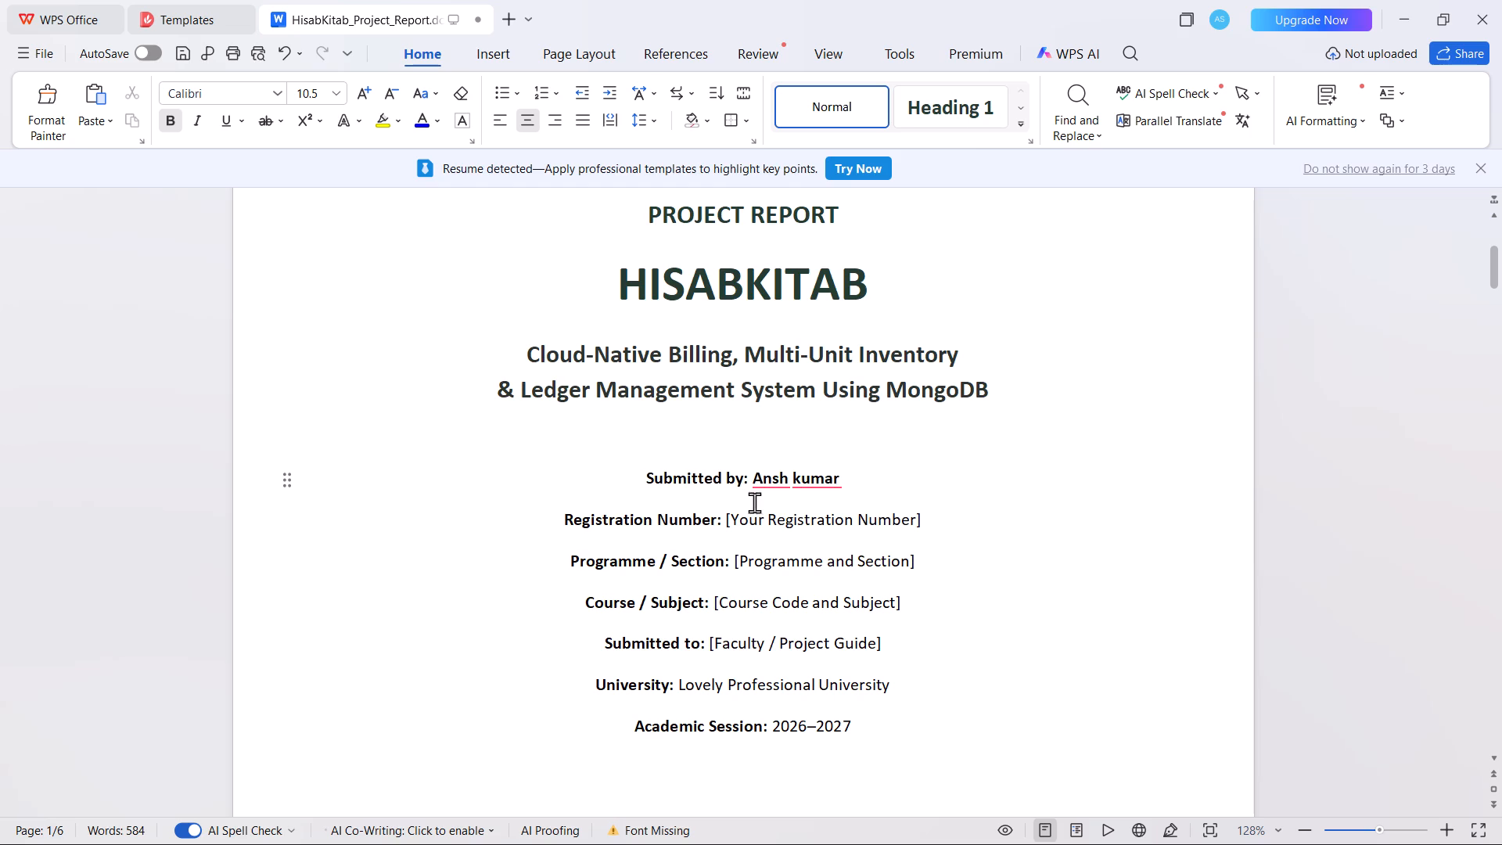
# Select the student's name on the title page's Submitted by line.
pyautogui.click(751, 483)
pyautogui.moveTo(887, 468); pyautogui.dragTo(815, 471)
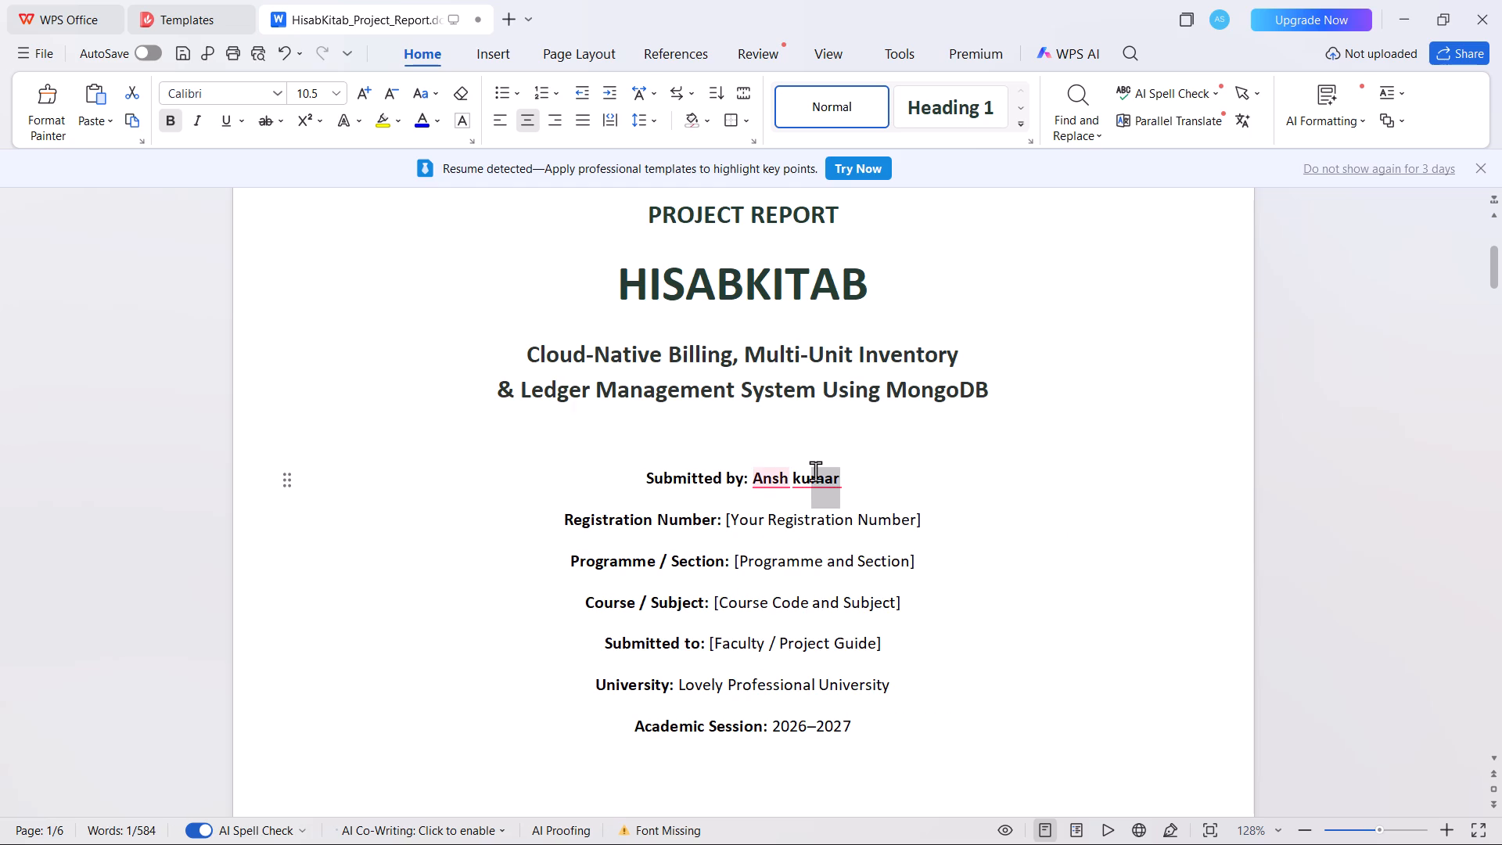
pyautogui.click(870, 469)
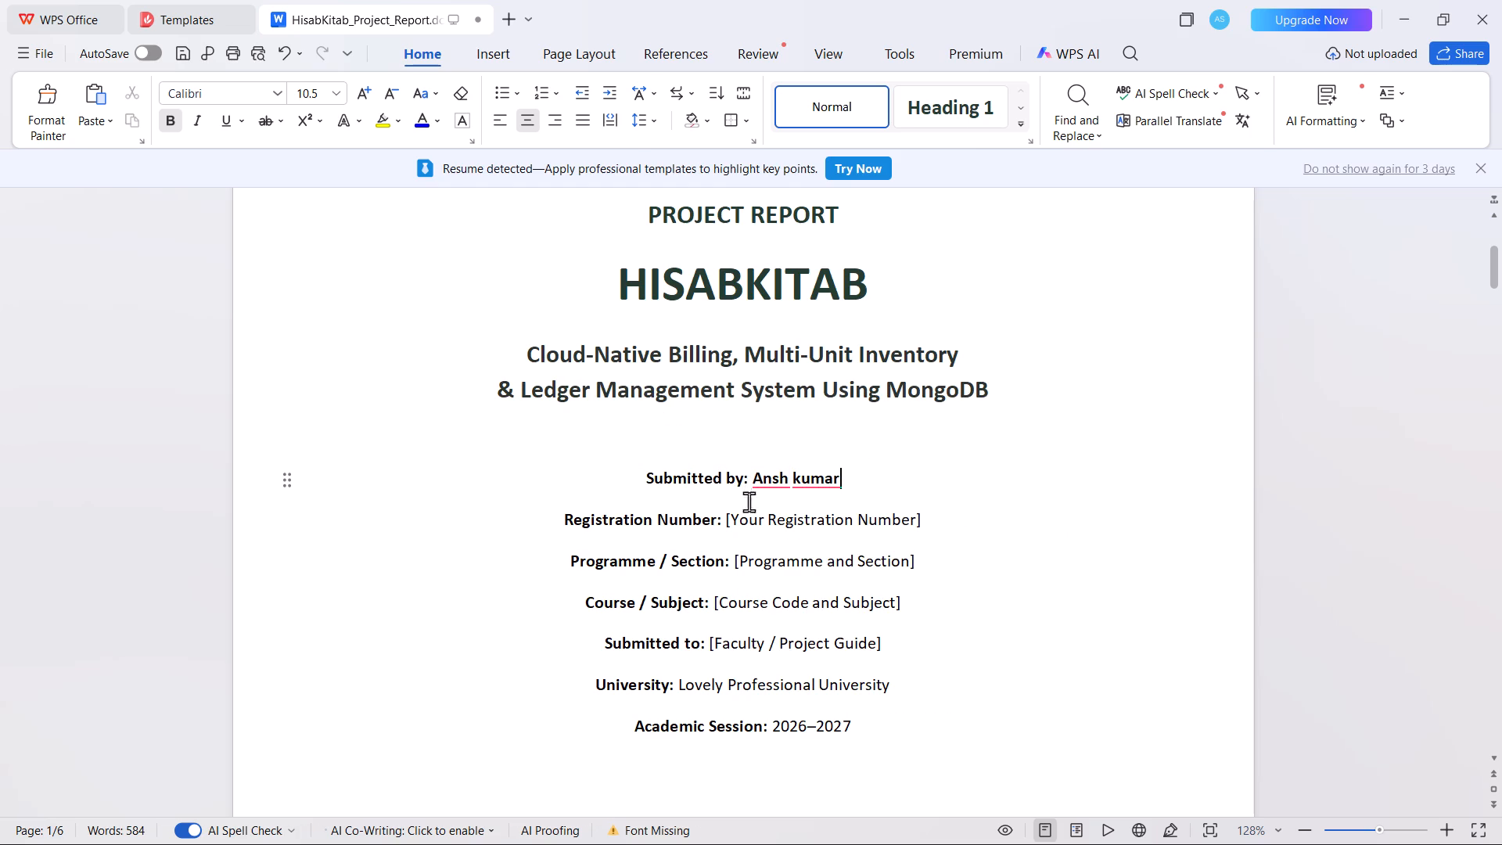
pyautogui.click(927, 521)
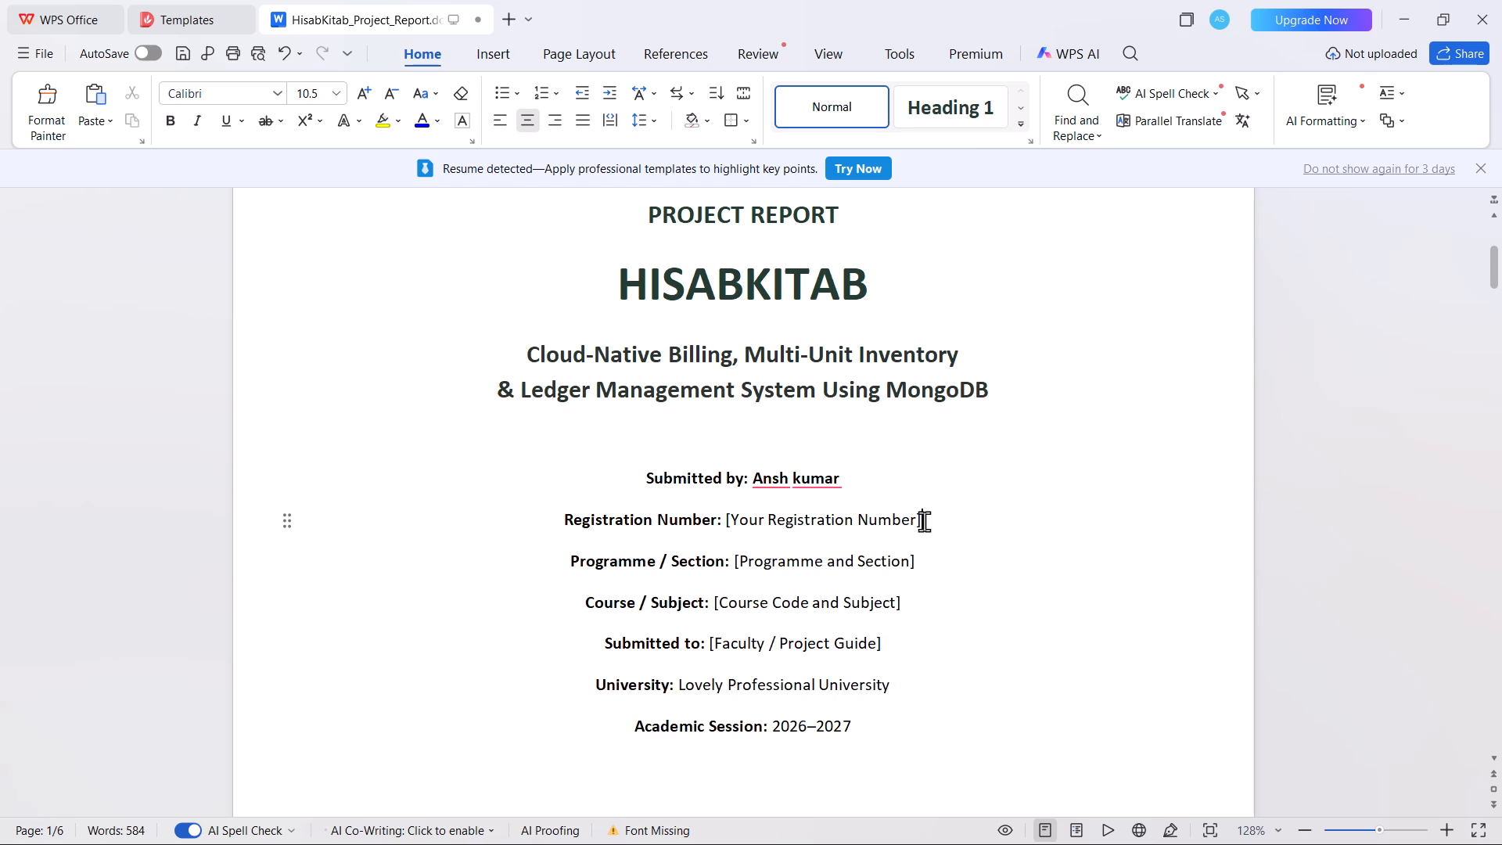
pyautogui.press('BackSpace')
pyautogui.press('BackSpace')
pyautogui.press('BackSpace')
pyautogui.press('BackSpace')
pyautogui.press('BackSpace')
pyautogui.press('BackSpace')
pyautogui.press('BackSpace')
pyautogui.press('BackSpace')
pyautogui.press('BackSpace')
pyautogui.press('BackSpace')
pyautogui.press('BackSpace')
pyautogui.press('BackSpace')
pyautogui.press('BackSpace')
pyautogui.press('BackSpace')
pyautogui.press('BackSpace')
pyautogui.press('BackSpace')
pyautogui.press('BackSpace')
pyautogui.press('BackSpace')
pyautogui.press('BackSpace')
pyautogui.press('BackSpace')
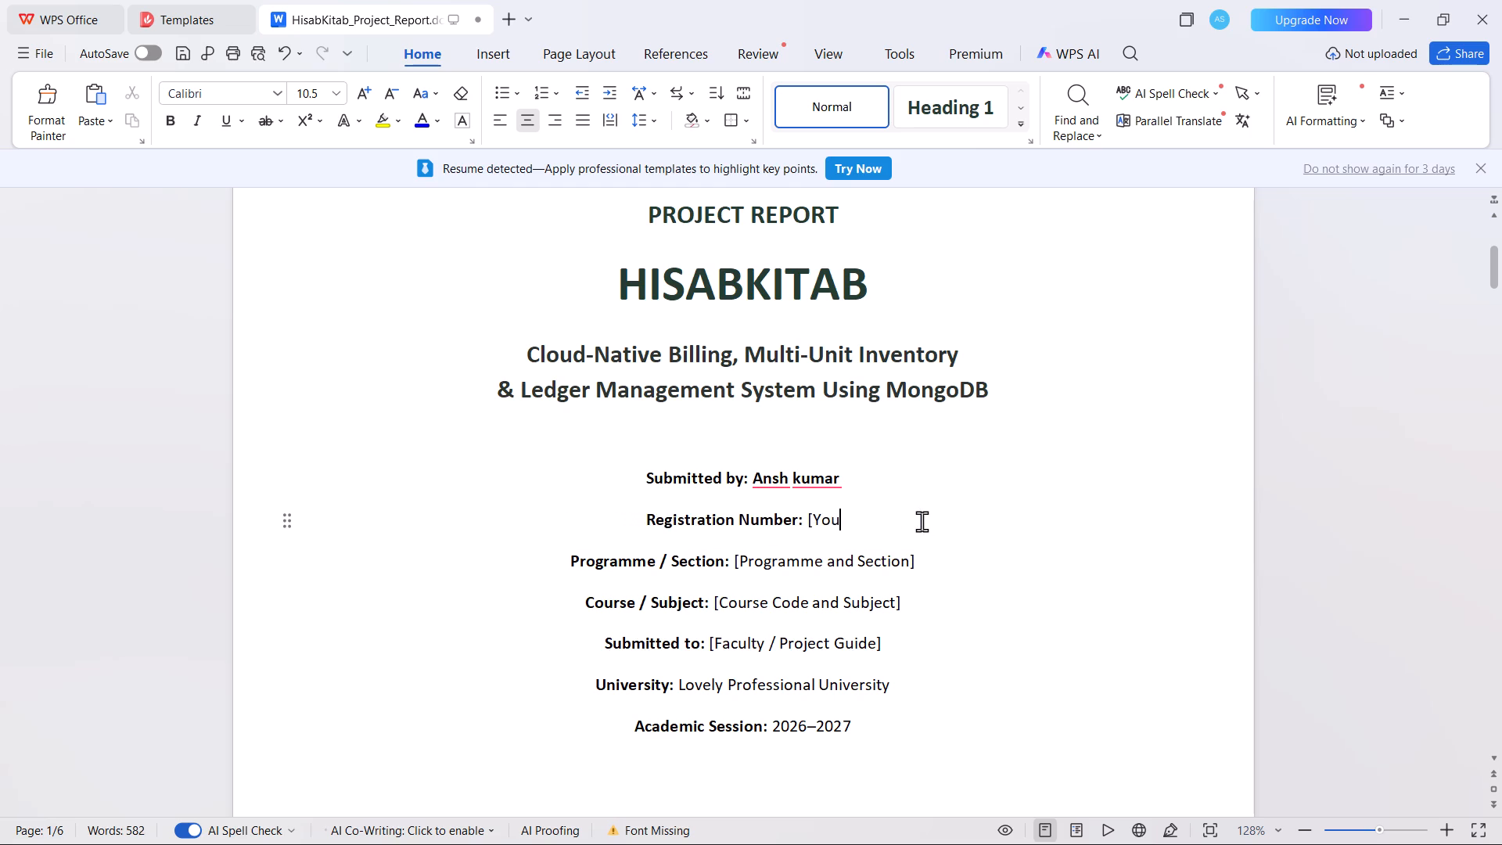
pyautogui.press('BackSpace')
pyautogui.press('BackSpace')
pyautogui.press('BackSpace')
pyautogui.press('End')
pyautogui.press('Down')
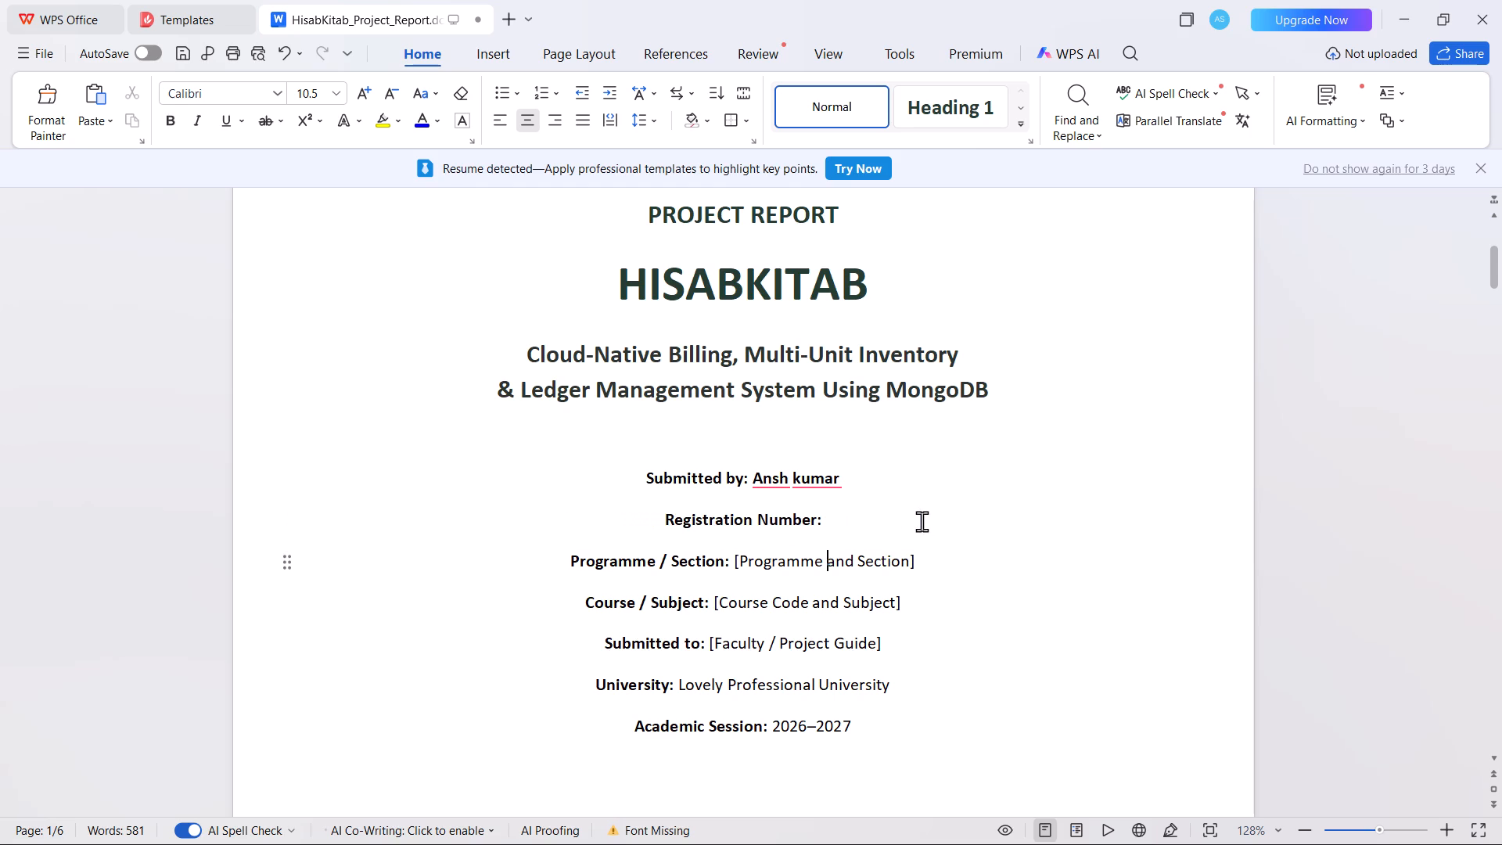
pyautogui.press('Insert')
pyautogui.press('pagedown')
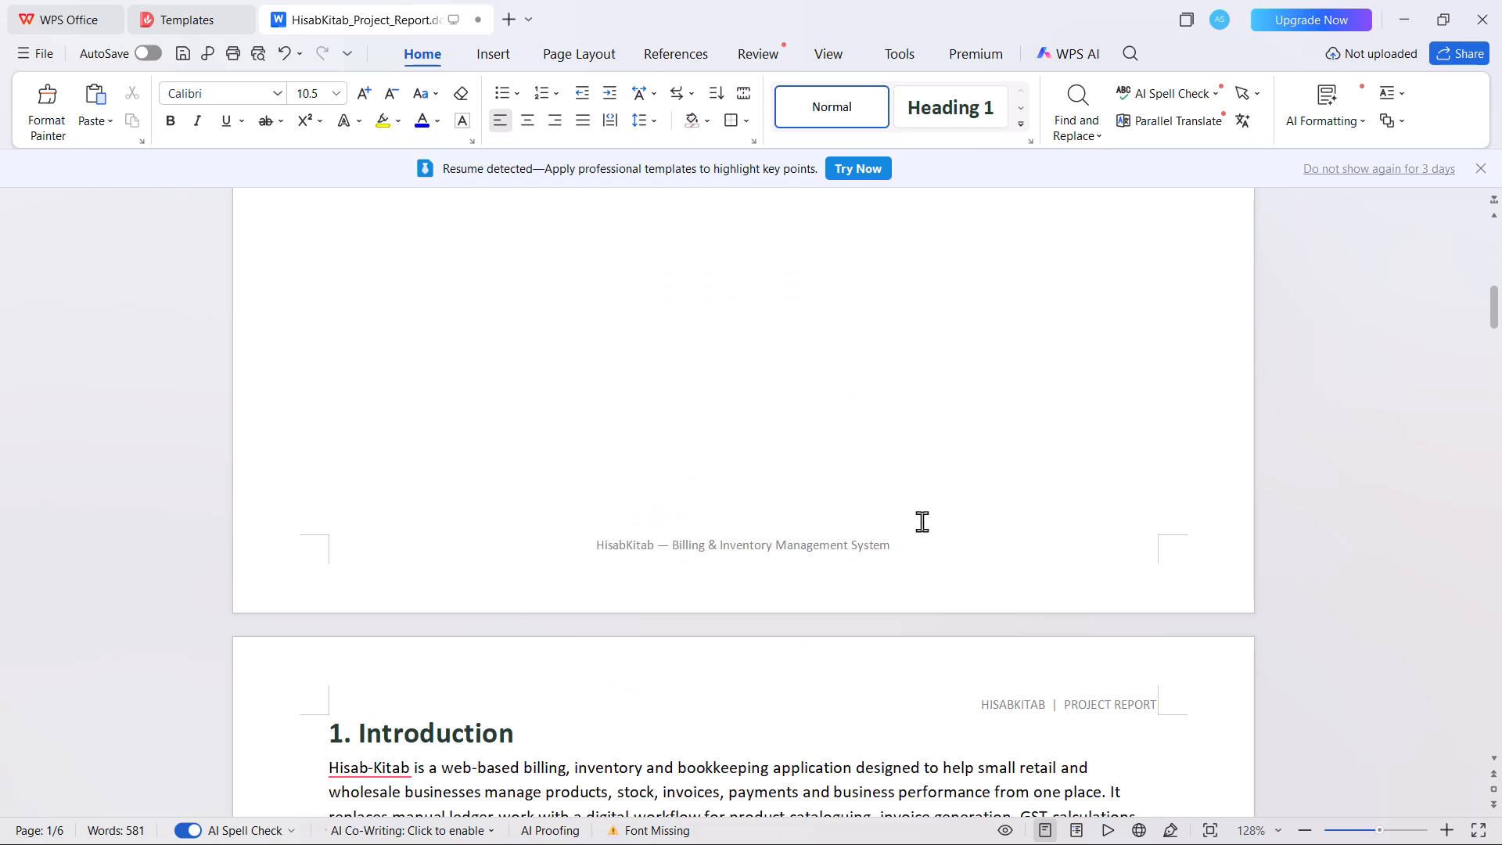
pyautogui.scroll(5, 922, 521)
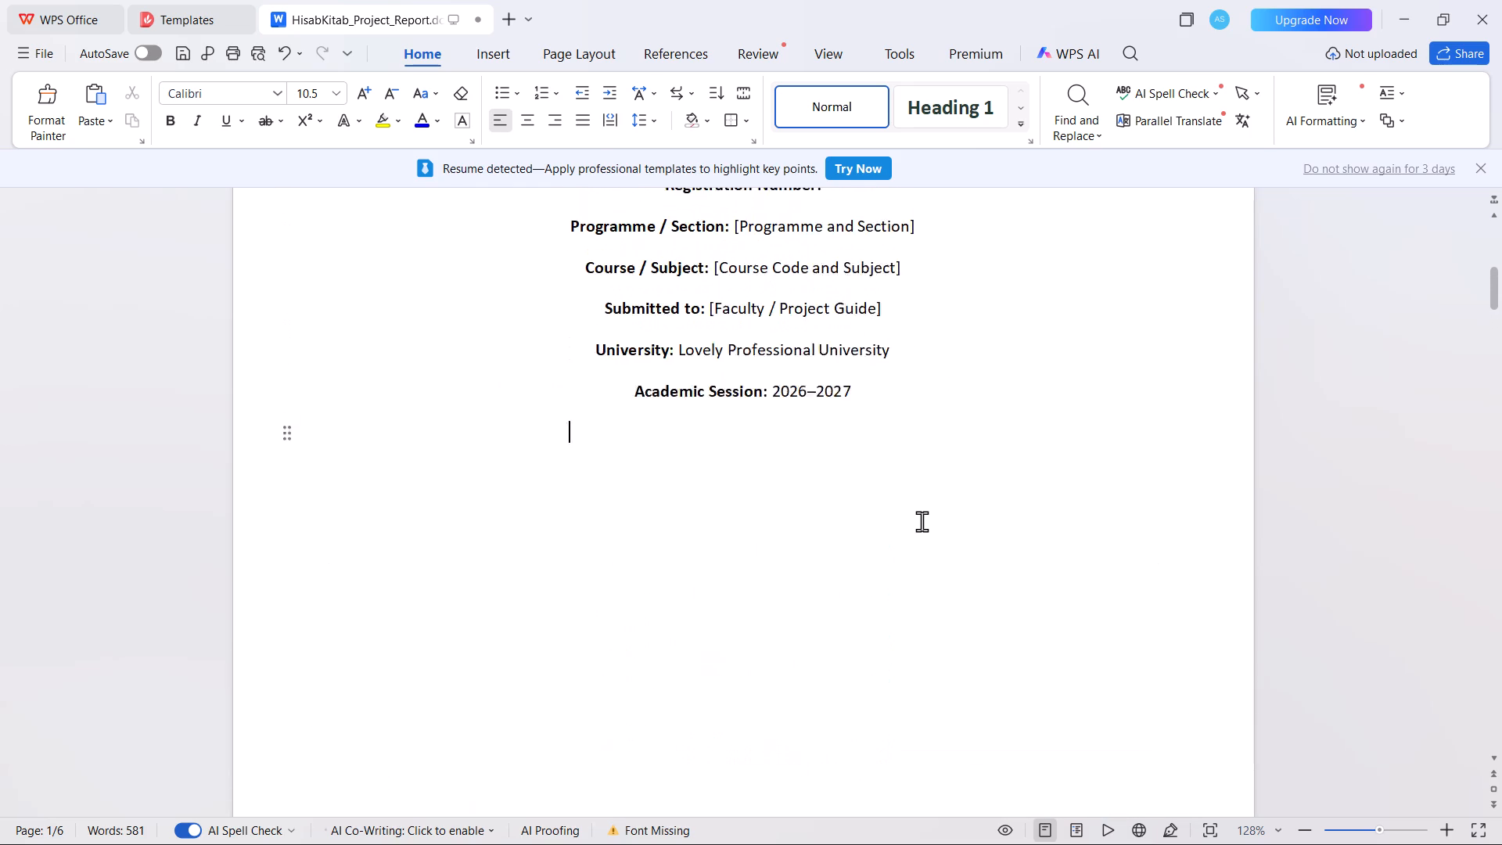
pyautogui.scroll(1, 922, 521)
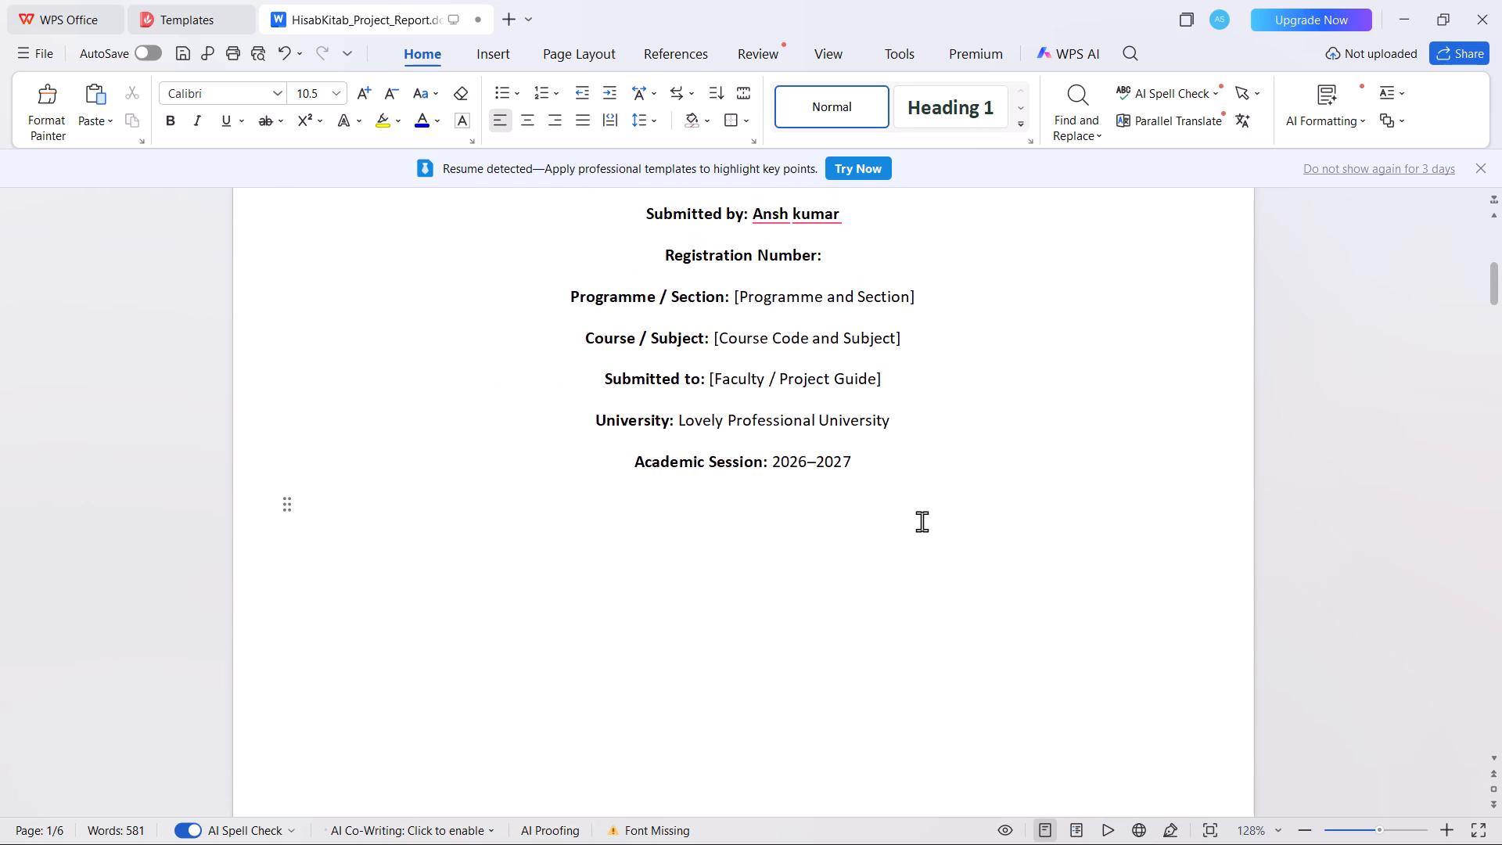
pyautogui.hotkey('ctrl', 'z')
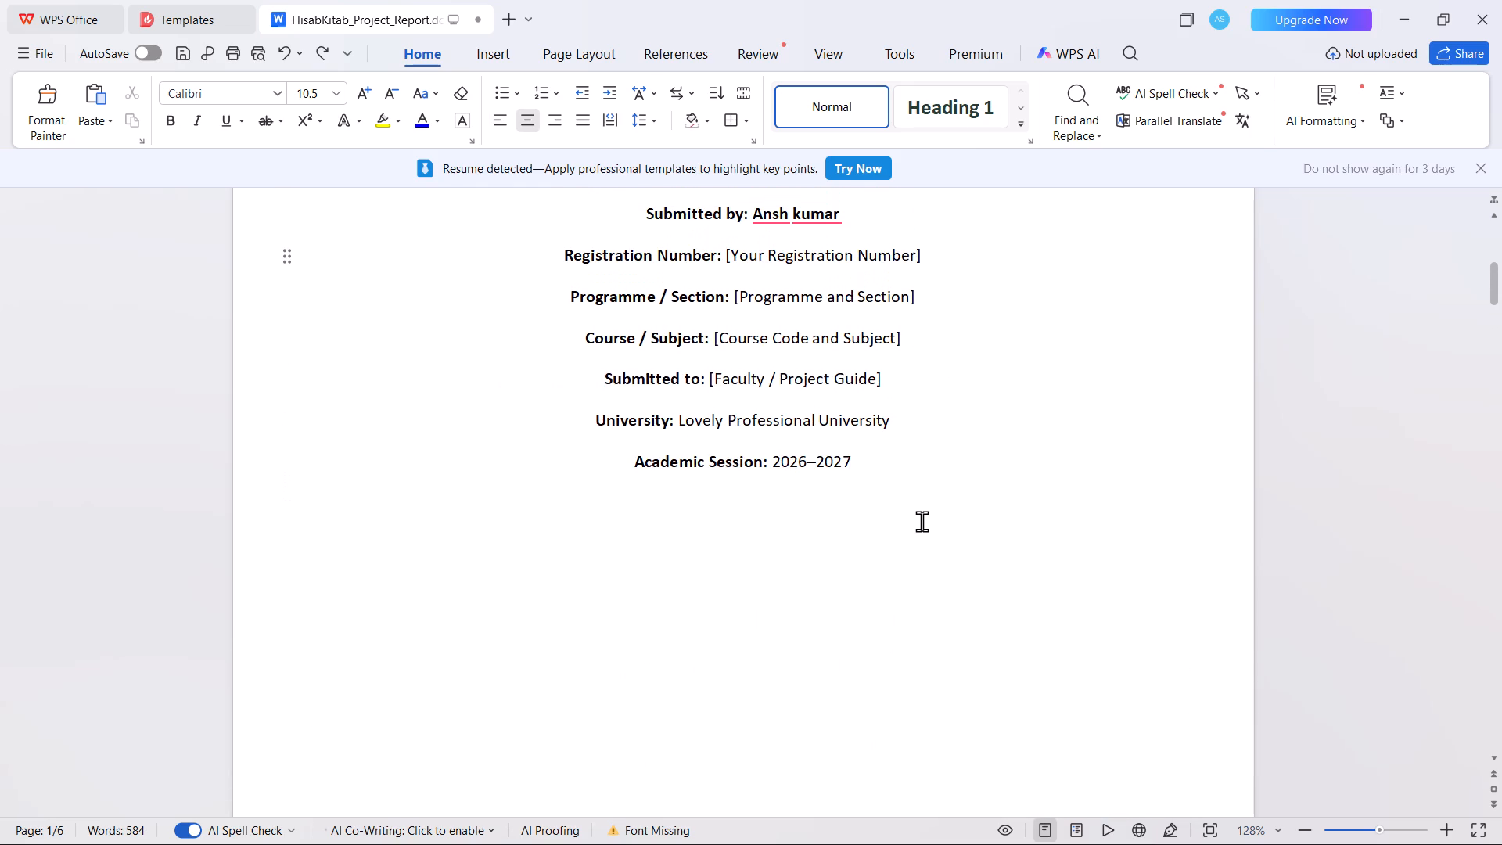
# Replace the bracketed Registration Number placeholder on the cover page with the student's registration number, without brackets.
pyautogui.press('BackSpace')
pyautogui.press('BackSpace')
pyautogui.press('BackSpace')
pyautogui.press('BackSpace')
pyautogui.press('BackSpace')
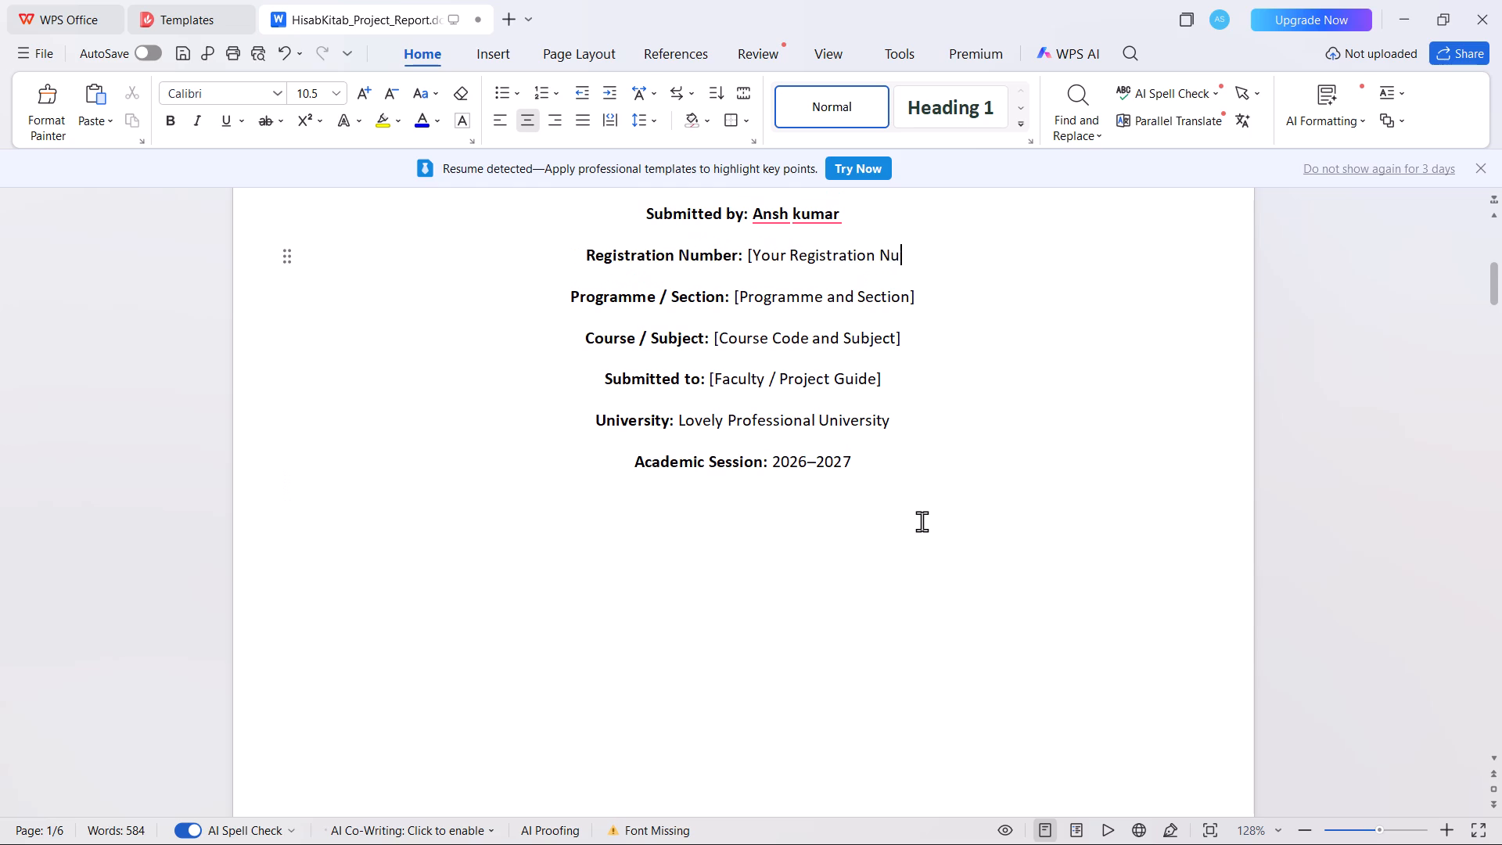
pyautogui.press('BackSpace')
pyautogui.press('BackSpace')
pyautogui.press('BackSpace')
pyautogui.press('BackSpace')
pyautogui.press('BackSpace')
pyautogui.press('BackSpace')
pyautogui.press('BackSpace')
pyautogui.press('BackSpace')
pyautogui.press('BackSpace')
pyautogui.press('BackSpace')
pyautogui.press('BackSpace')
pyautogui.press('BackSpace')
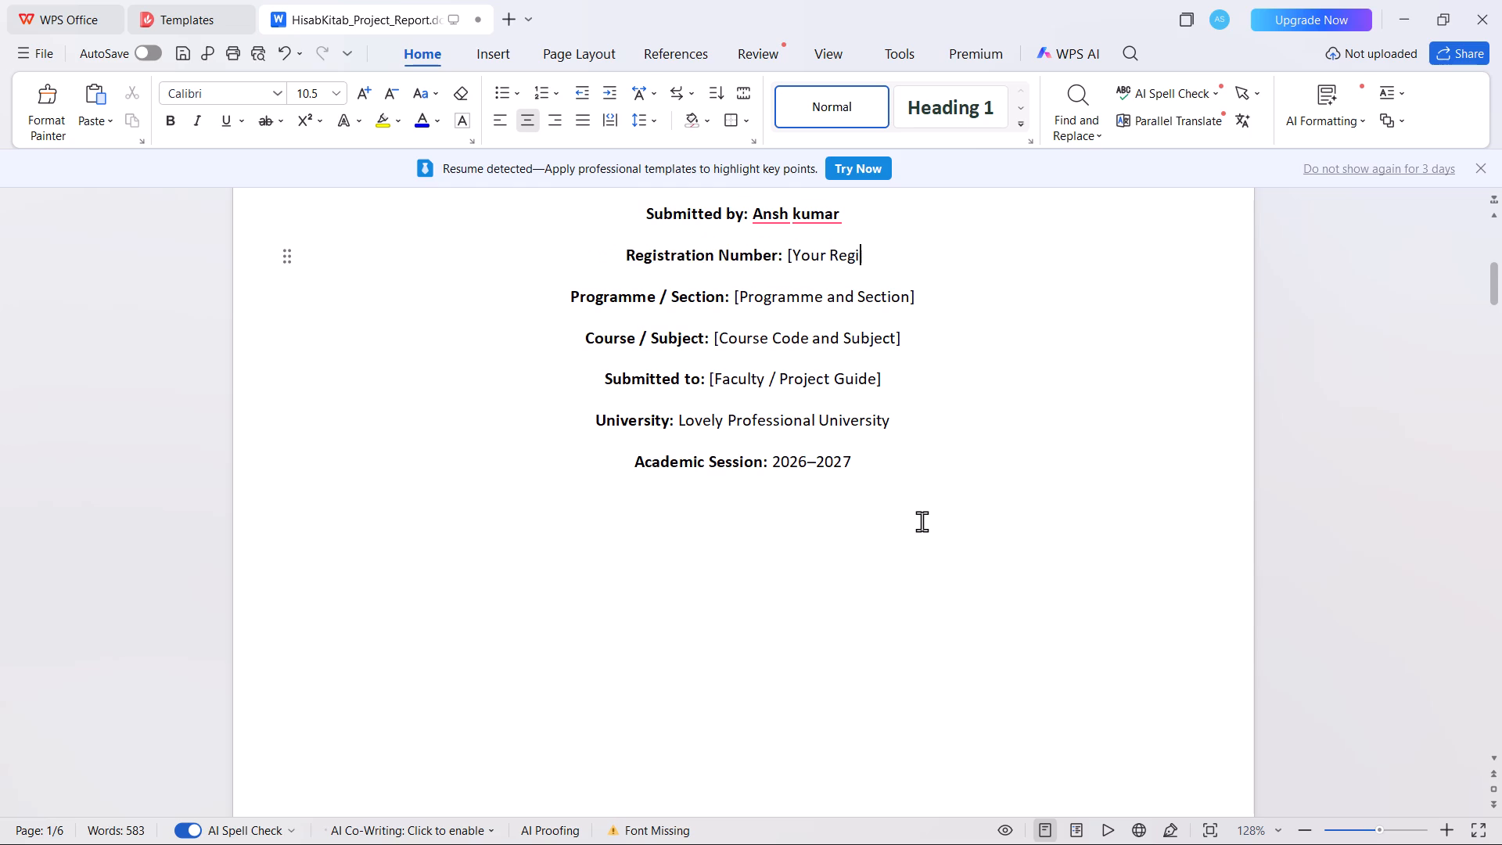
pyautogui.press('BackSpace')
pyautogui.press('BackSpace')
pyautogui.press('BackSpace')
pyautogui.press('BackSpace')
pyautogui.press('BackSpace')
pyautogui.press('BackSpace')
pyautogui.press('BackSpace')
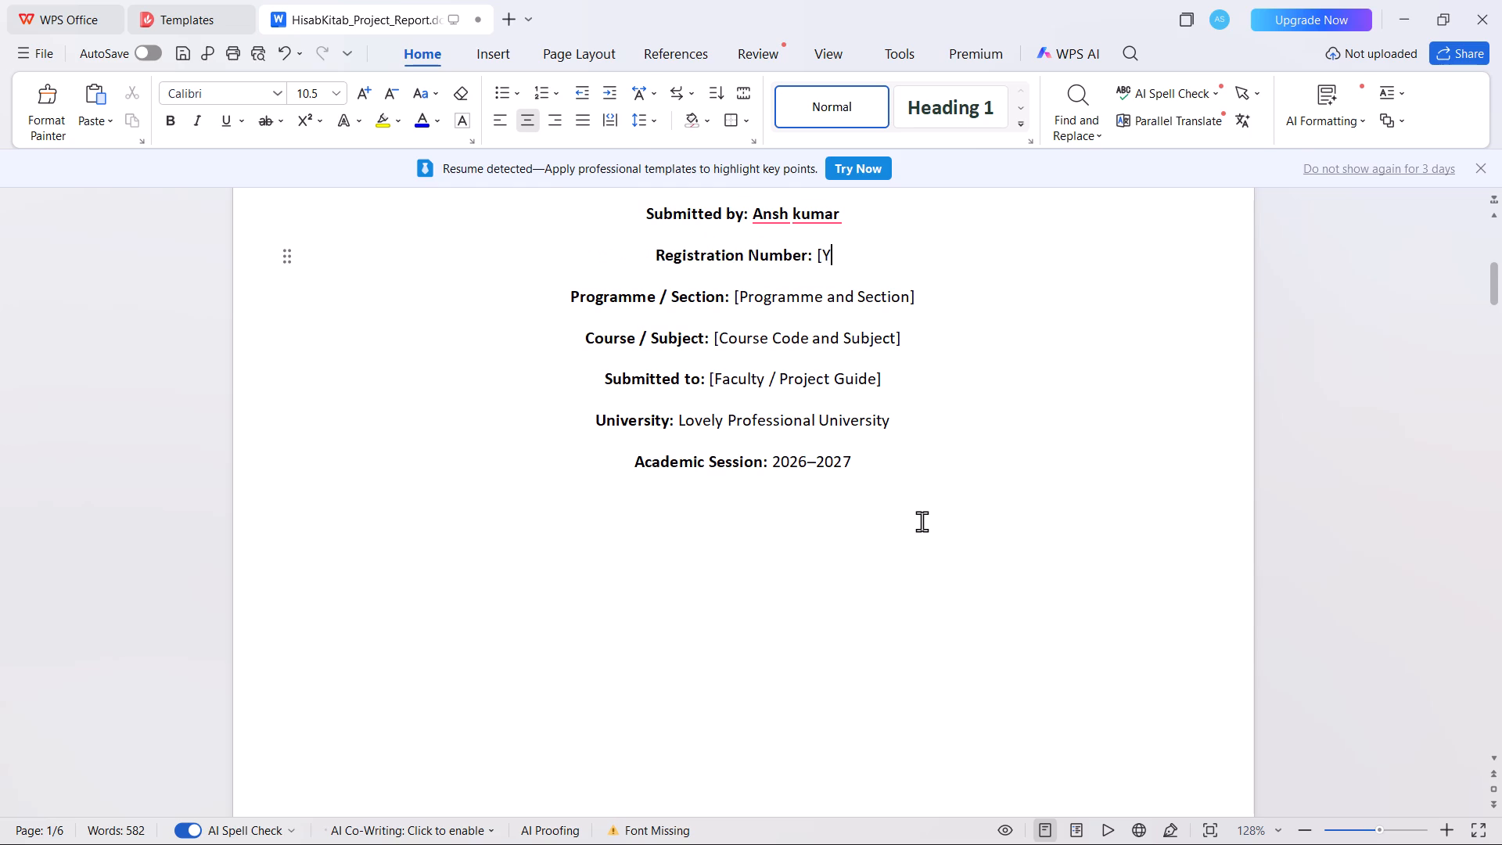
pyautogui.press('BackSpace')
pyautogui.press('End')
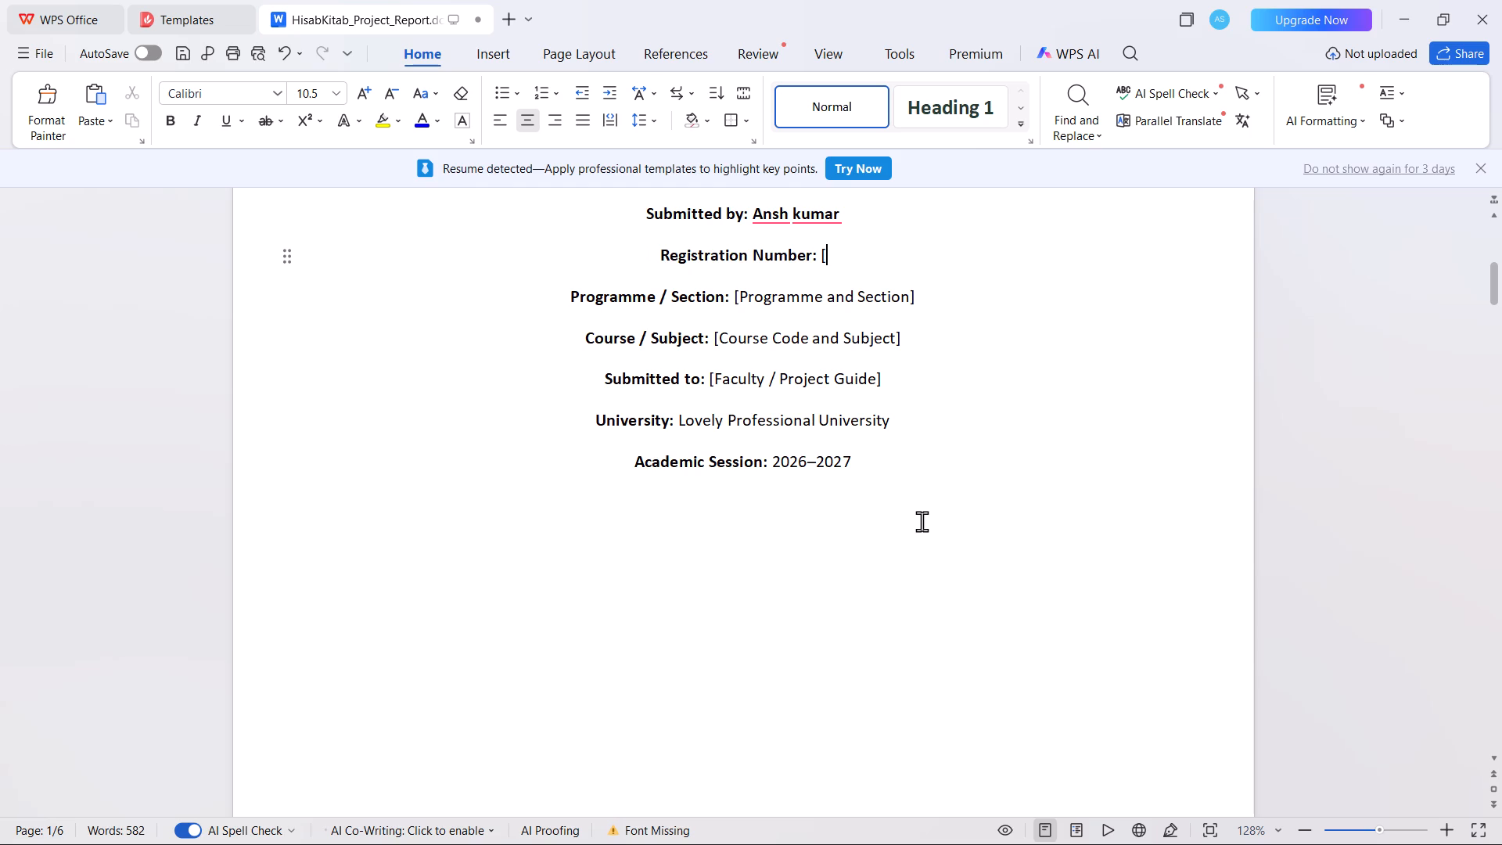
pyautogui.press('End')
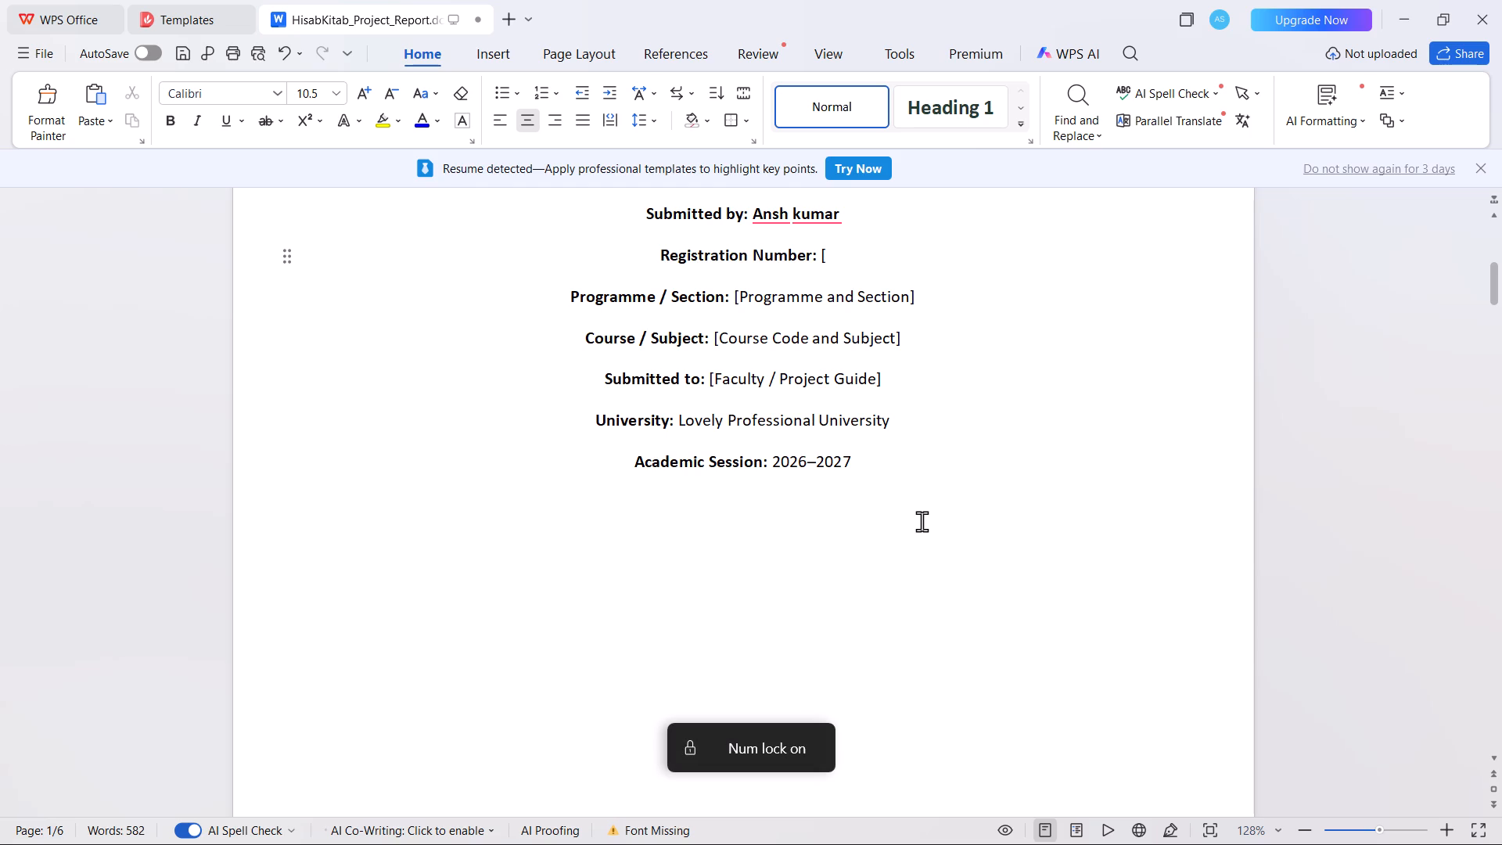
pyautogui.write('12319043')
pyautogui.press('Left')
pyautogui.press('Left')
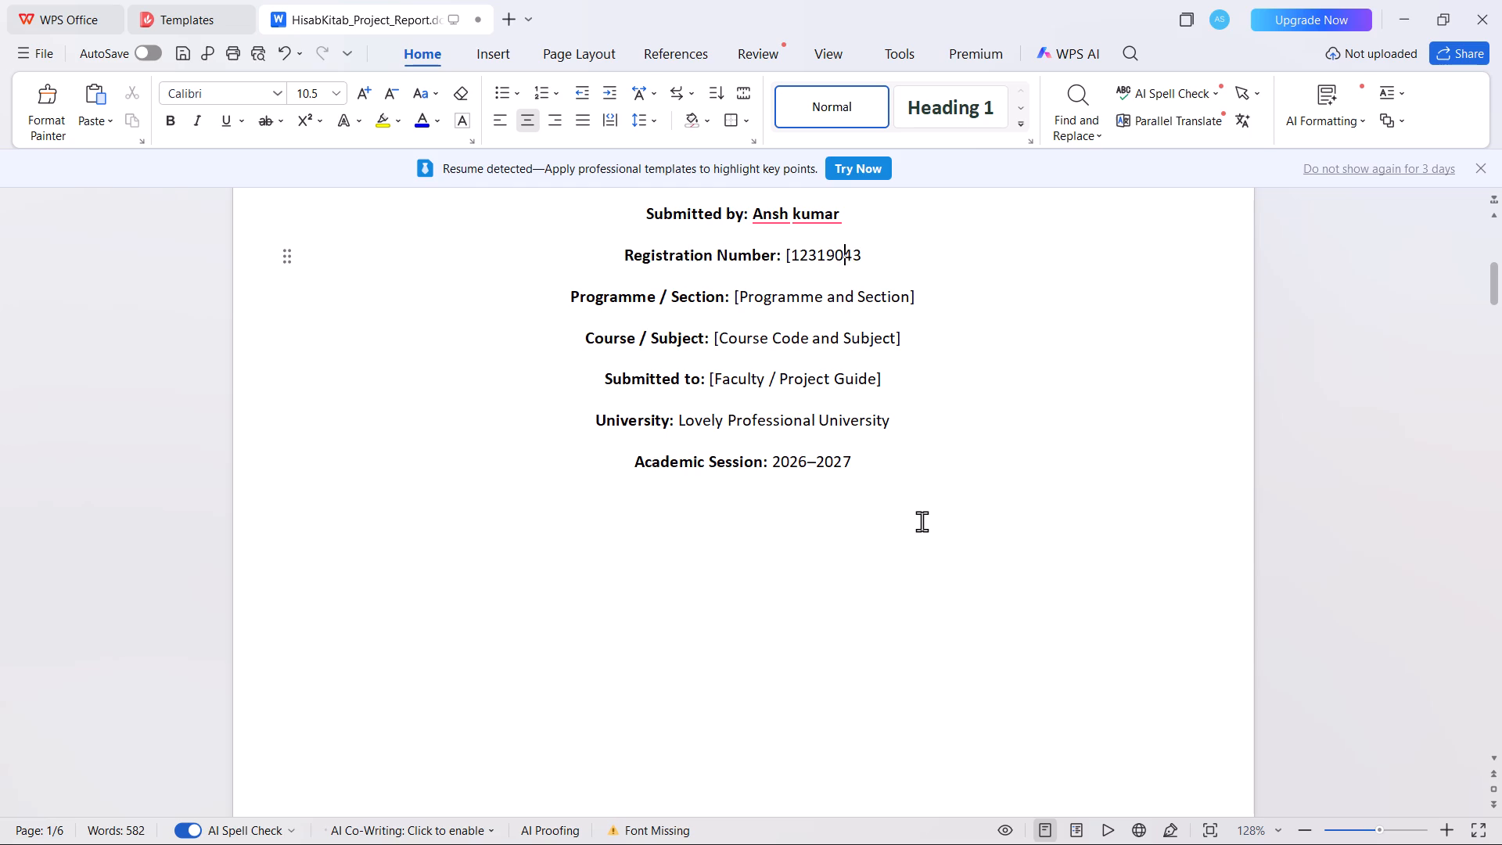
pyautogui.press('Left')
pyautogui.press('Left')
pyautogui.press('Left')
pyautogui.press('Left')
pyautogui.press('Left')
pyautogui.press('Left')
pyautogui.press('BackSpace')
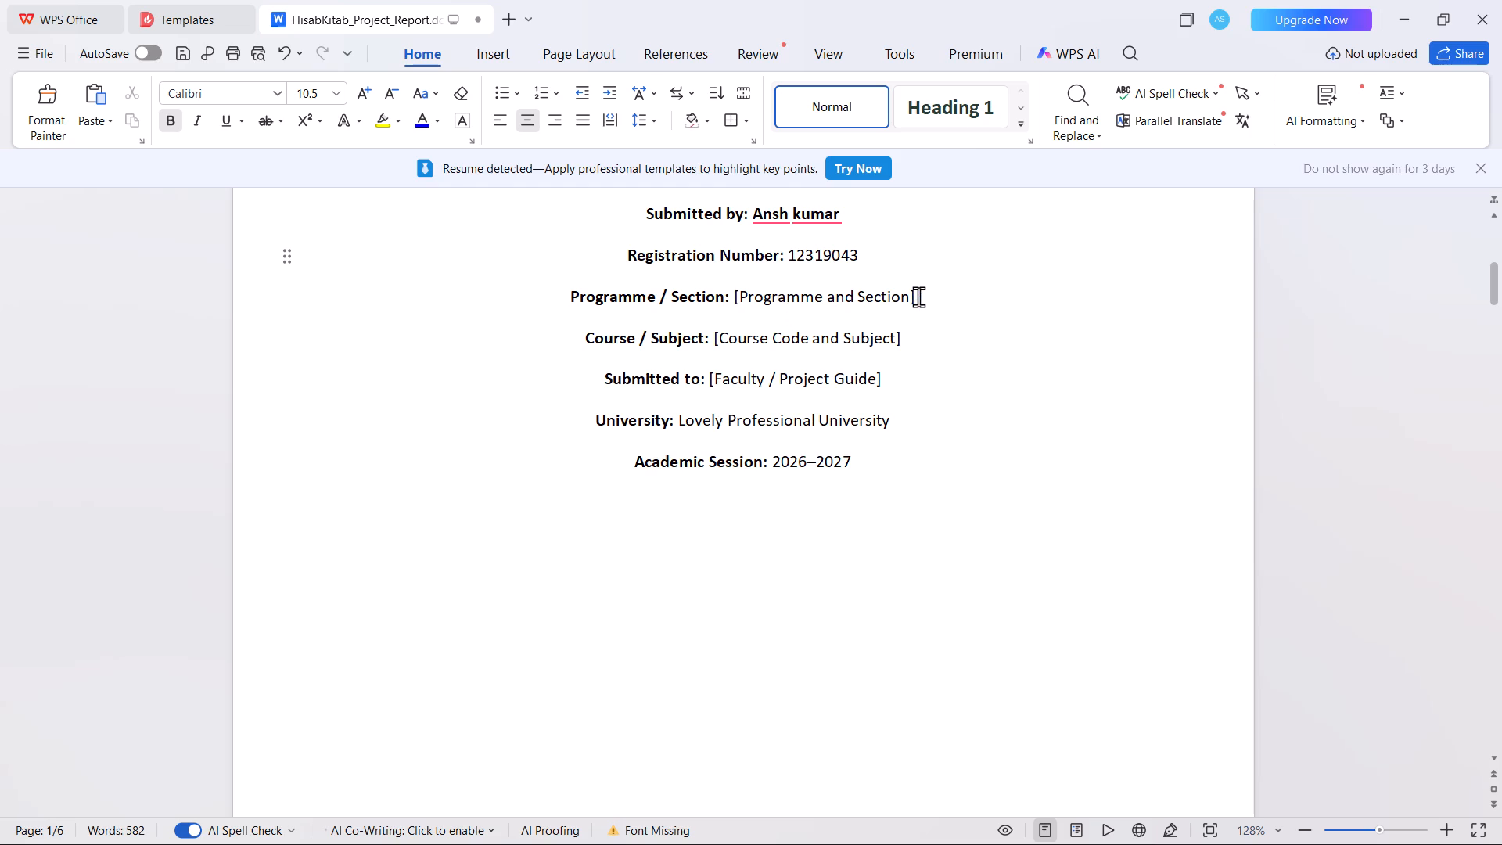
# Delete the "[Programme and Section]" placeholder, keeping the Course / Subject entry on its own line.
pyautogui.moveTo(918, 297); pyautogui.dragTo(748, 294)
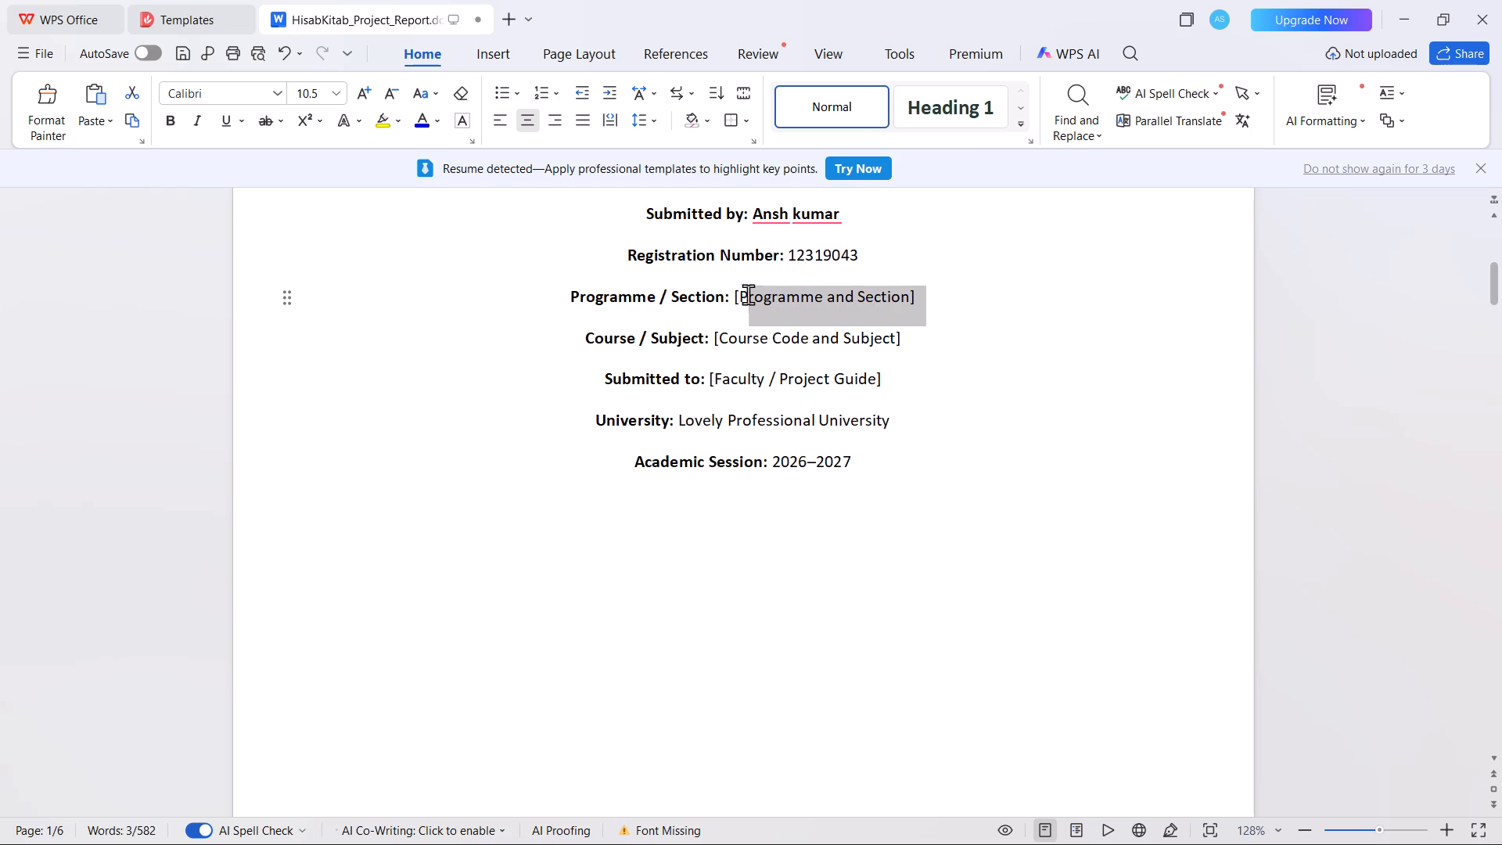
pyautogui.moveTo(748, 294); pyautogui.dragTo(735, 299)
pyautogui.press('BackSpace')
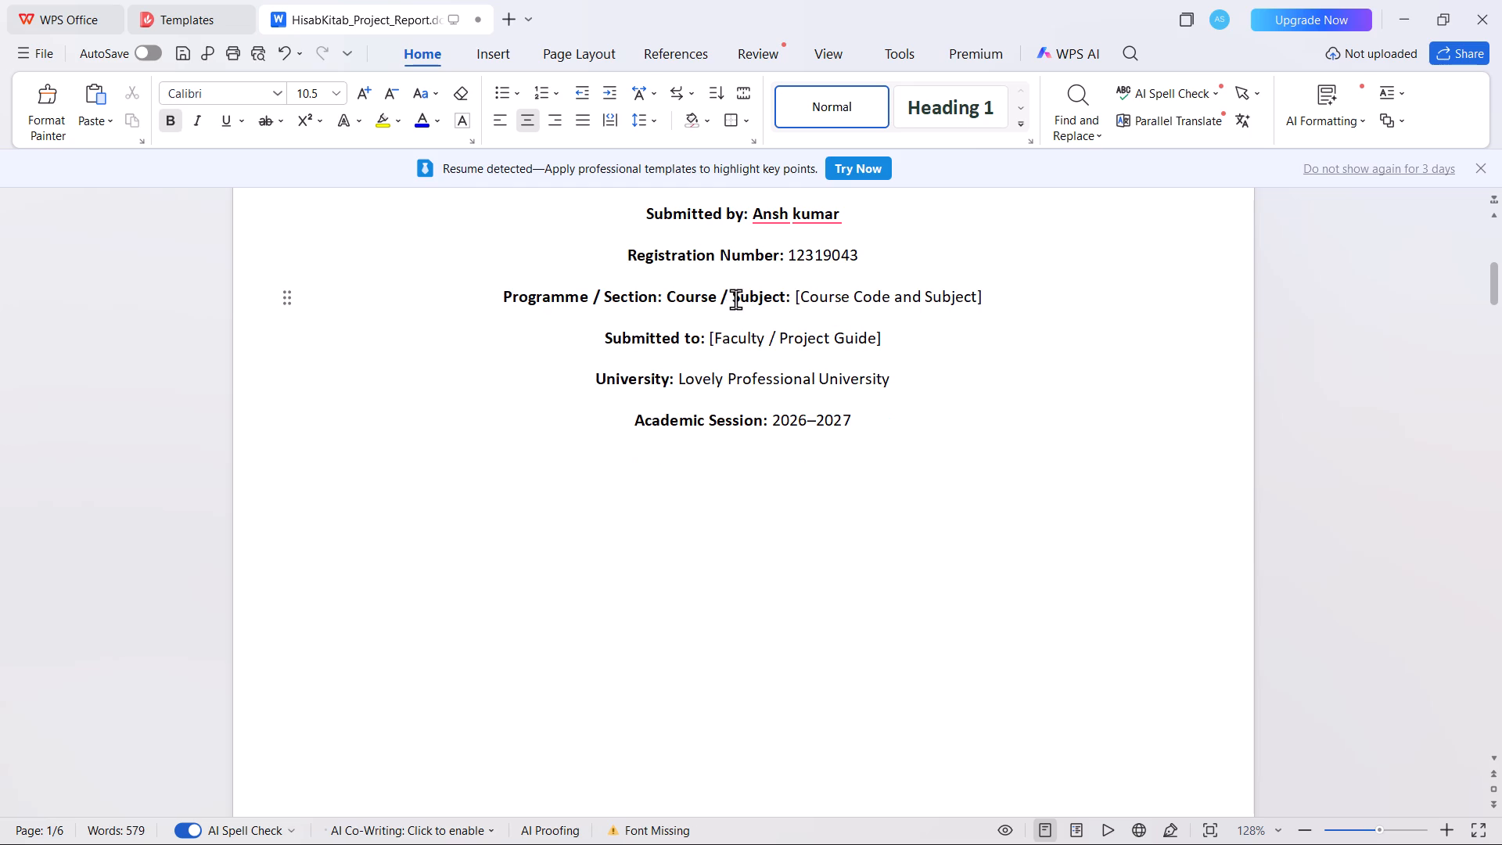
pyautogui.press('Return')
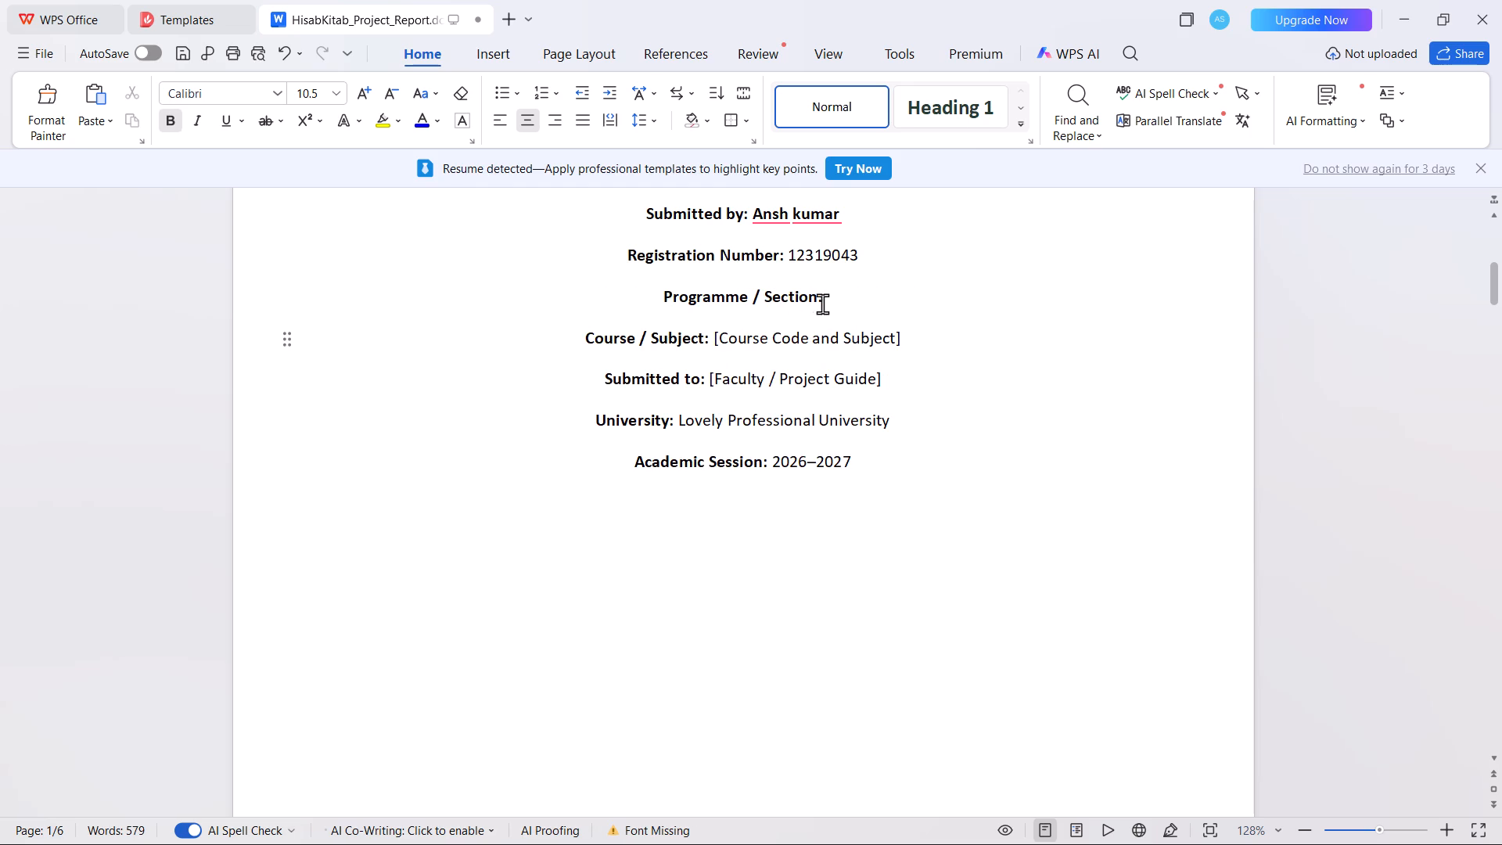
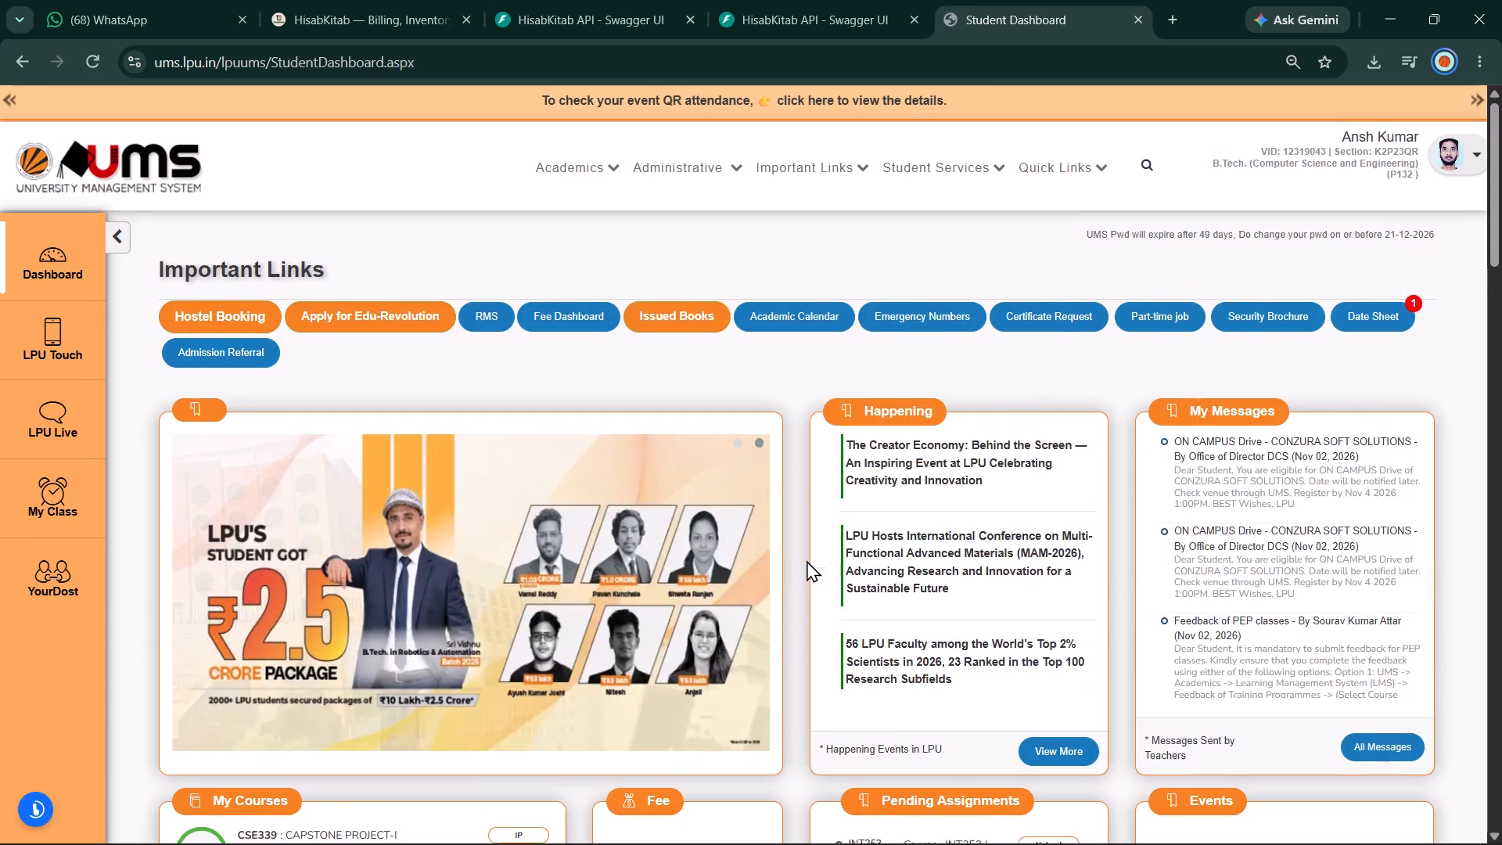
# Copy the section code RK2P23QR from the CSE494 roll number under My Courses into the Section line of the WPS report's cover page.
pyautogui.scroll(-2, 807, 560)
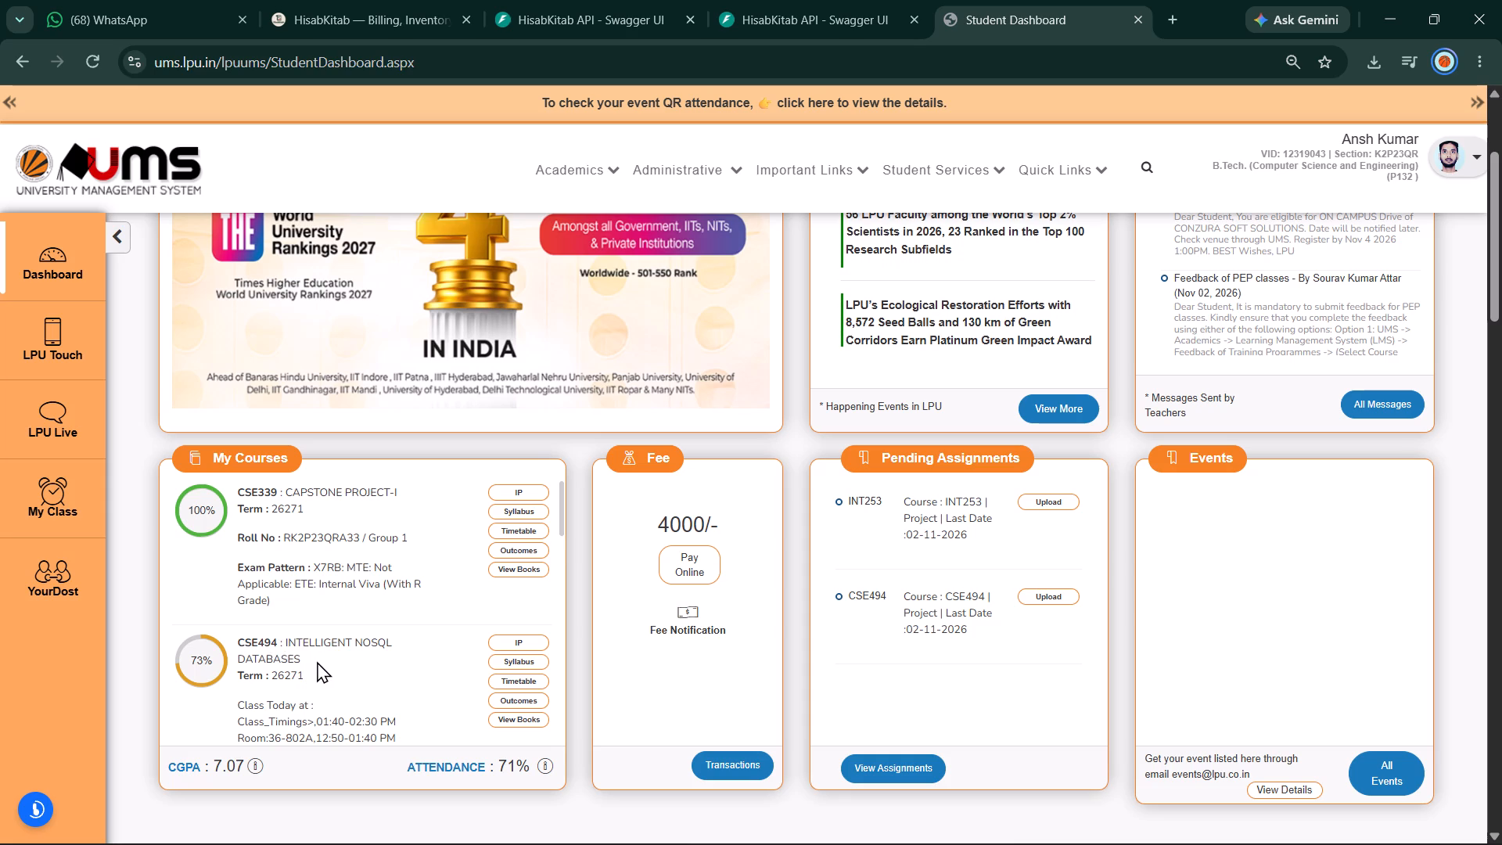
pyautogui.scroll(-1, 318, 660)
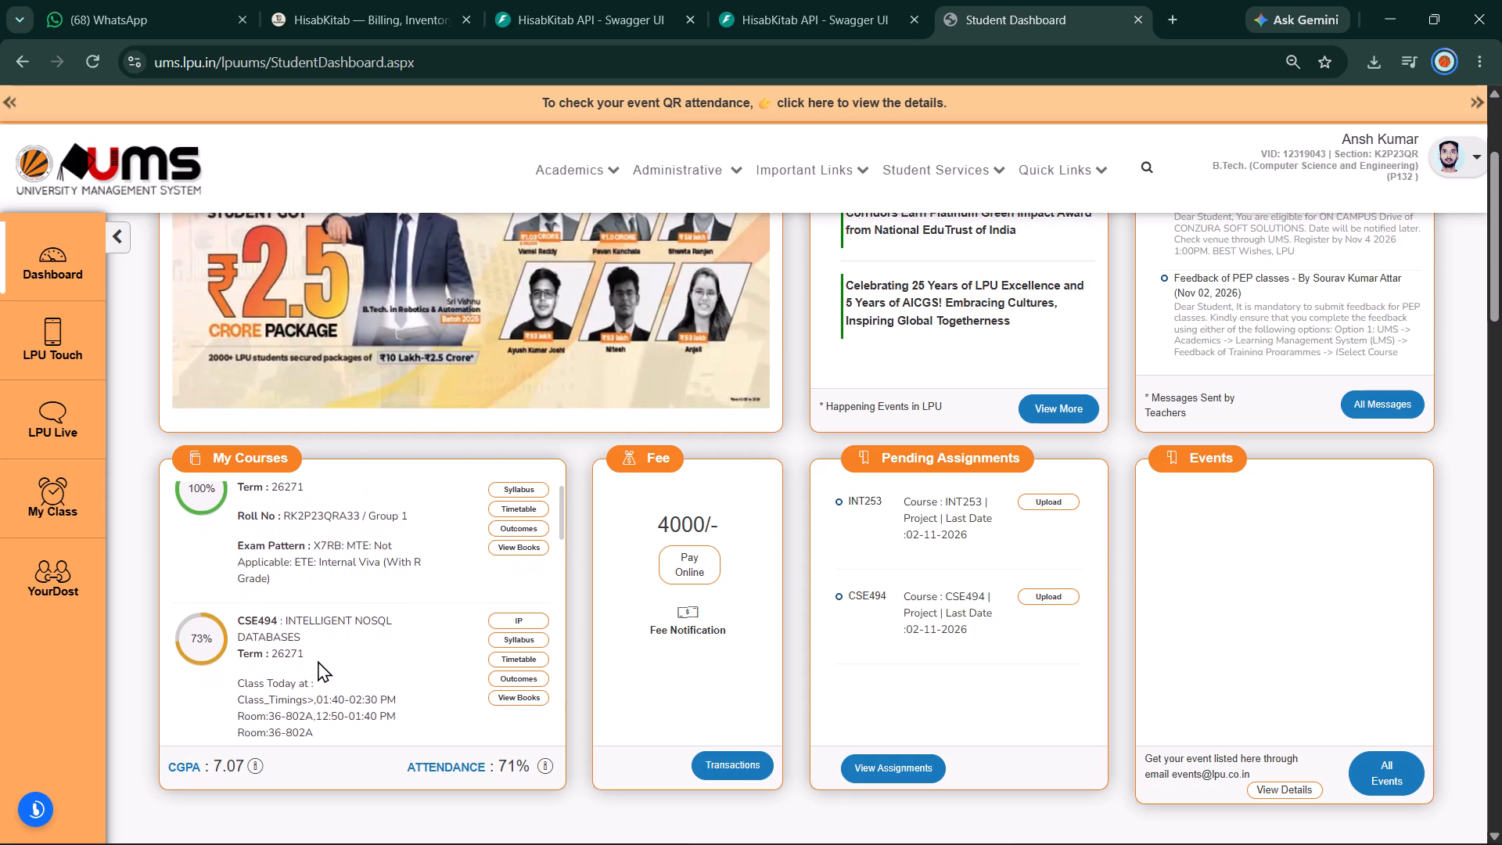
pyautogui.scroll(-1, 318, 660)
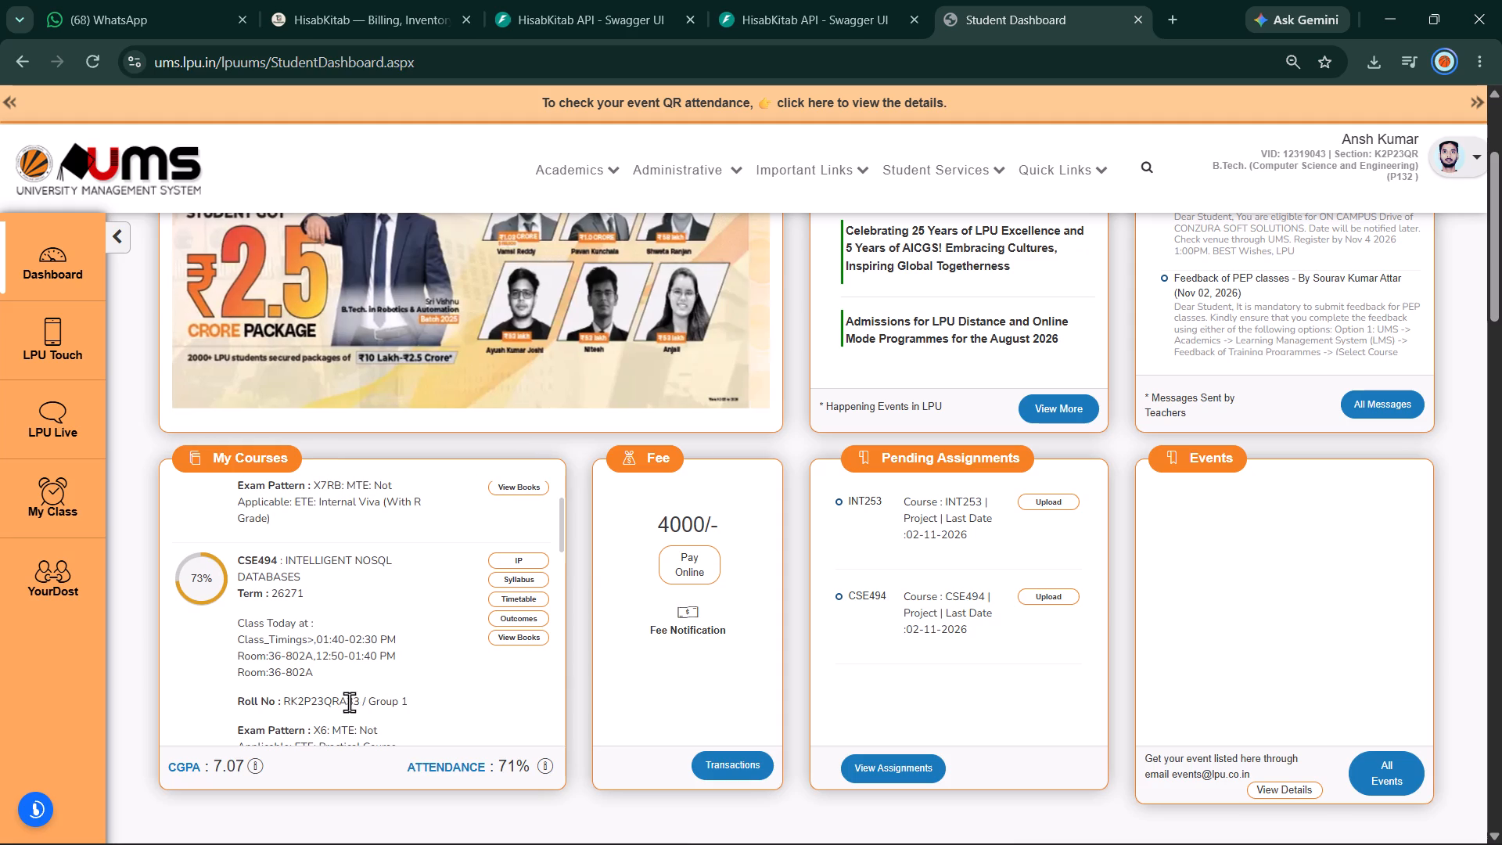
pyautogui.moveTo(340, 702); pyautogui.dragTo(310, 703)
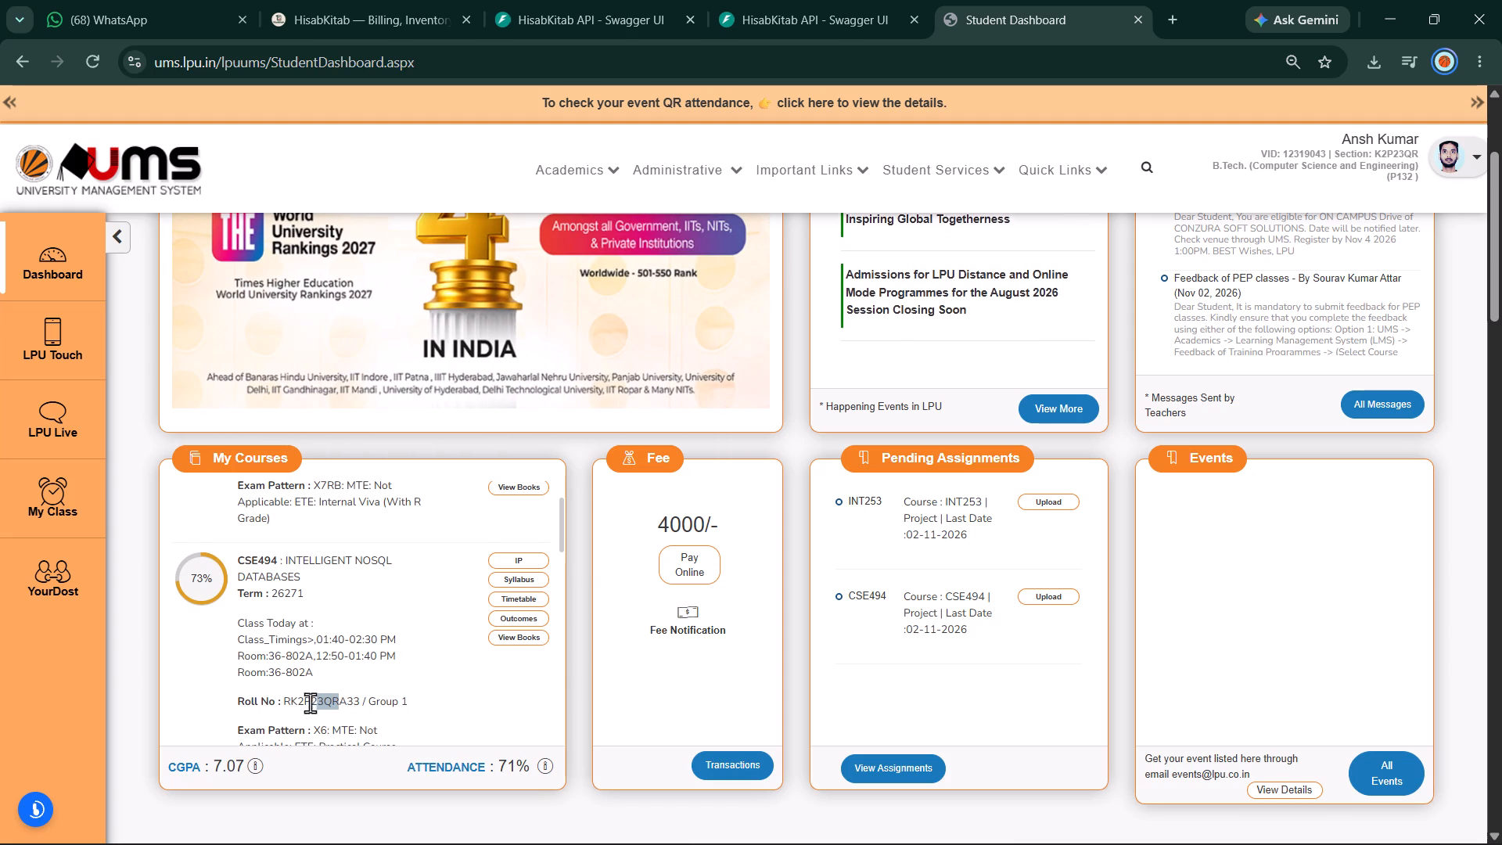
pyautogui.moveTo(310, 703); pyautogui.dragTo(284, 701)
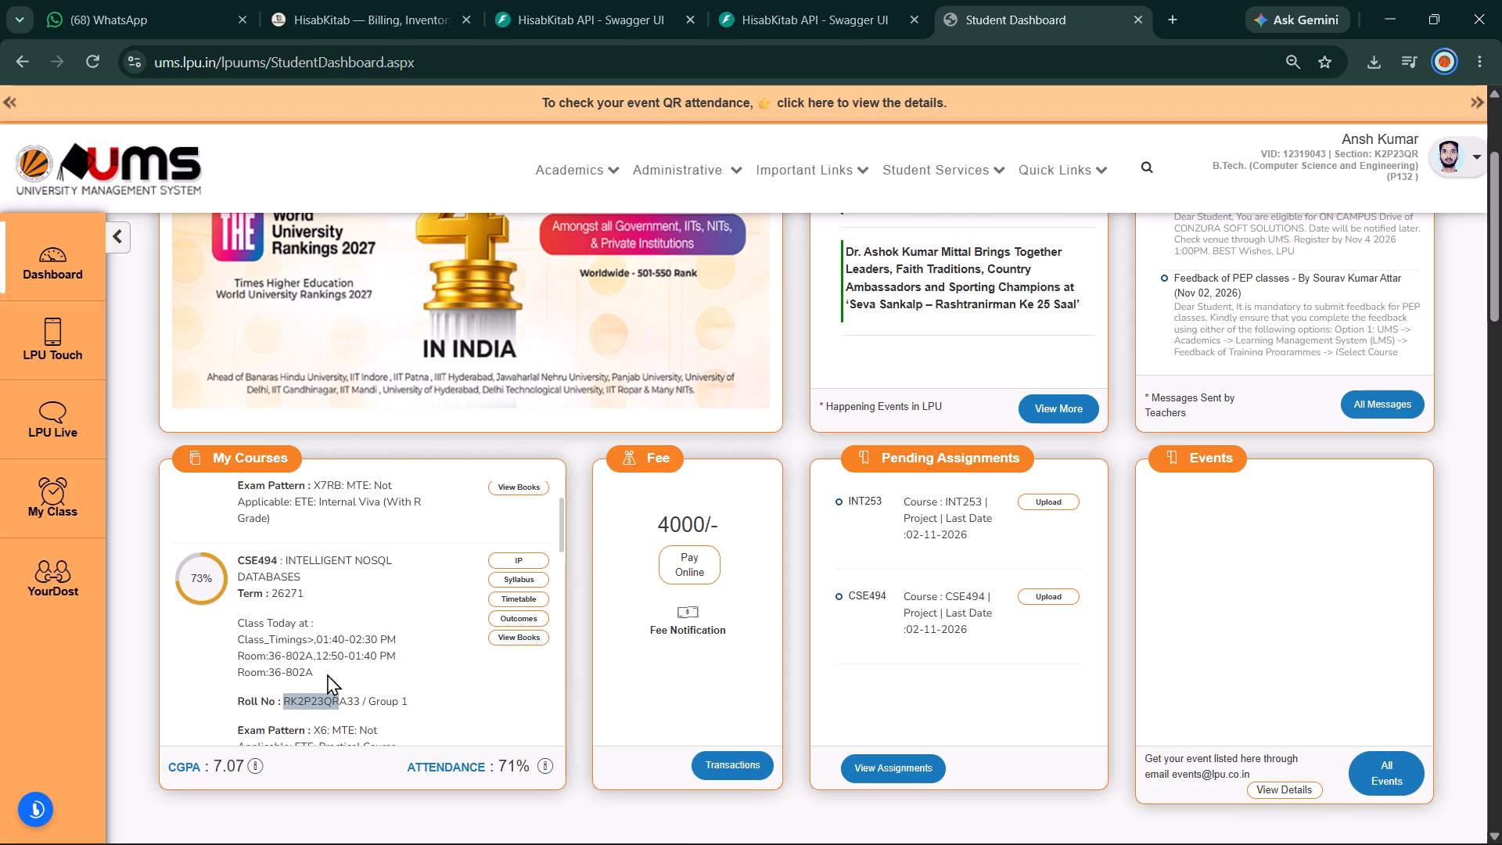
pyautogui.hotkey('ctrl', 'c')
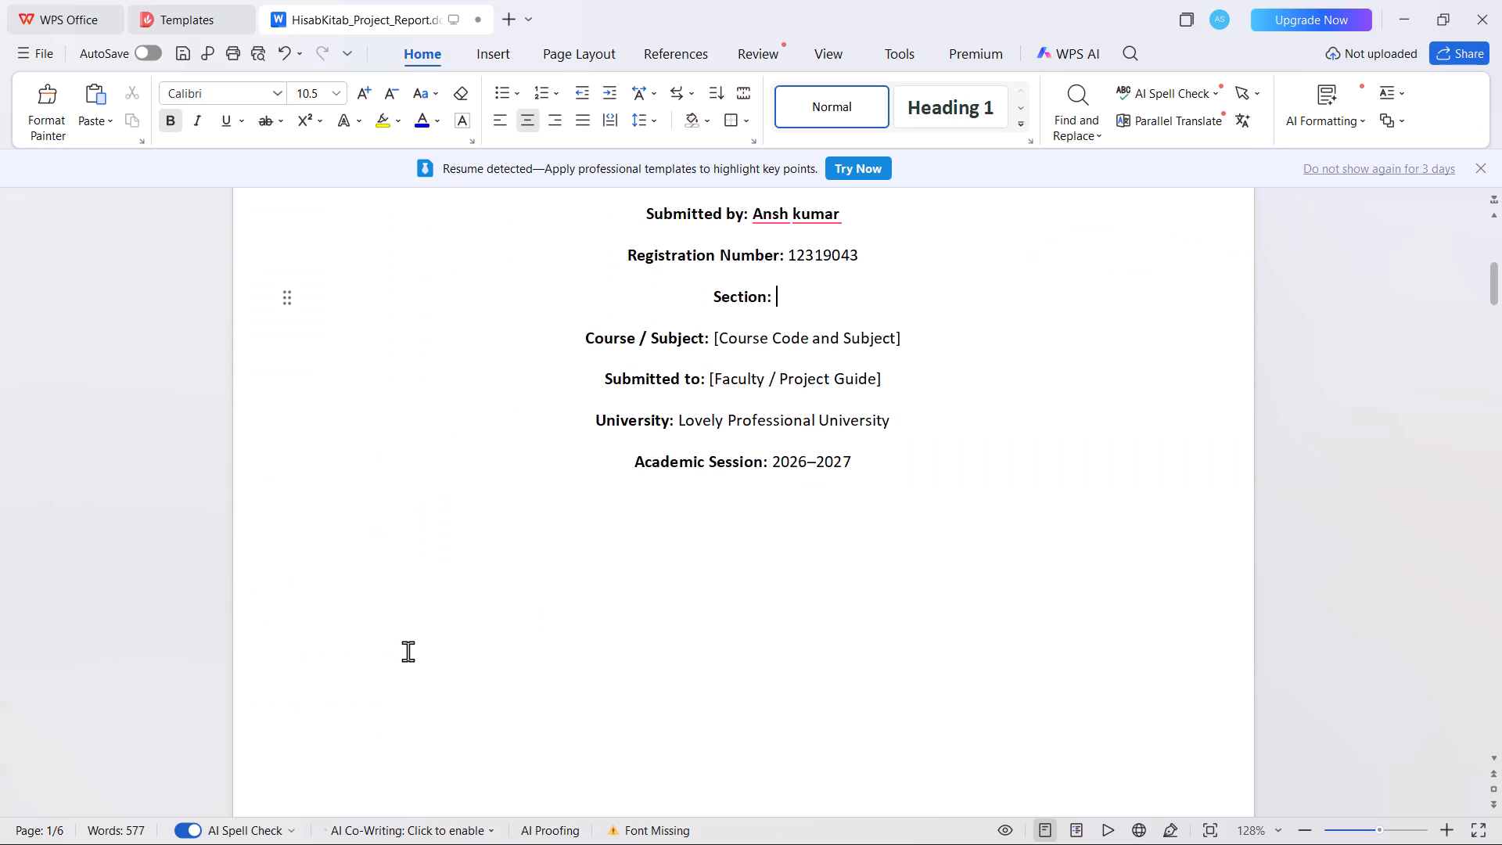
pyautogui.hotkey('ctrl', 'v')
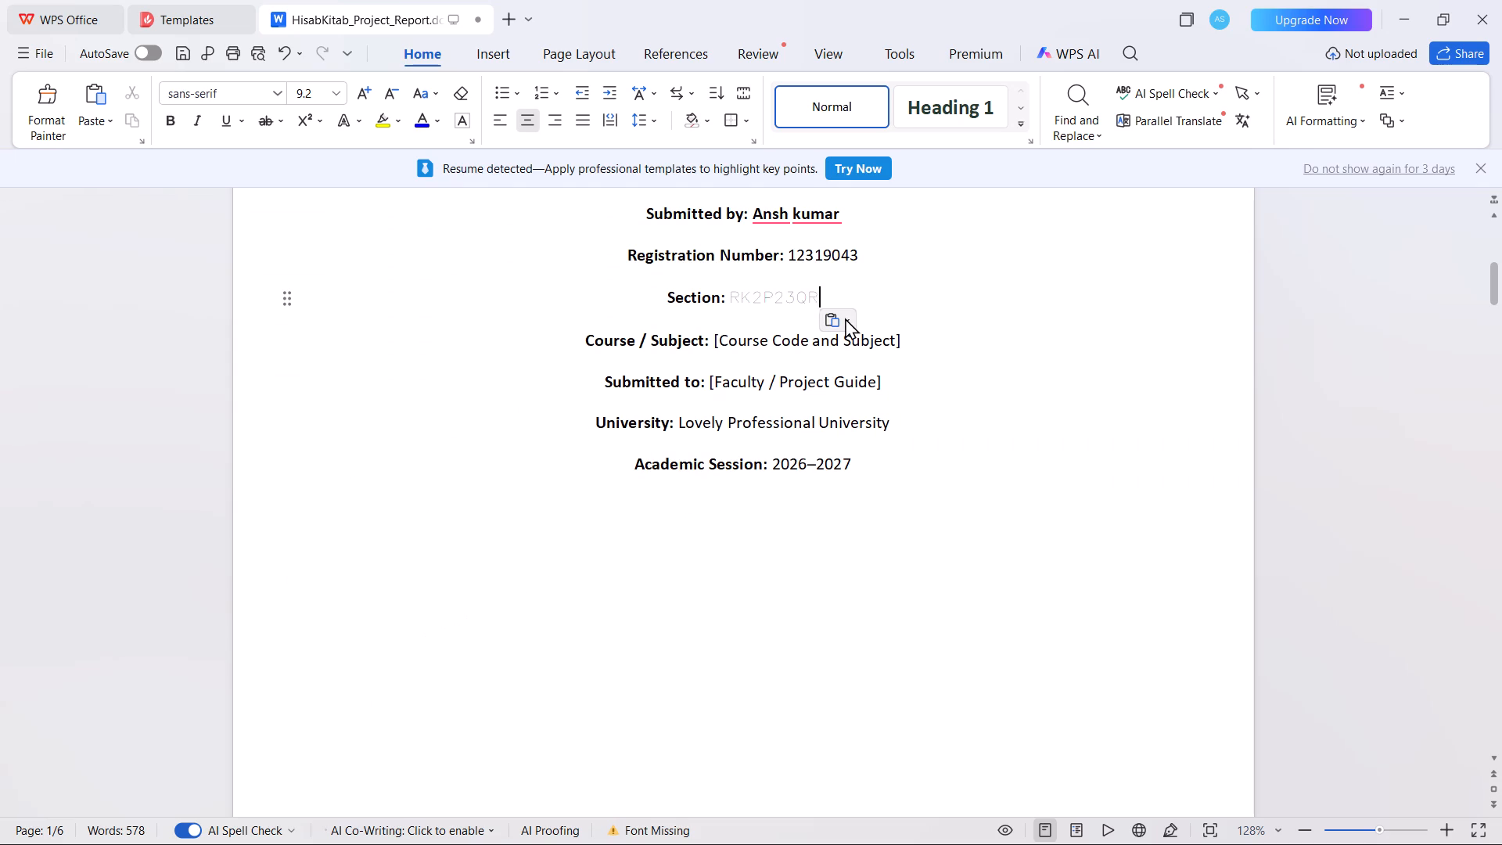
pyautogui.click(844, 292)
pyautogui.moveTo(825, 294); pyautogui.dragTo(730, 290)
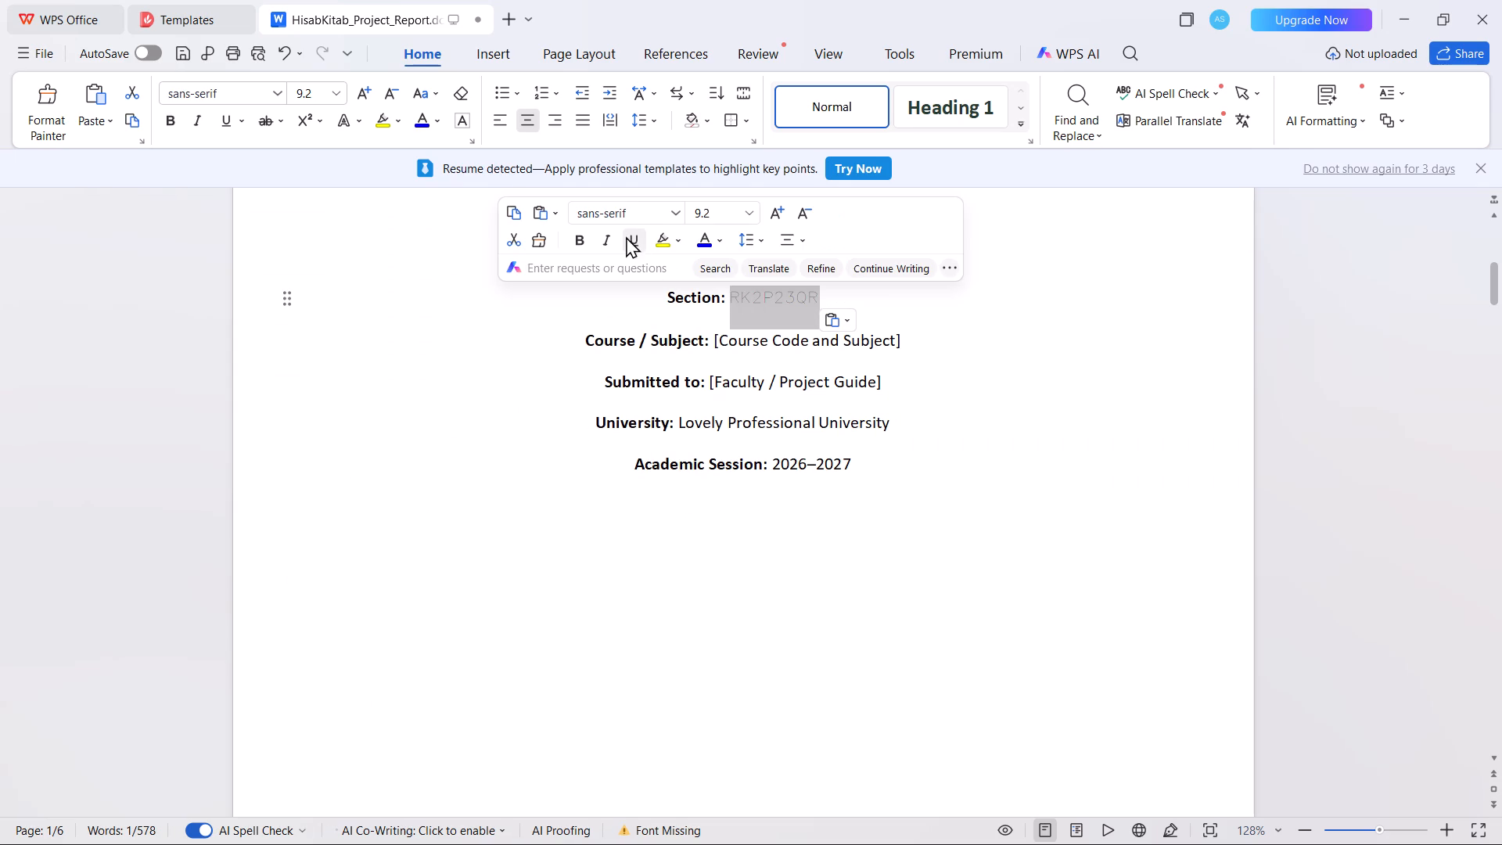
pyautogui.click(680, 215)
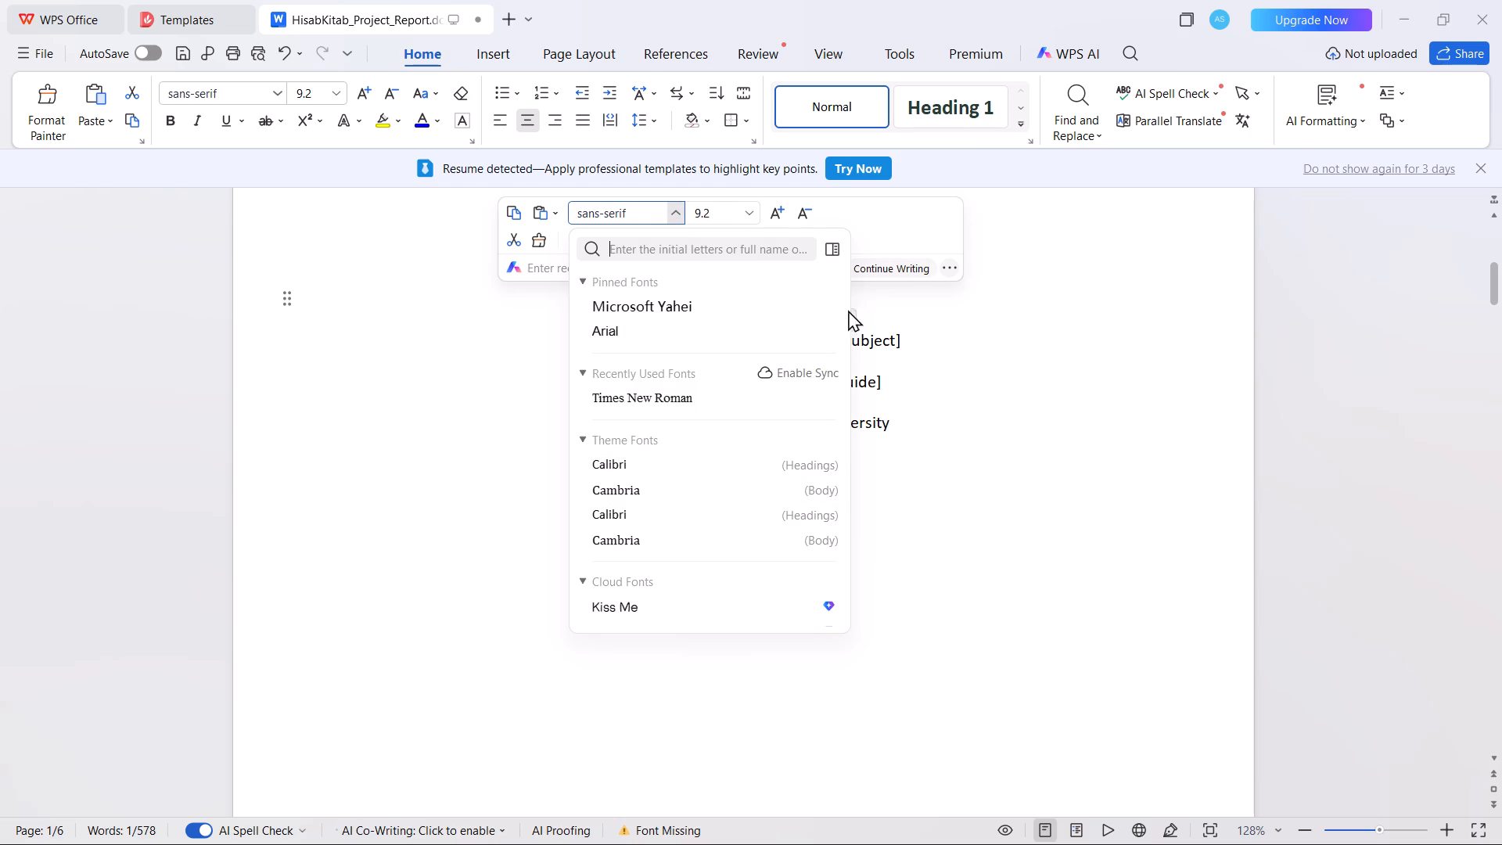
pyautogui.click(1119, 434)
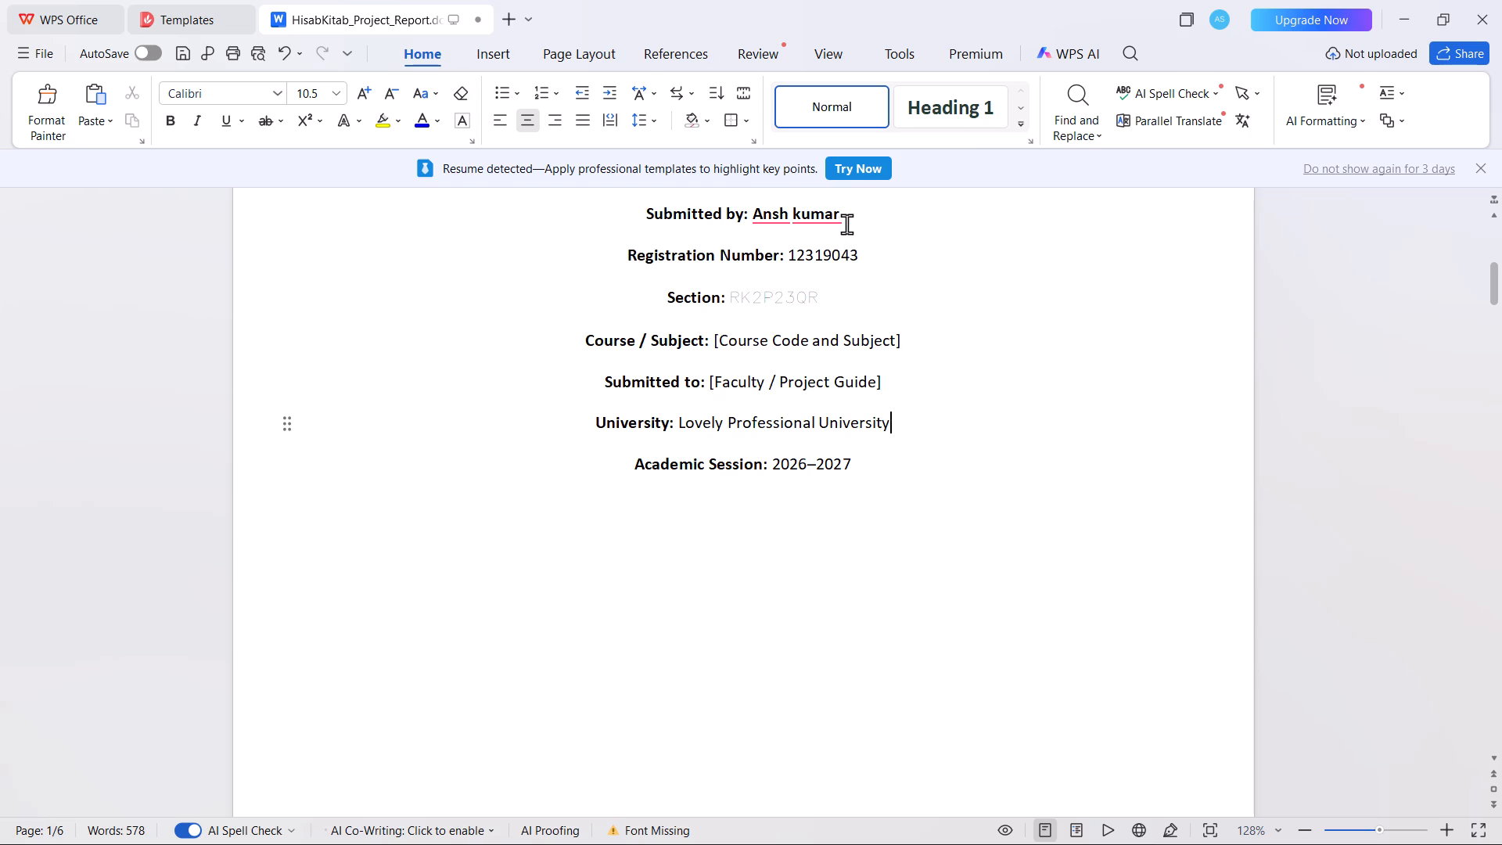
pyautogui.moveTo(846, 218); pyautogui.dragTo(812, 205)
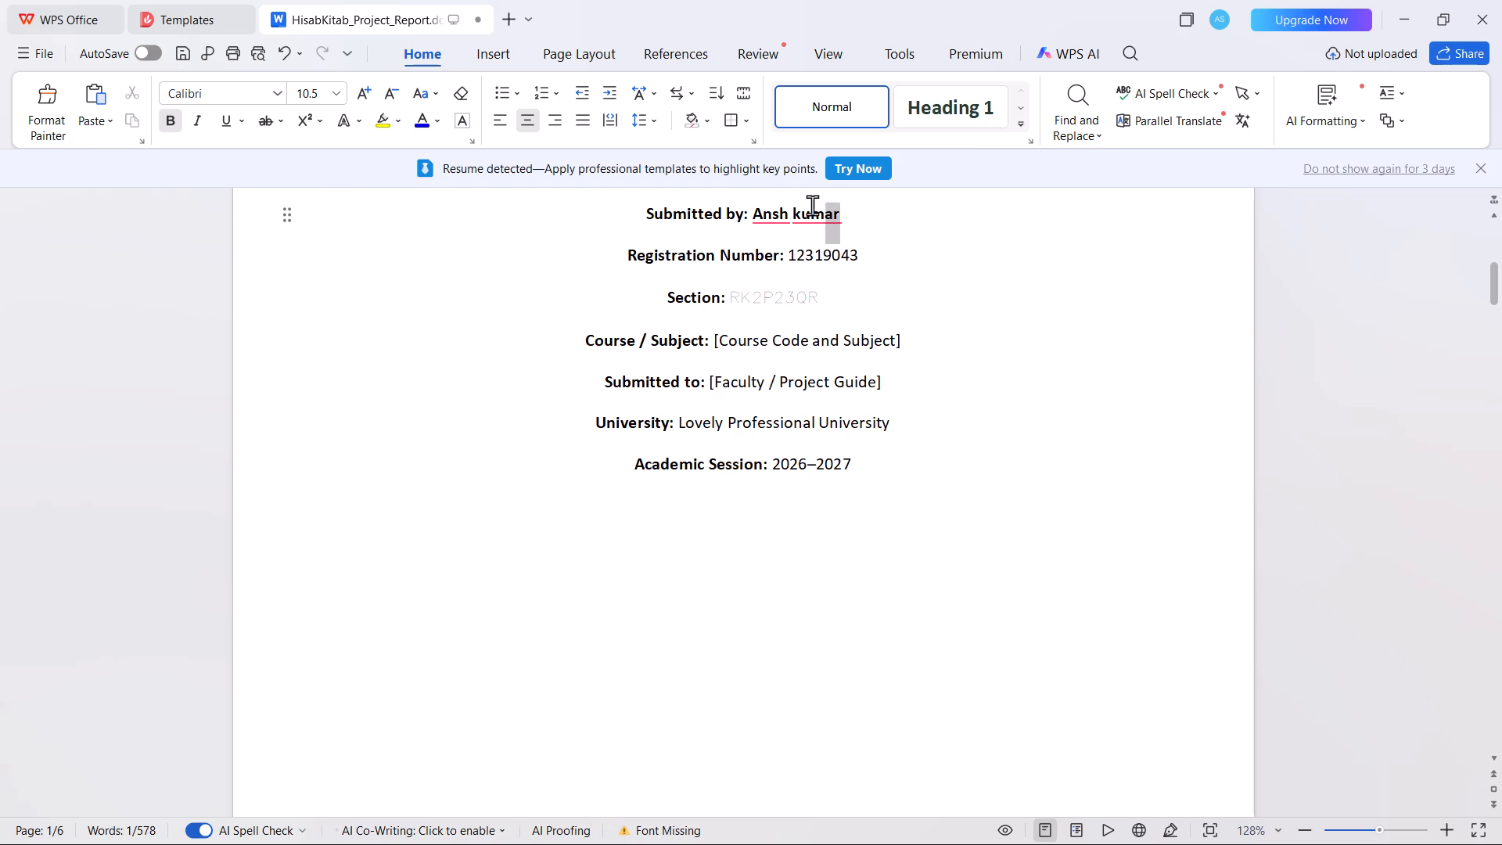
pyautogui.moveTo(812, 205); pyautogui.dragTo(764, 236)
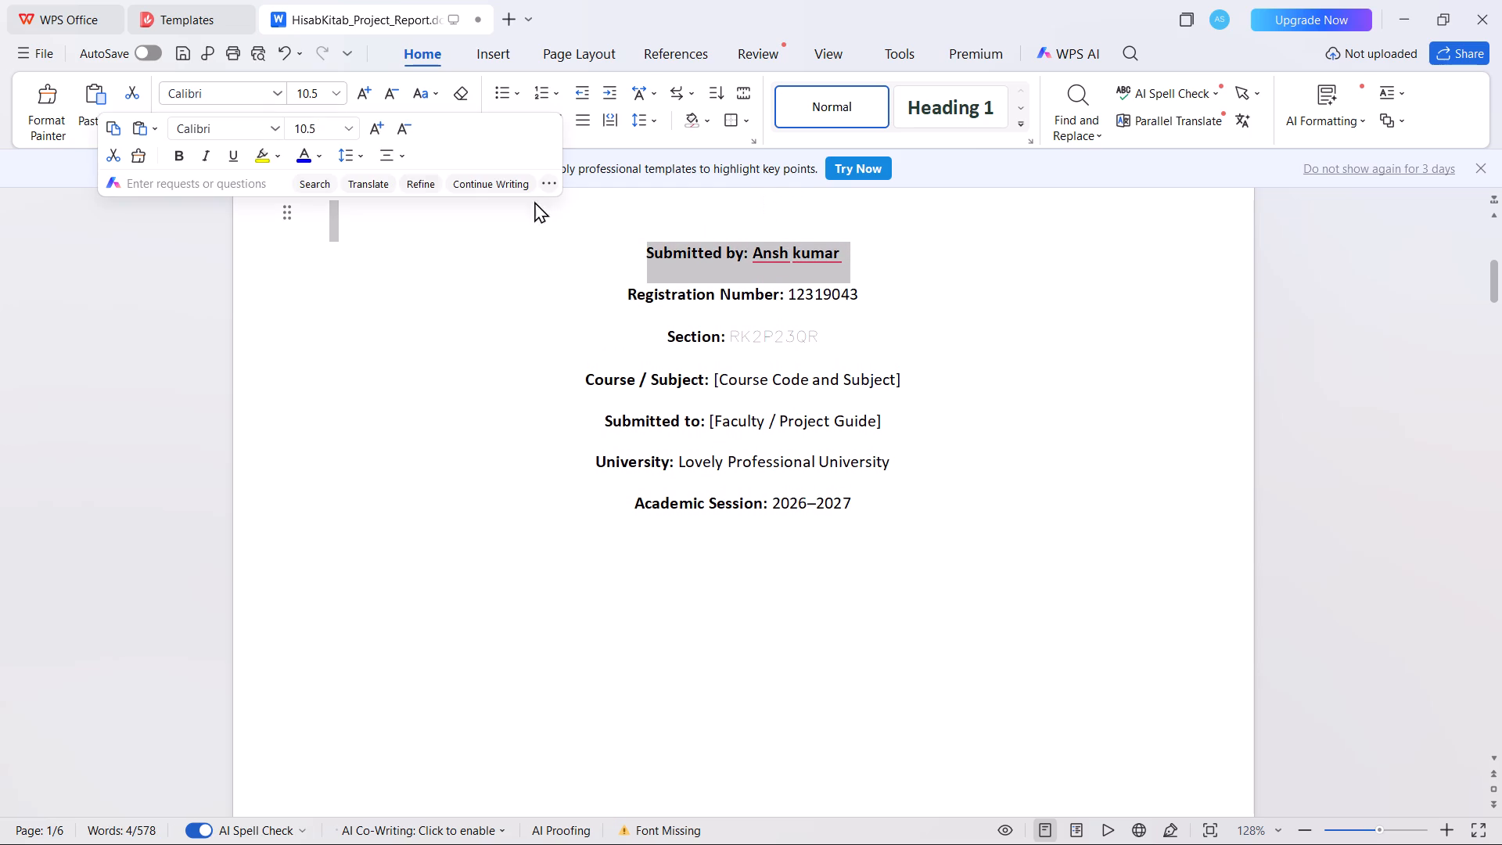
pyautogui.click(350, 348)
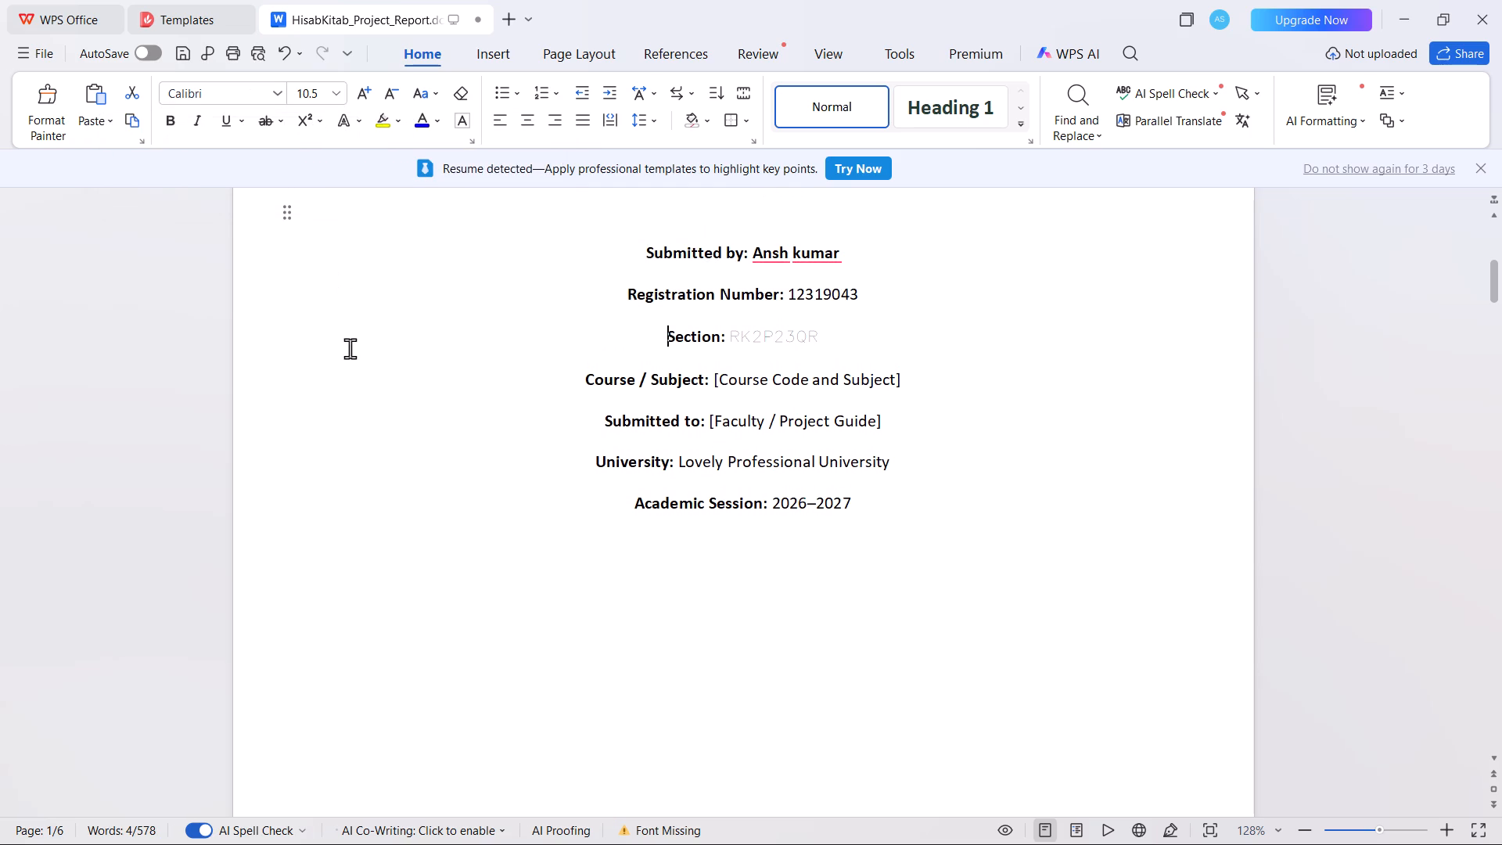
# Format the section code on the cover page in the Calibri (Headings) theme font at size 10.5.
pyautogui.moveTo(828, 332); pyautogui.dragTo(752, 332)
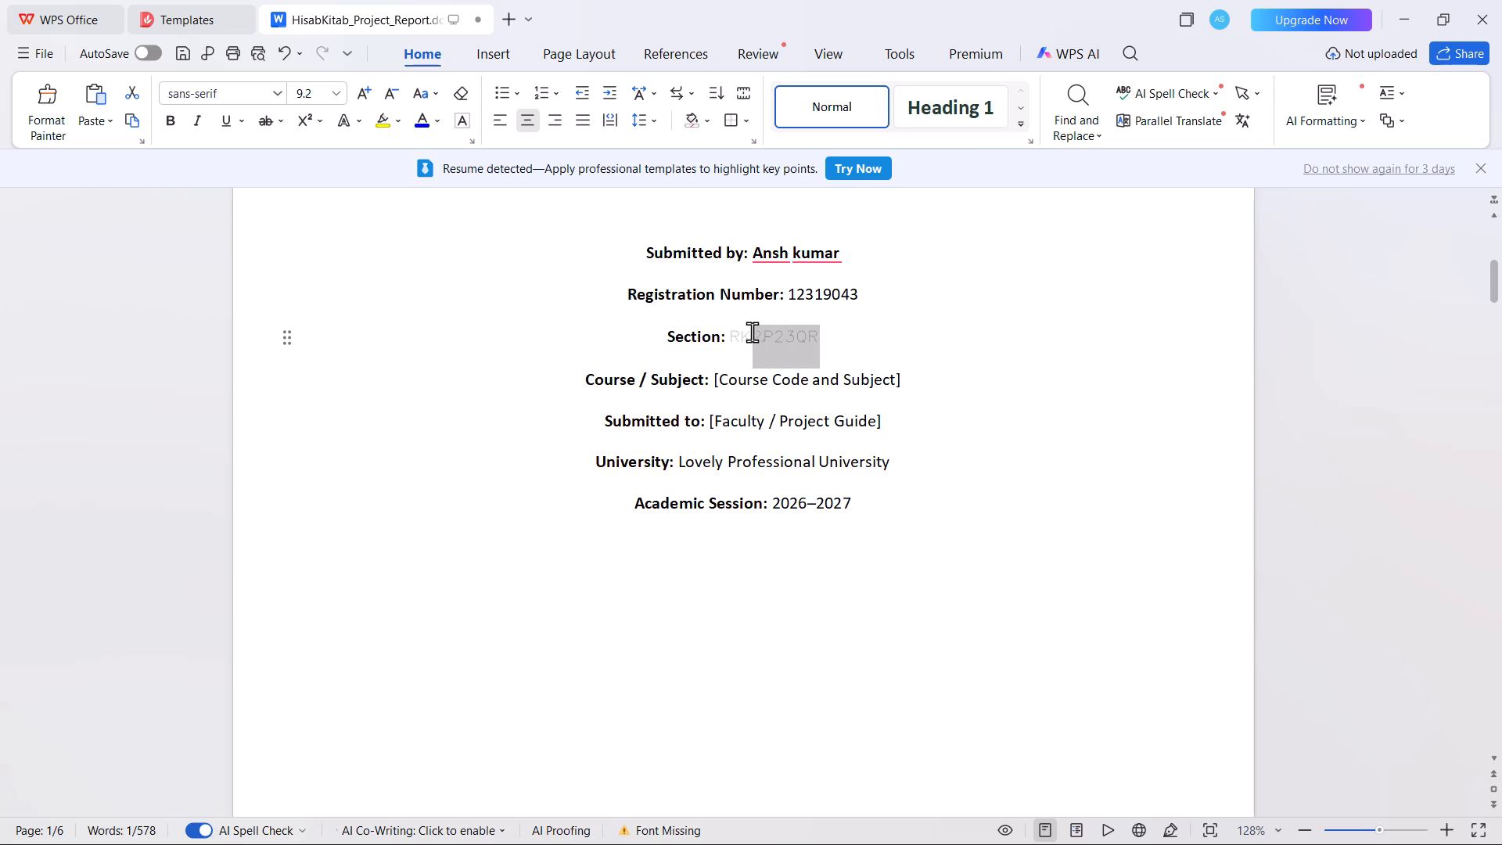
pyautogui.moveTo(752, 332); pyautogui.dragTo(731, 330)
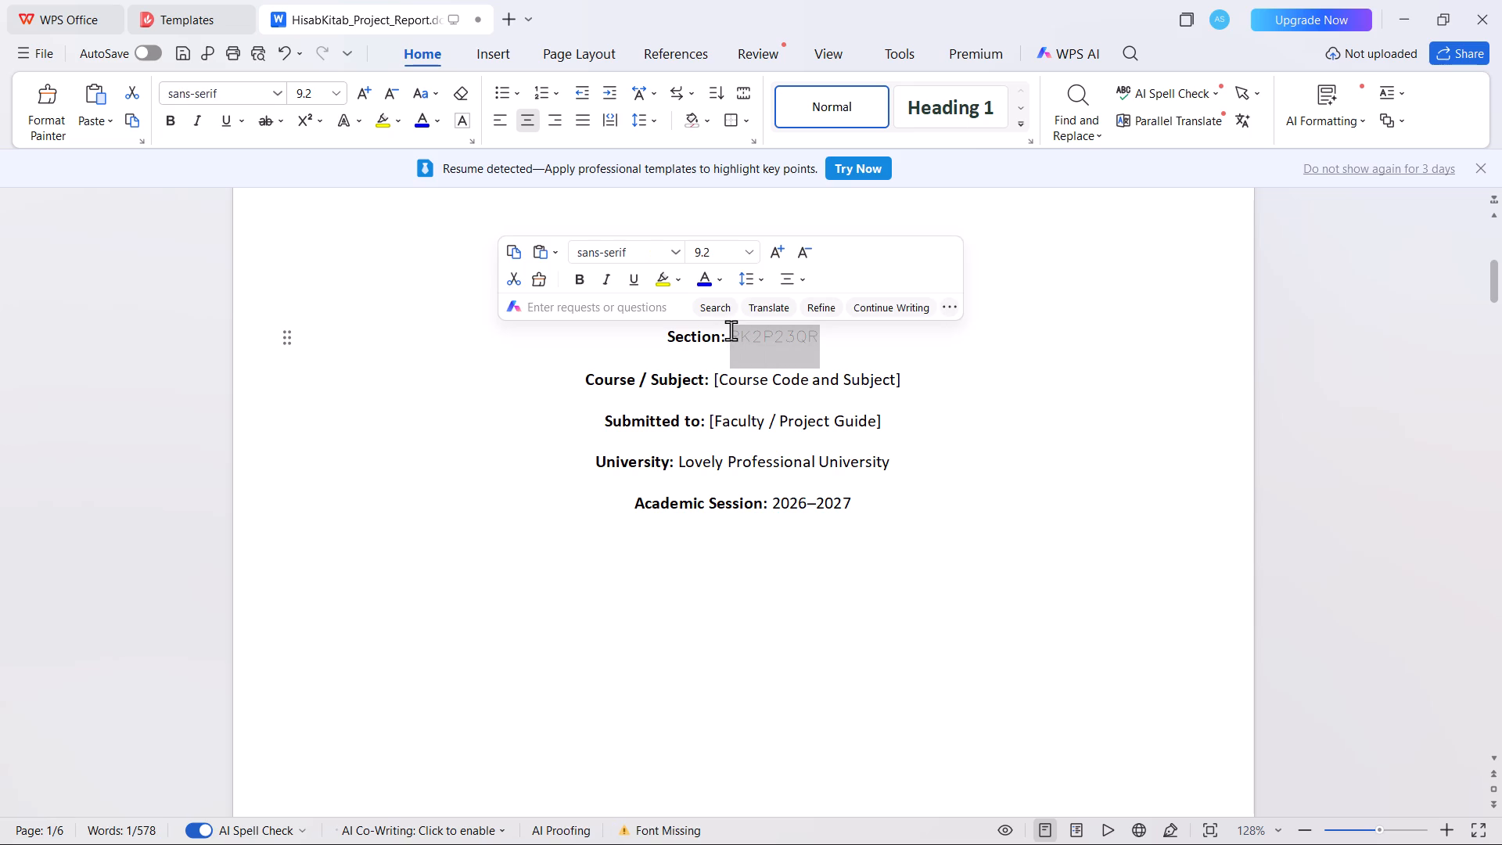
pyautogui.click(678, 257)
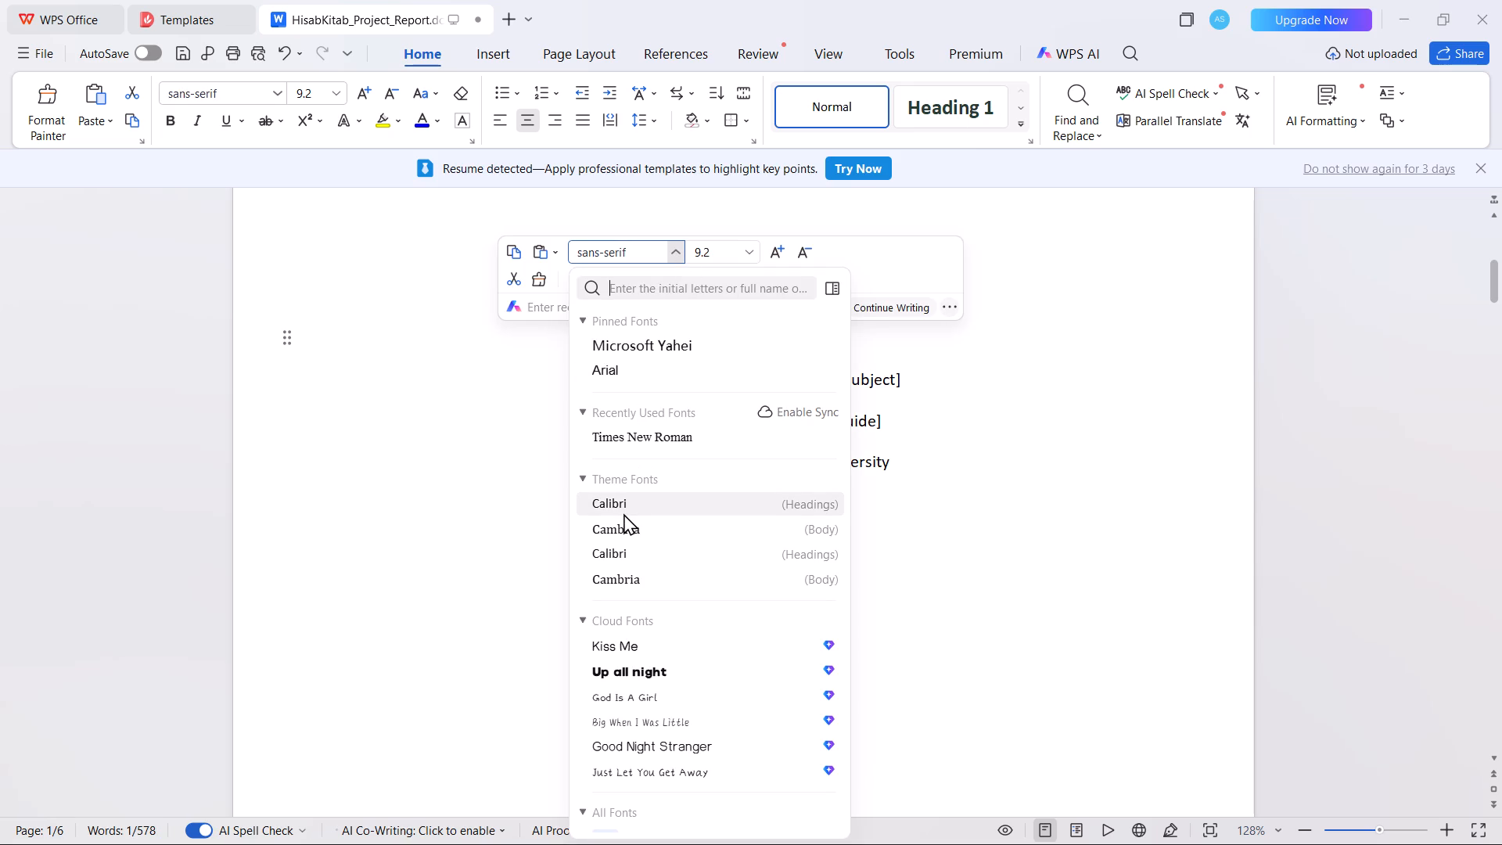
pyautogui.click(623, 513)
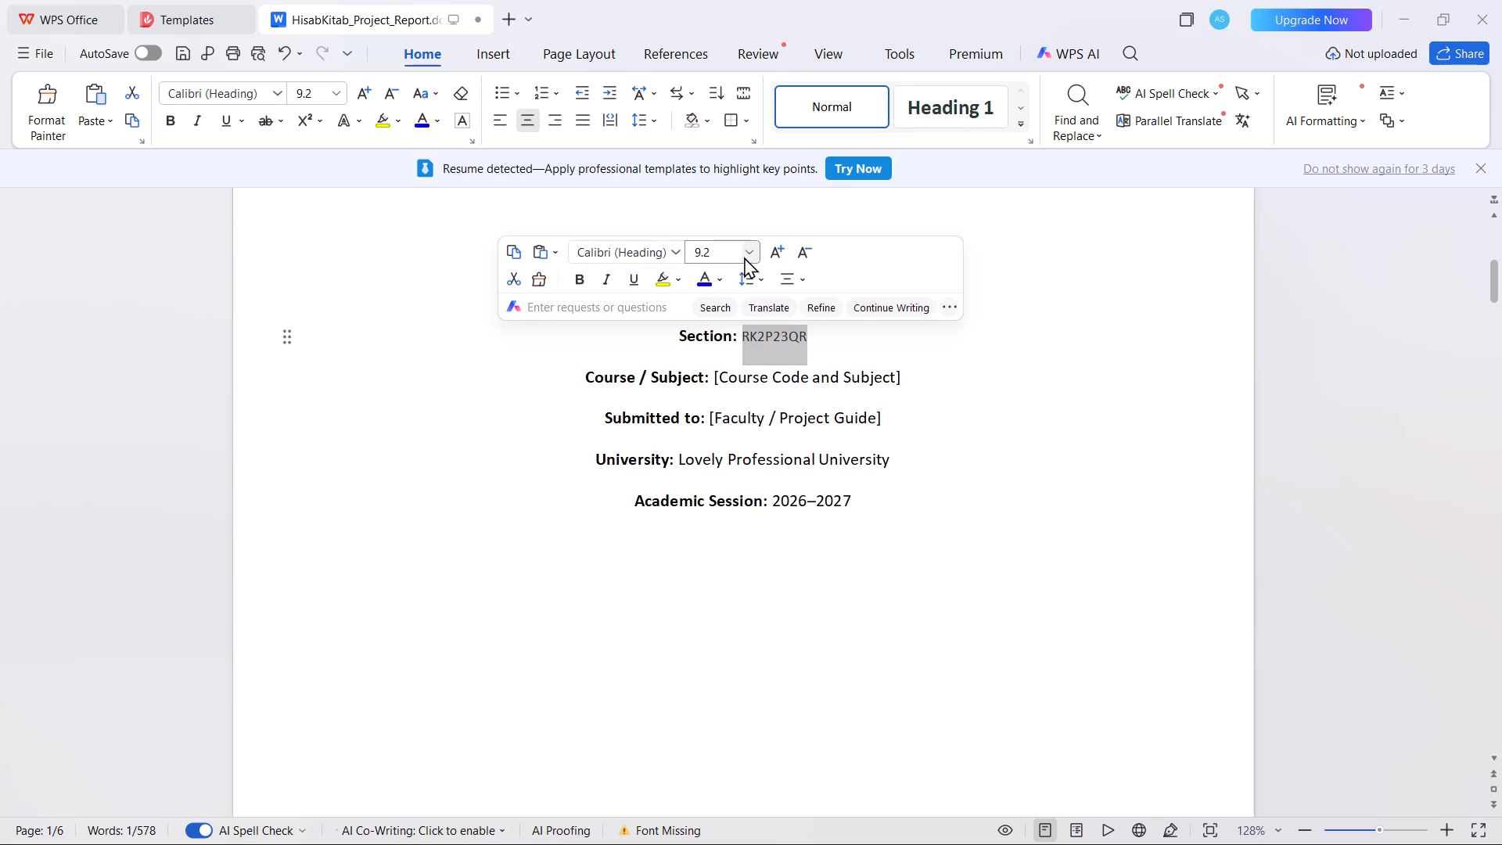
pyautogui.click(753, 257)
pyautogui.click(720, 520)
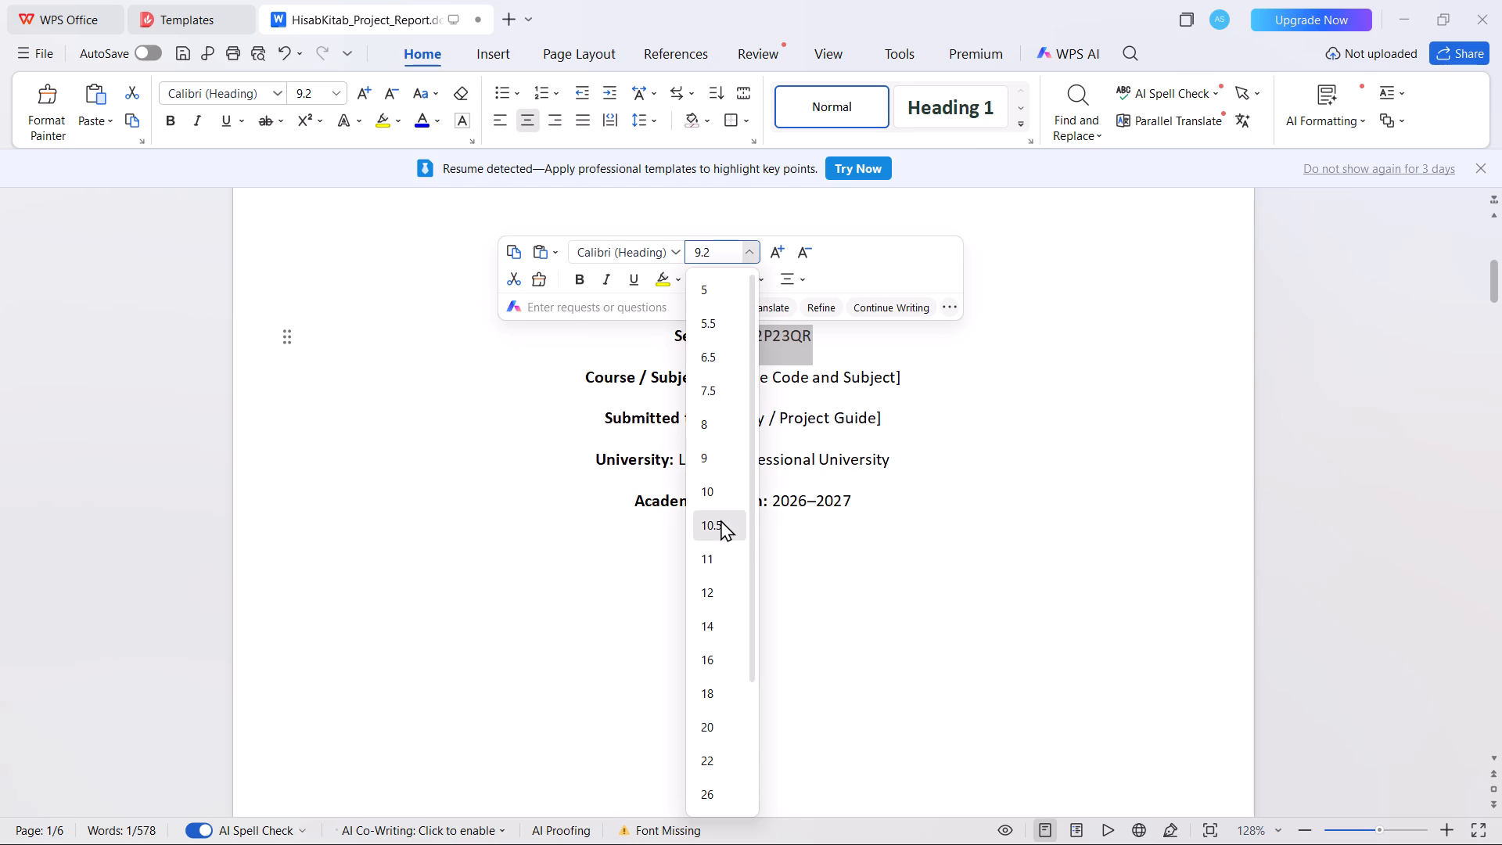
pyautogui.click(857, 347)
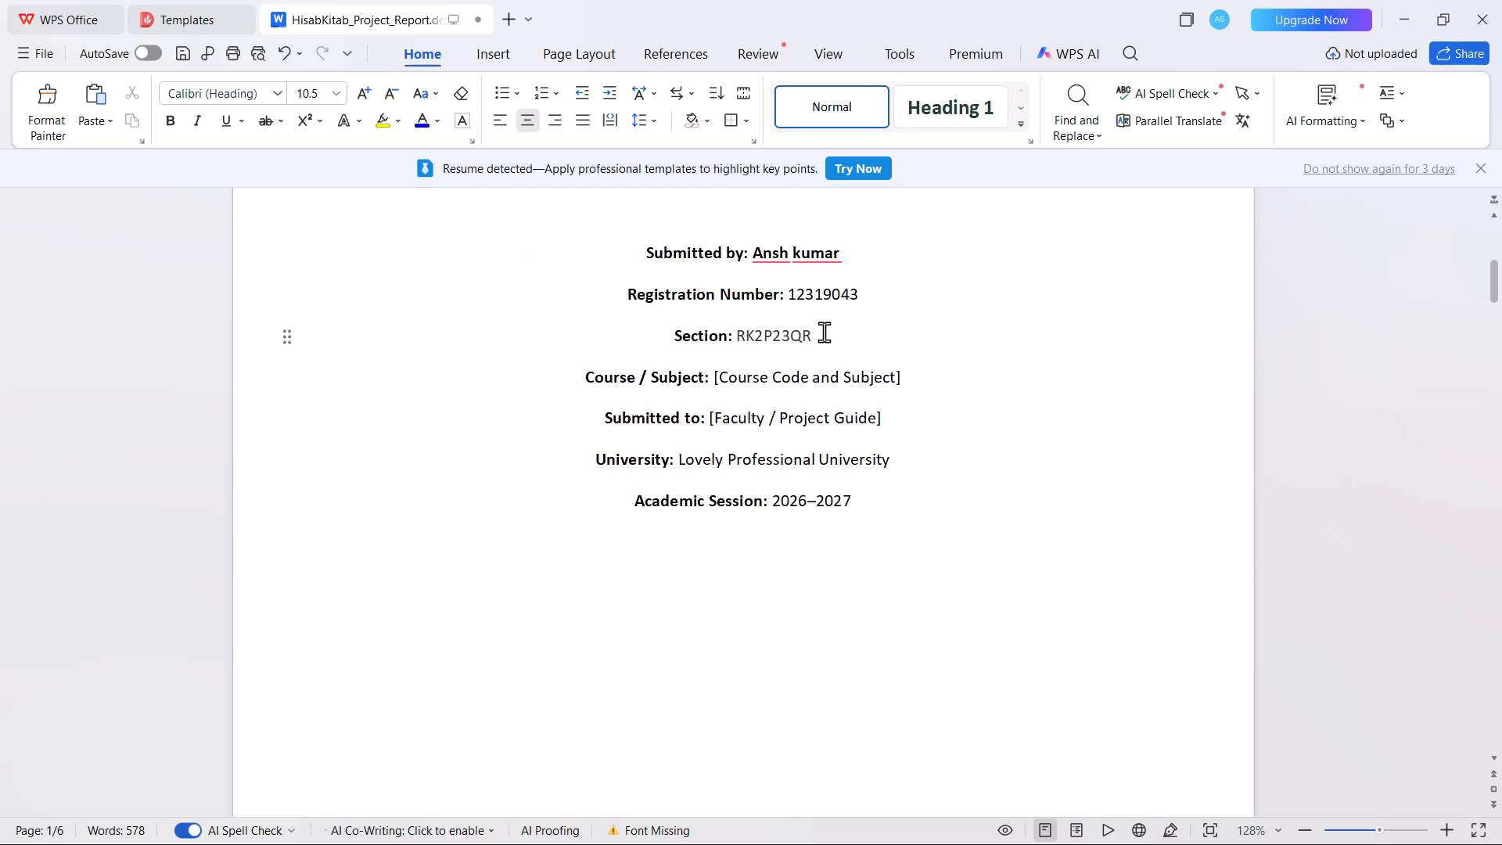
# Remove the bold formatting from the student's name on the Submitted by line.
pyautogui.moveTo(753, 256); pyautogui.dragTo(839, 249)
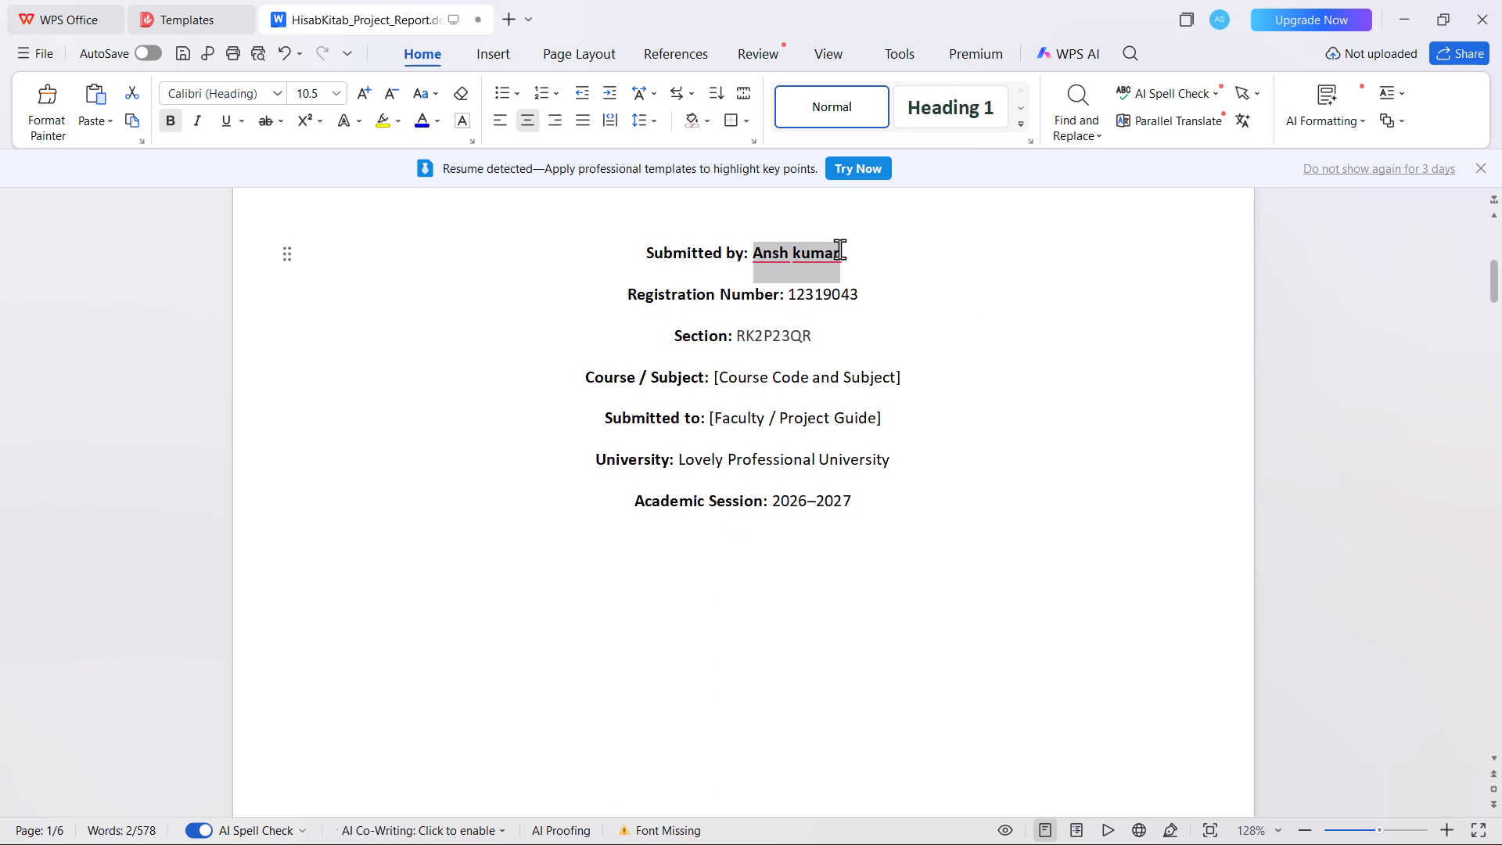
pyautogui.moveTo(839, 249); pyautogui.dragTo(840, 248)
pyautogui.click(690, 194)
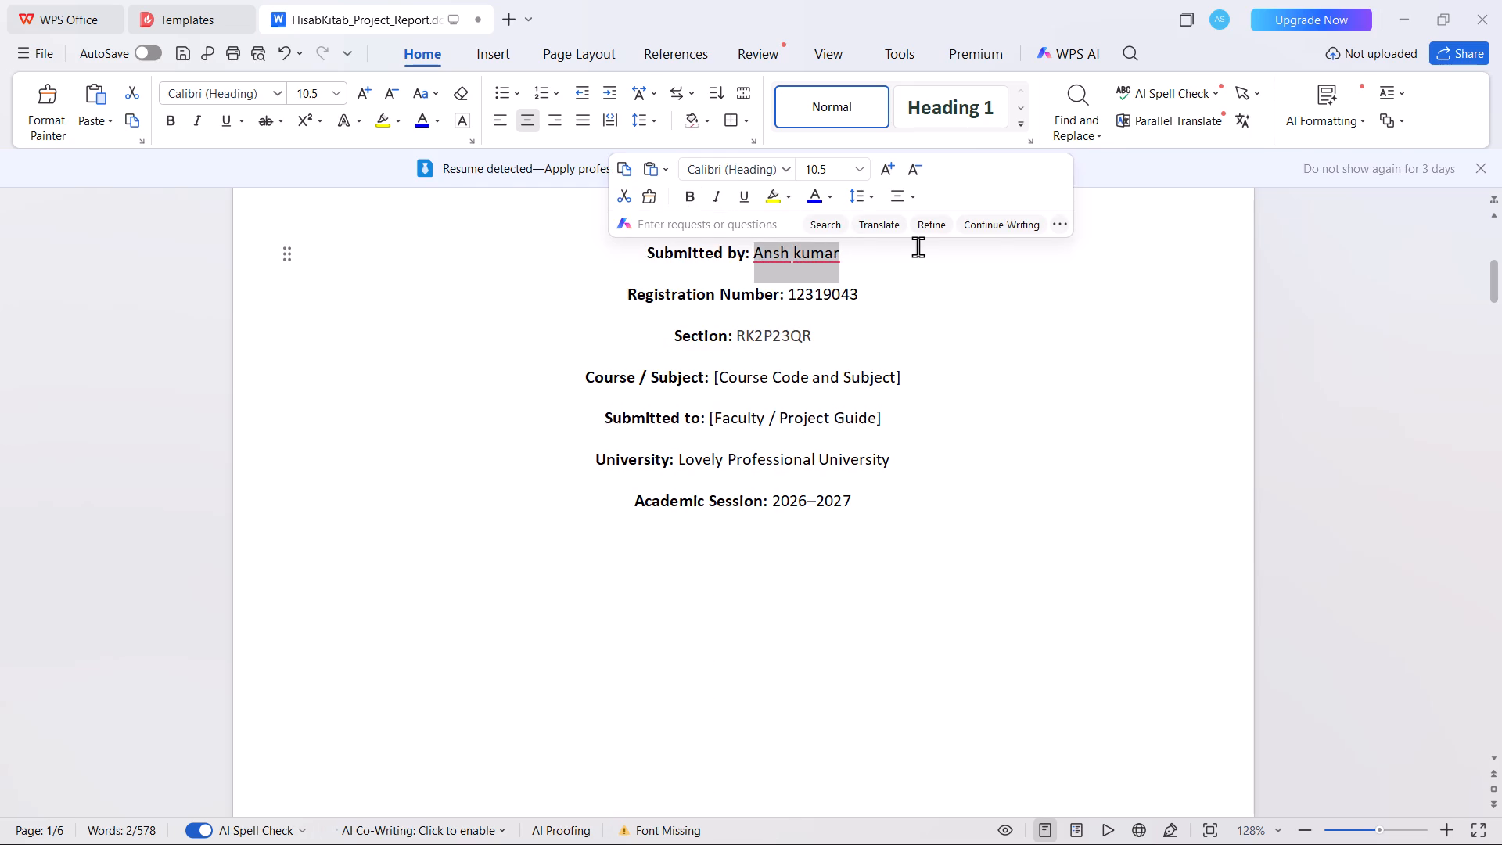
pyautogui.click(919, 248)
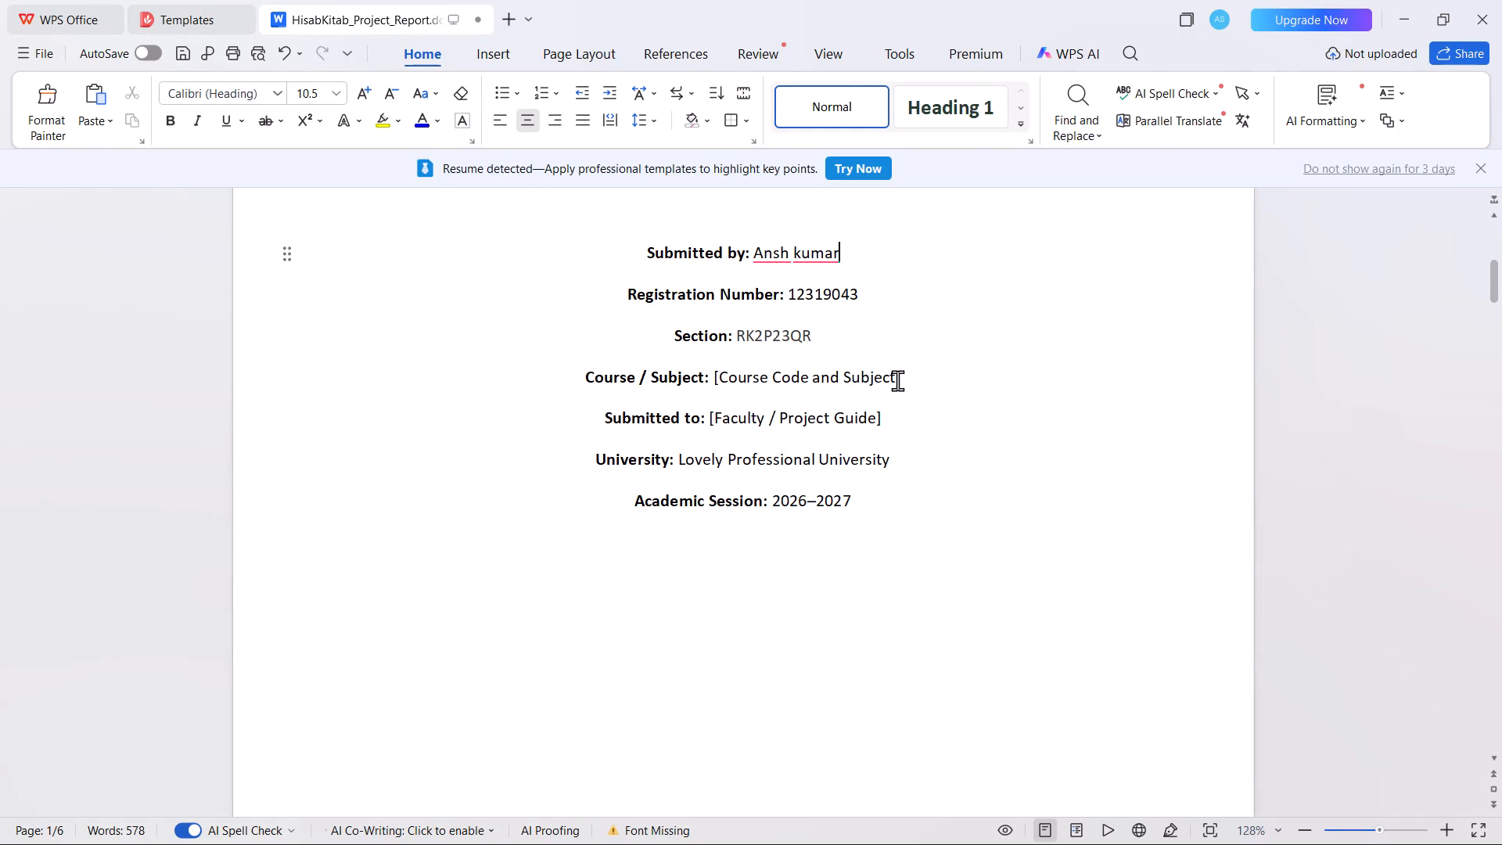
# Shorten the "Course / Subject:" label on the cover page to "Course :".
pyautogui.click(648, 380)
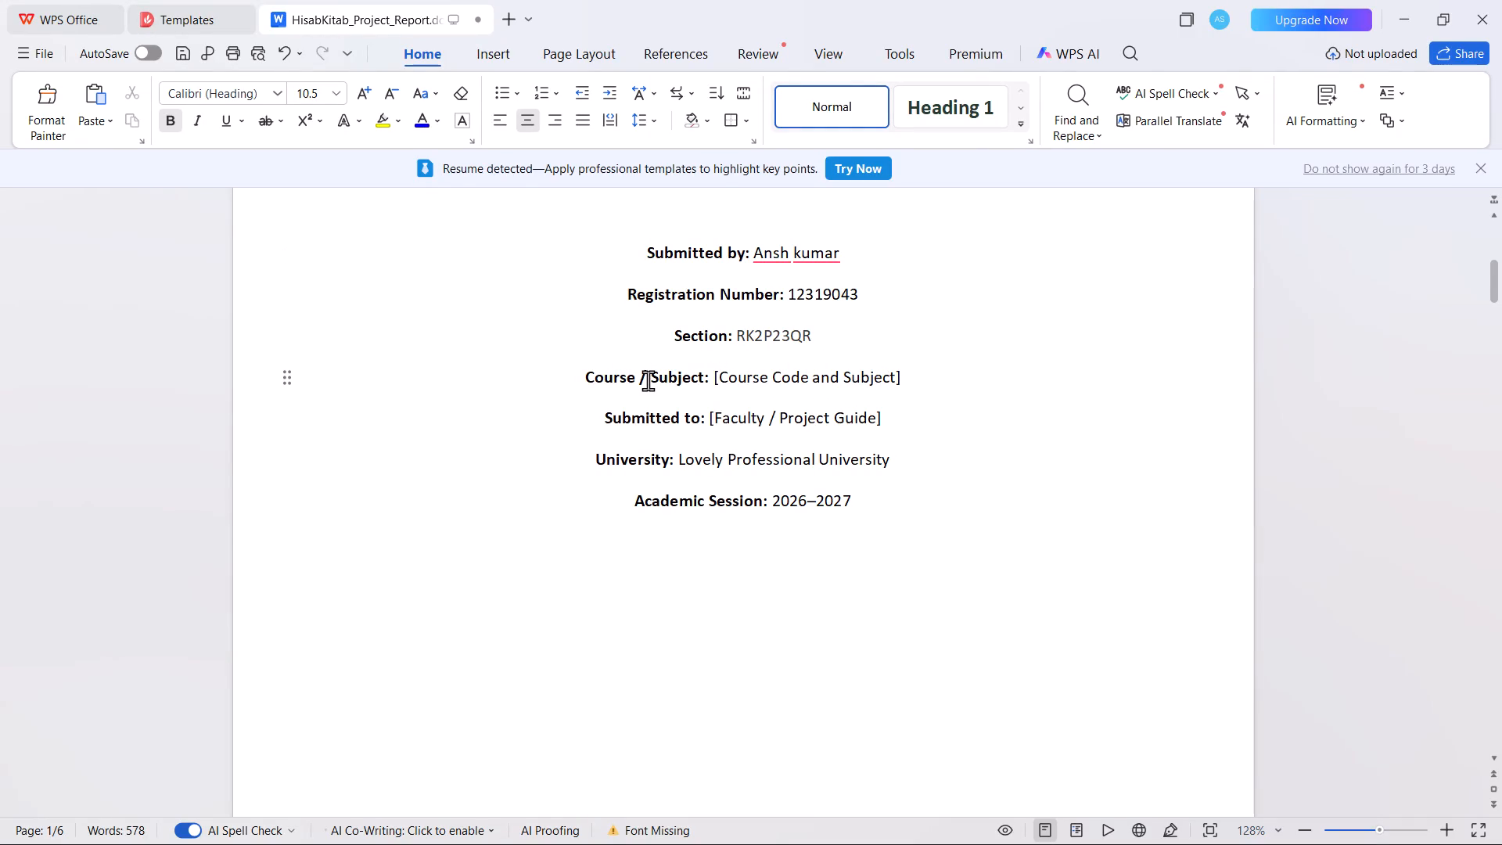
pyautogui.click(704, 380)
pyautogui.press('BackSpace')
pyautogui.press('BackSpace')
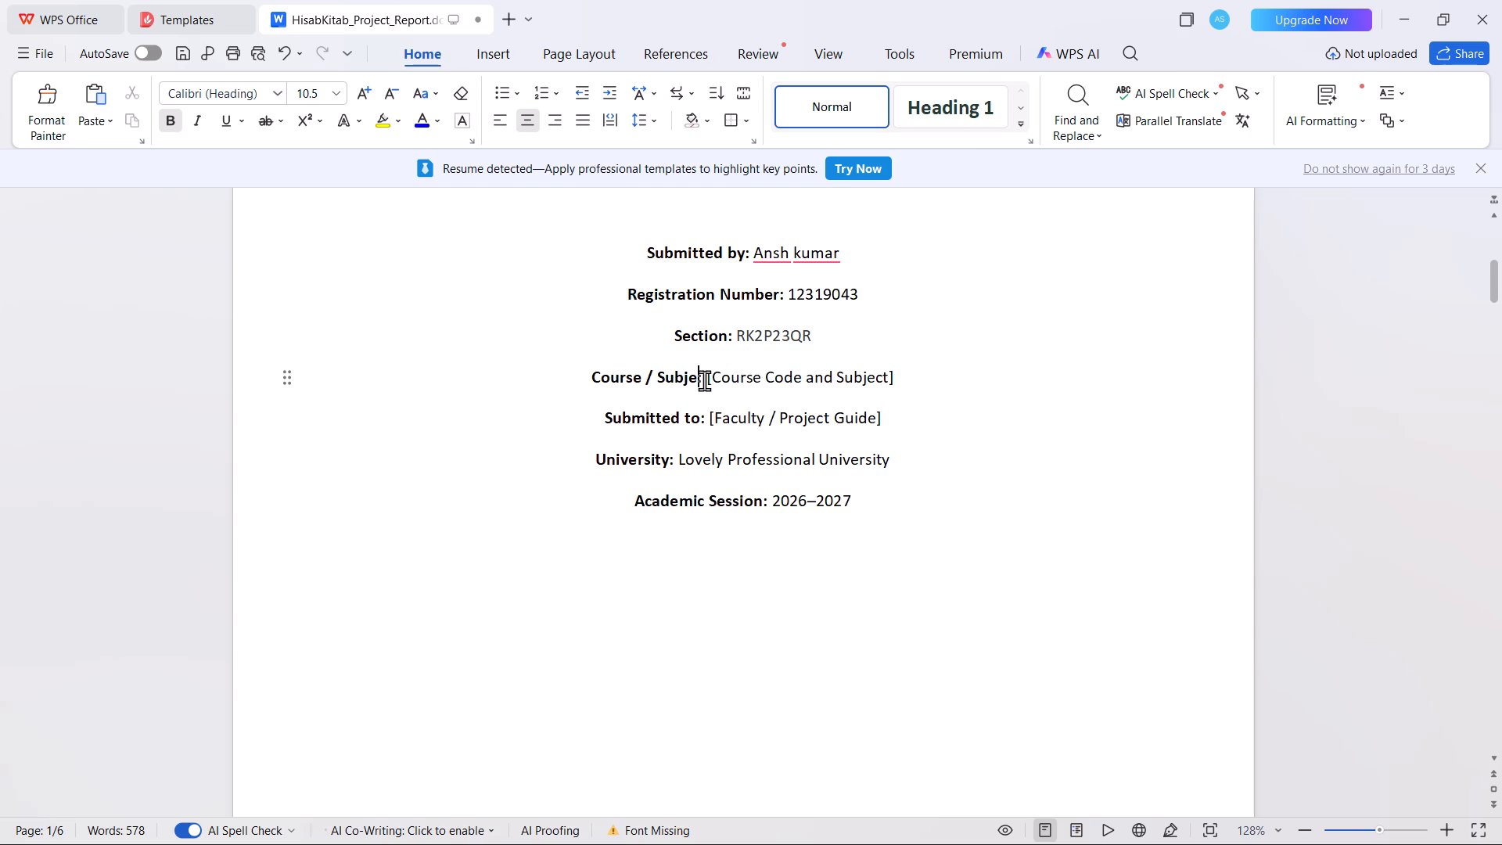
pyautogui.press('BackSpace')
pyautogui.press('BackSpace')
pyautogui.press('BackSpace')
pyautogui.press('BackSpace')
pyautogui.press('BackSpace')
pyautogui.press('BackSpace')
pyautogui.press('BackSpace')
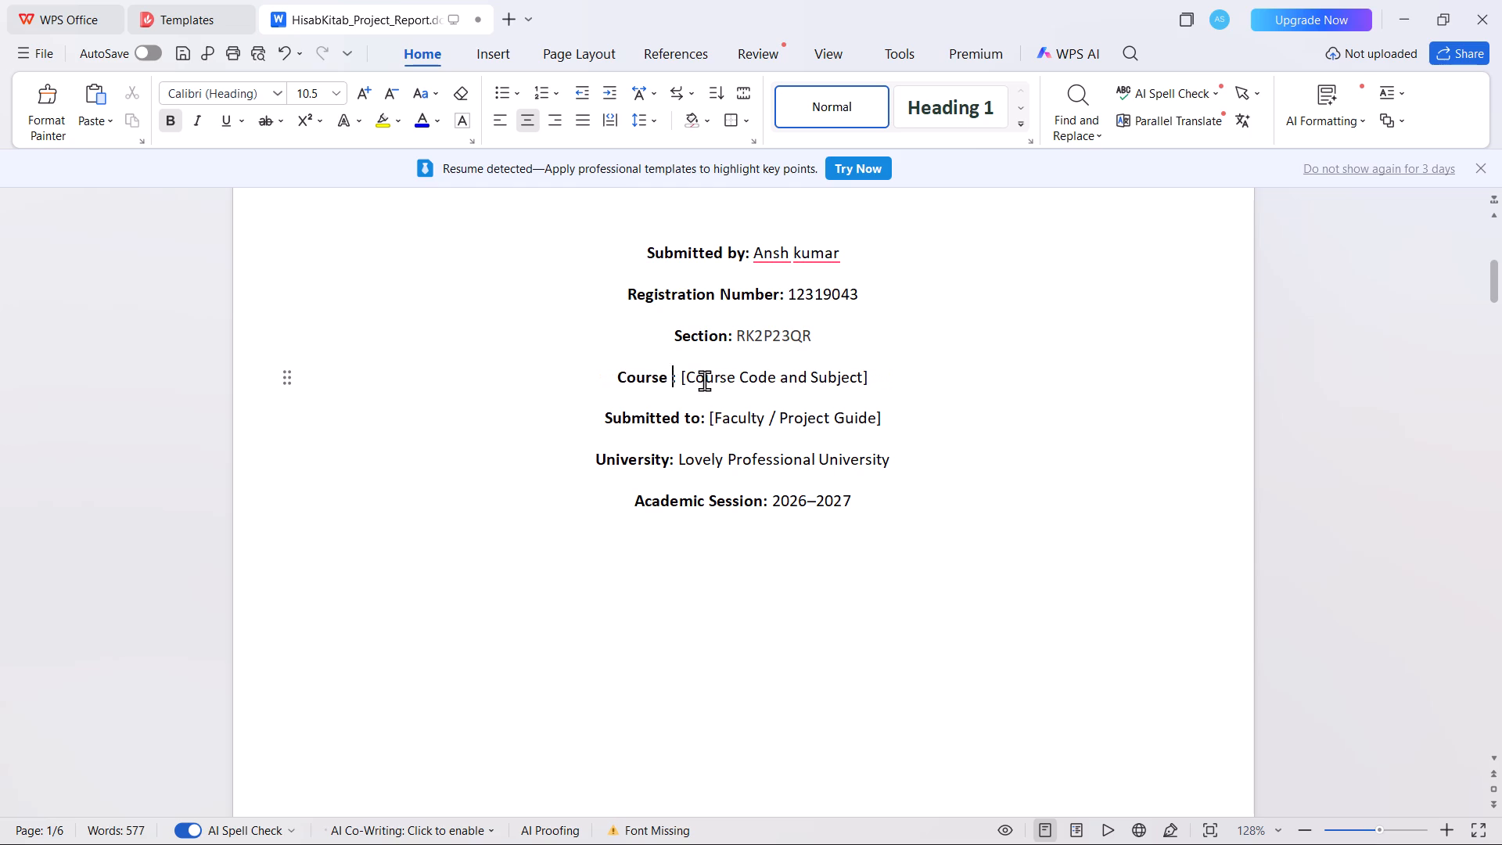
# Replace the "[Course Code and Subject]" placeholder with CSE-494 in regular, non-bold text.
pyautogui.moveTo(872, 376); pyautogui.dragTo(686, 369)
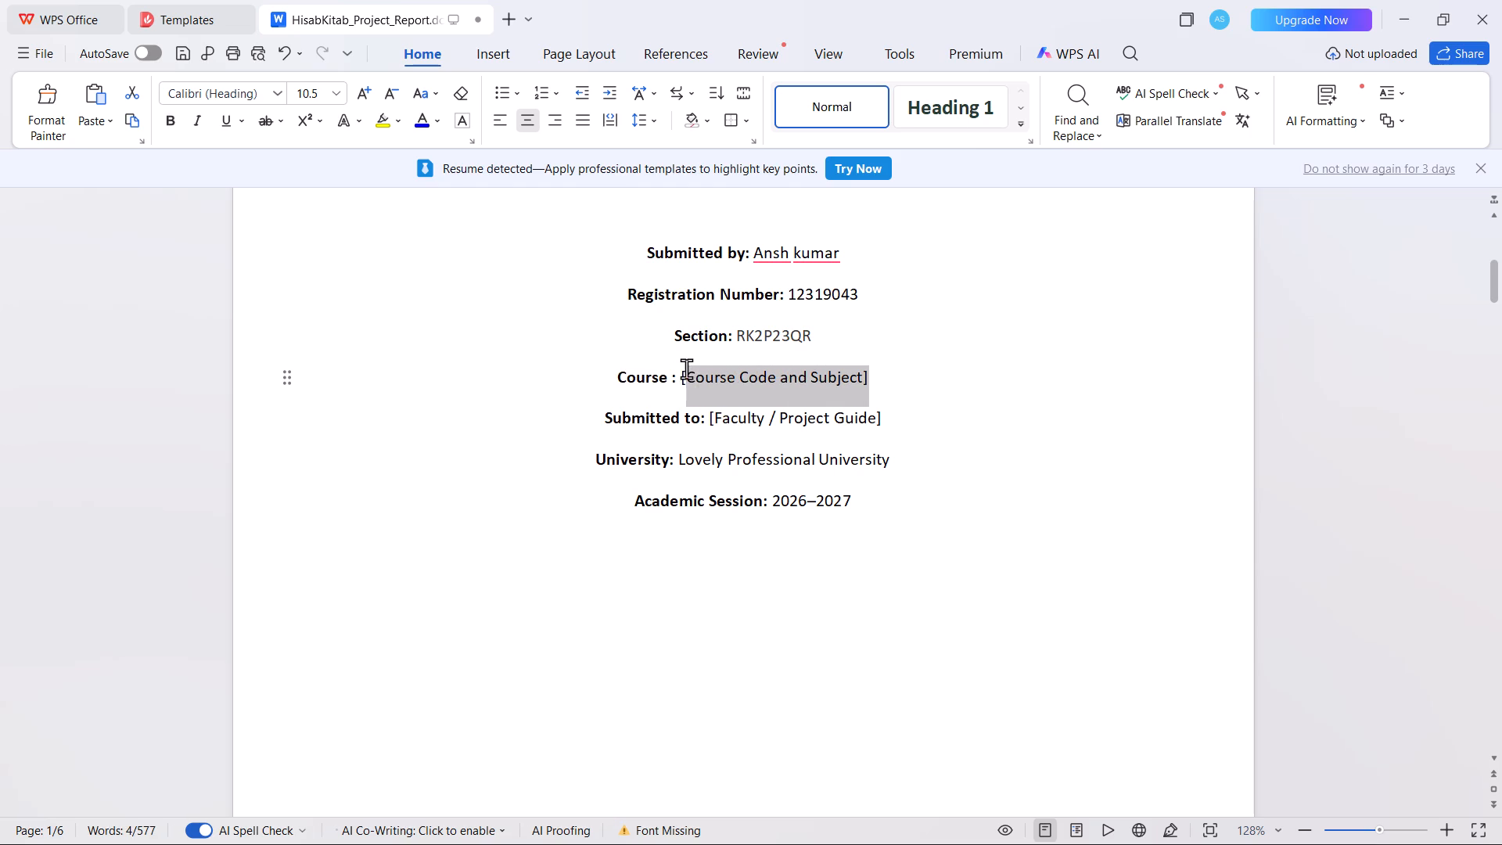
pyautogui.moveTo(686, 369); pyautogui.dragTo(683, 368)
pyautogui.press('BackSpace')
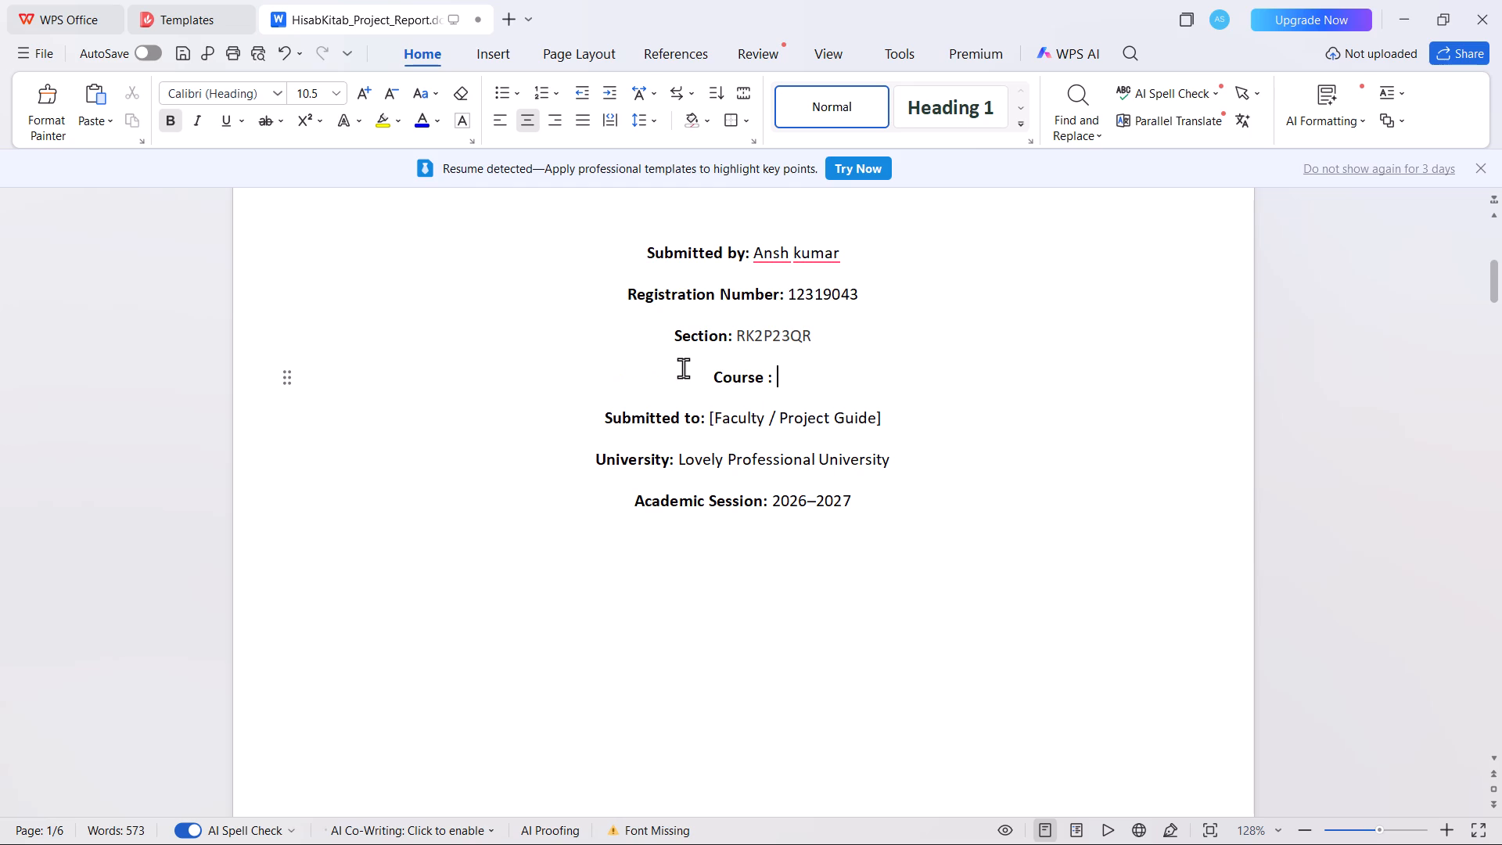
pyautogui.write('CSE')
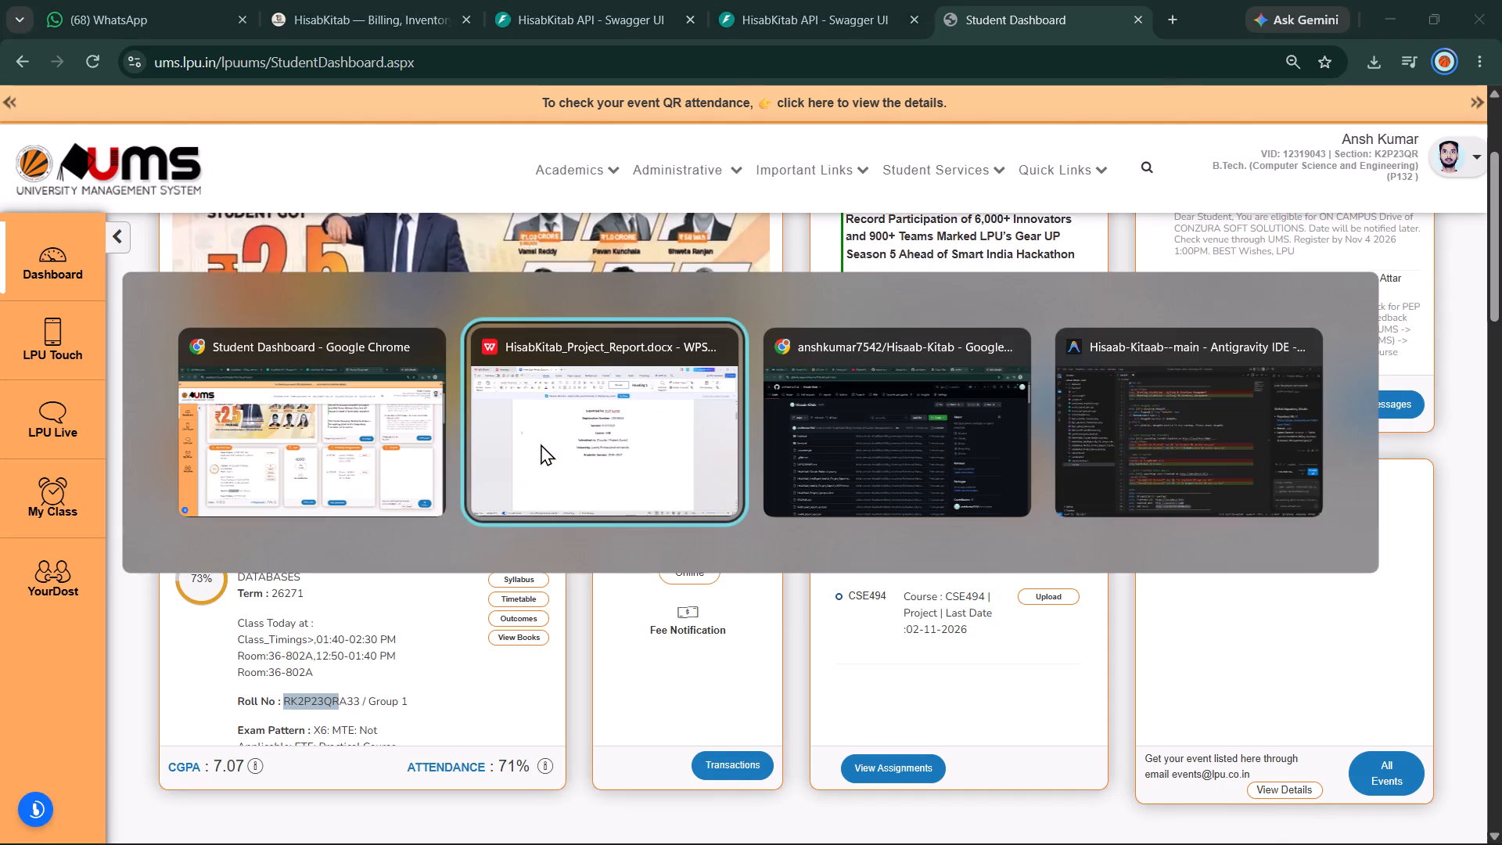
pyautogui.write('-494')
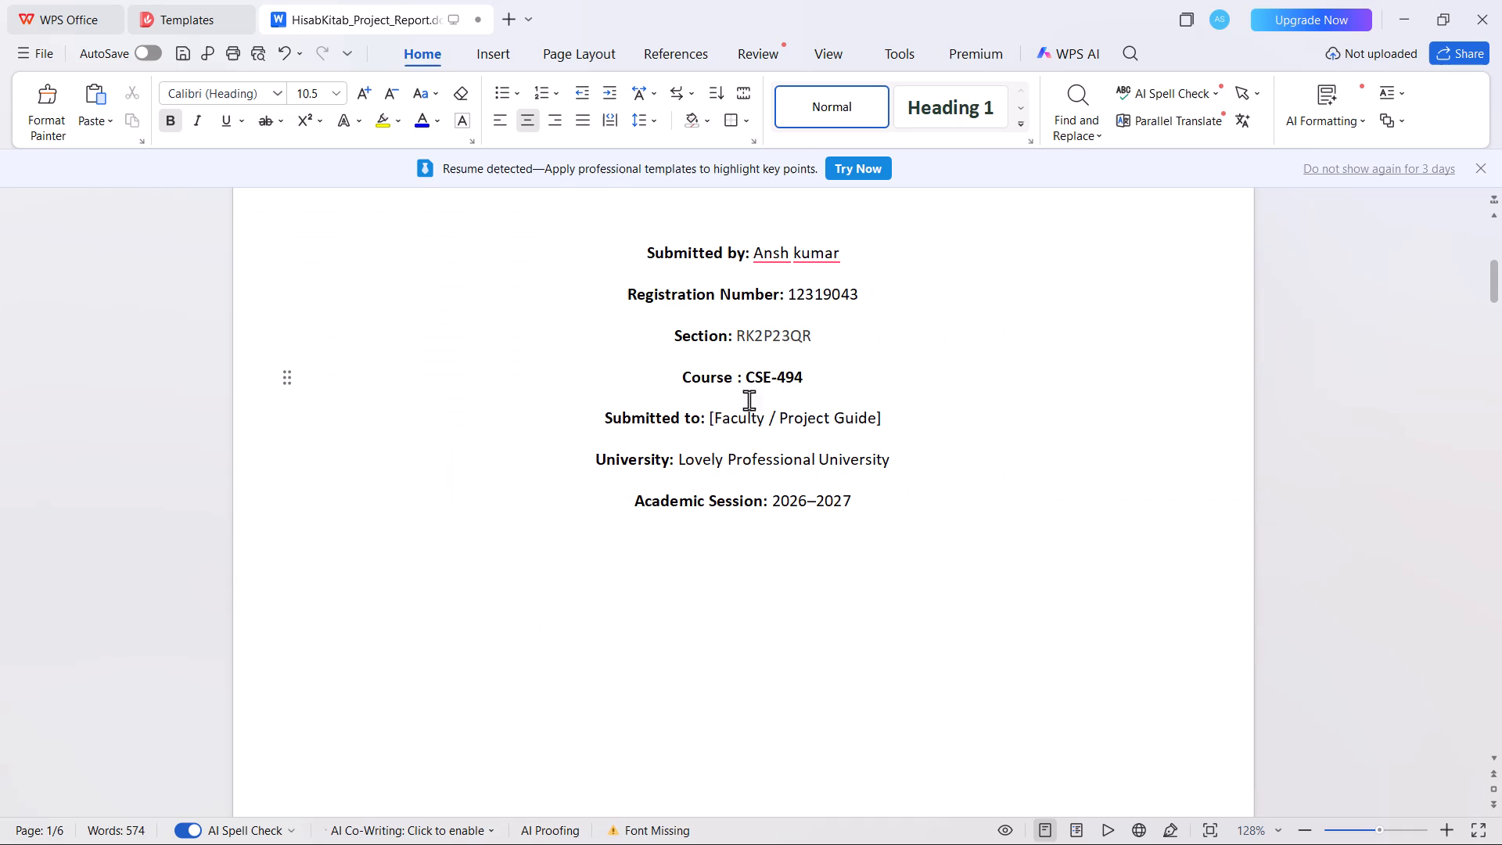
pyautogui.moveTo(810, 375); pyautogui.dragTo(749, 378)
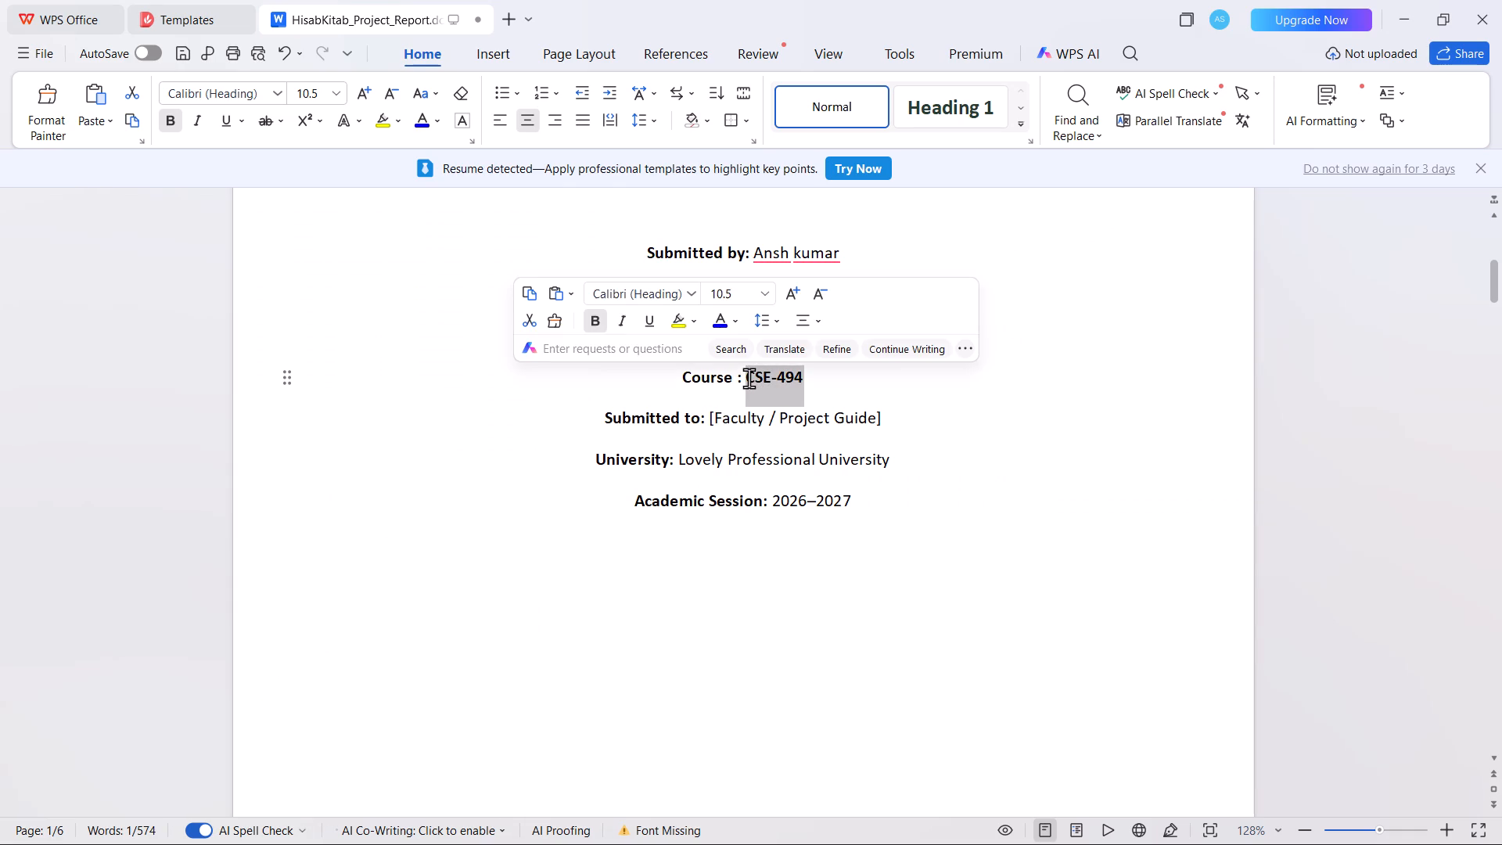
pyautogui.click(595, 324)
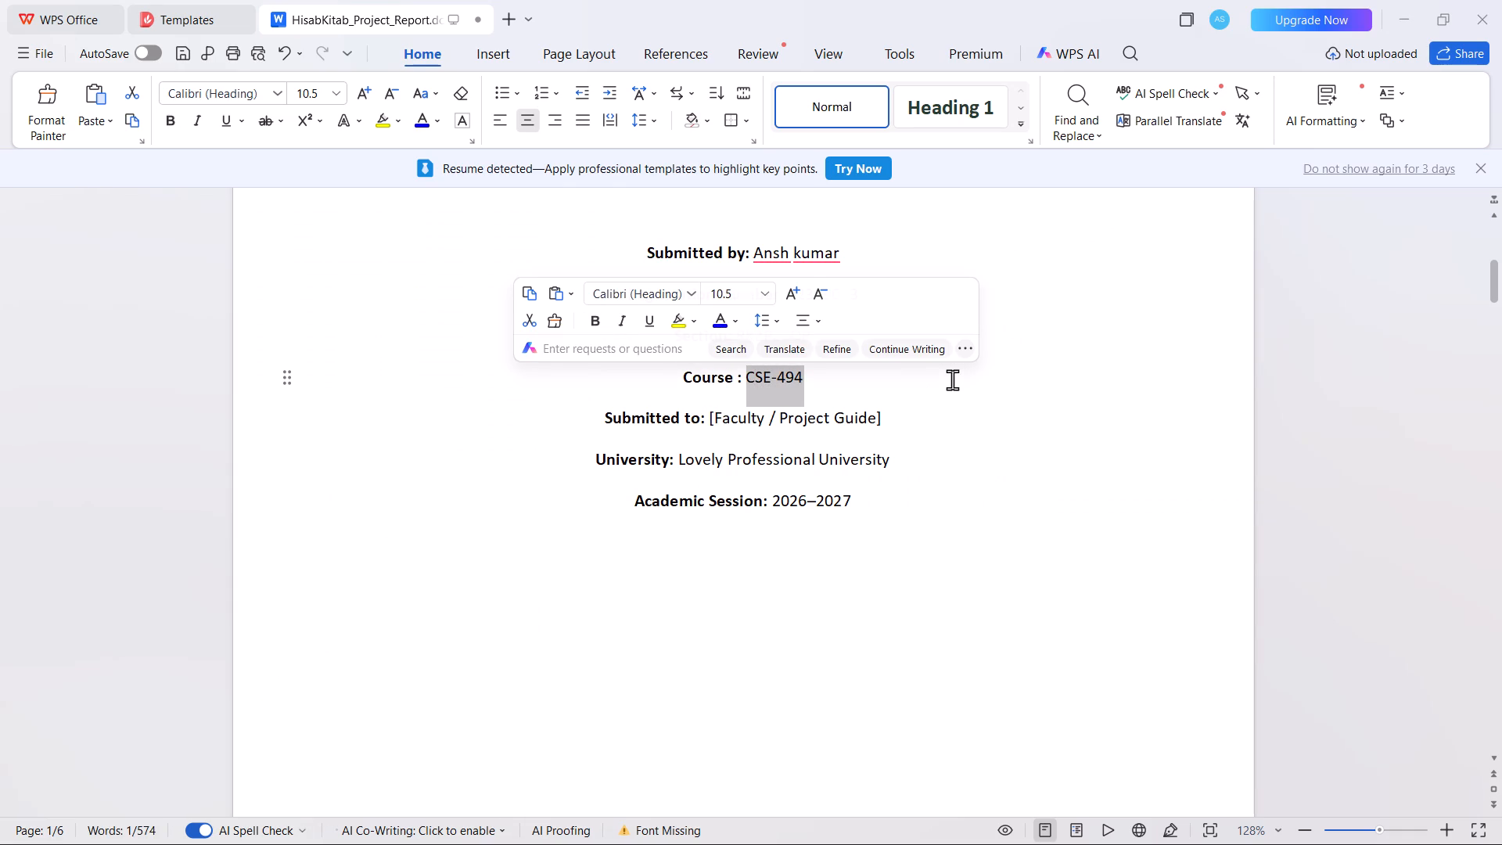
pyautogui.click(942, 386)
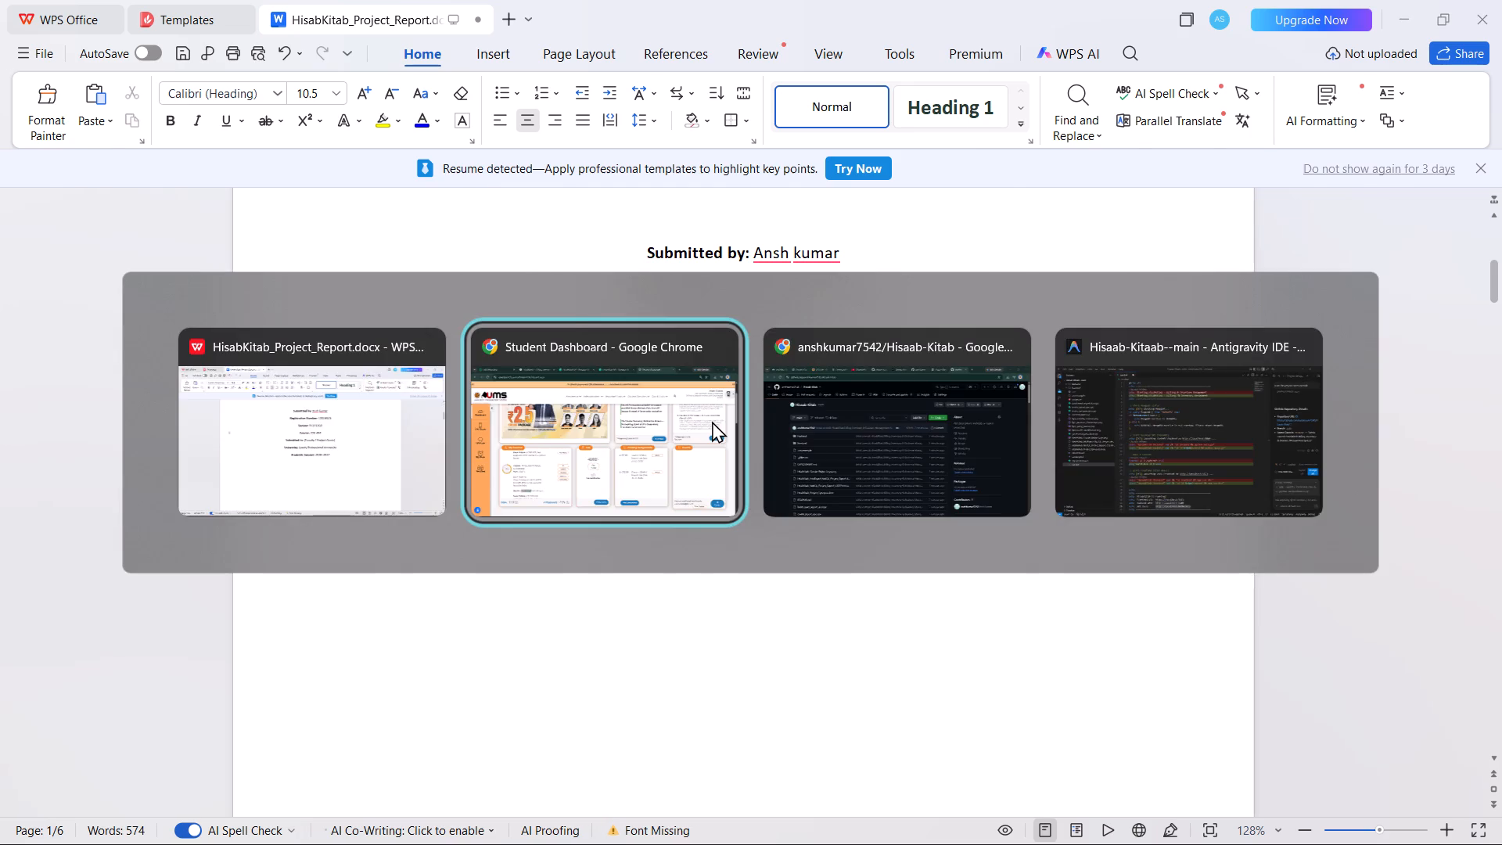
# Check the My Courses list on the university dashboard in Chrome and delete the "Submitted to: [Faculty / Project Guide]" line from the WPS Office cover page.
pyautogui.scroll(-2, 442, 591)
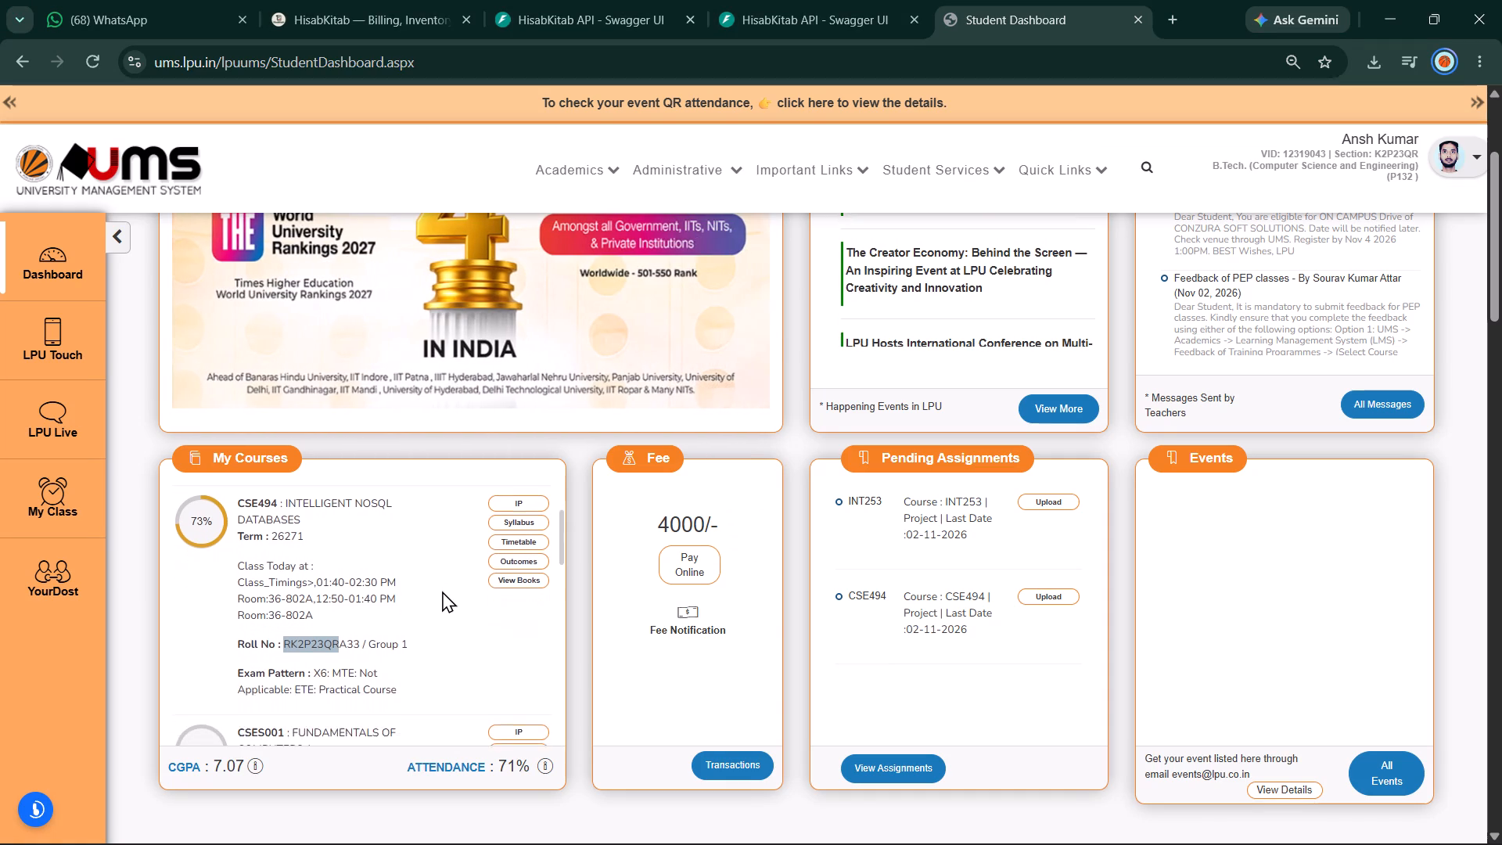
pyautogui.scroll(-4, 442, 591)
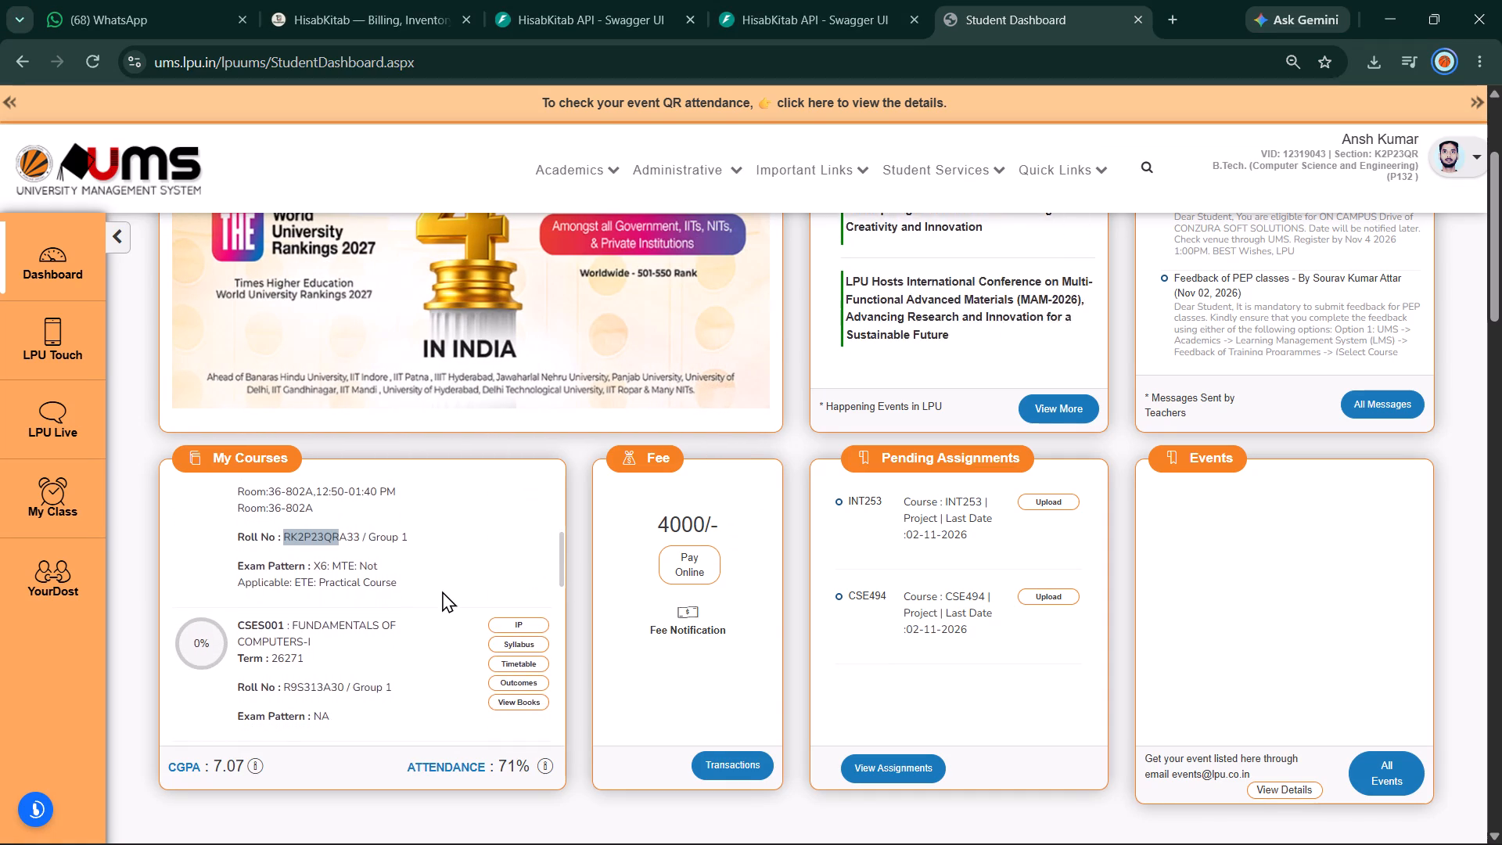
pyautogui.scroll(-3, 442, 591)
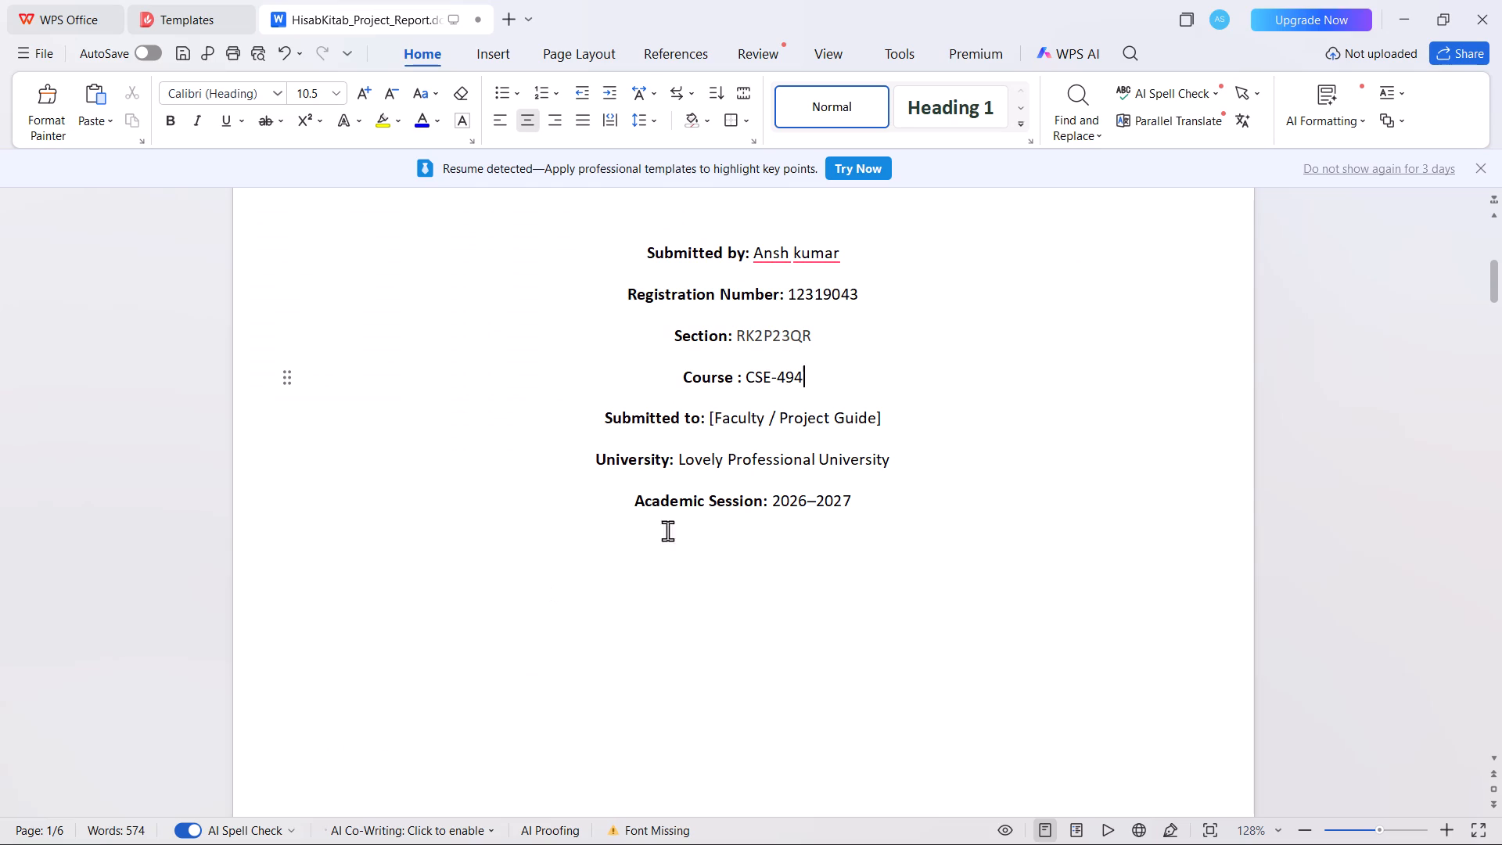
pyautogui.moveTo(888, 417); pyautogui.dragTo(598, 408)
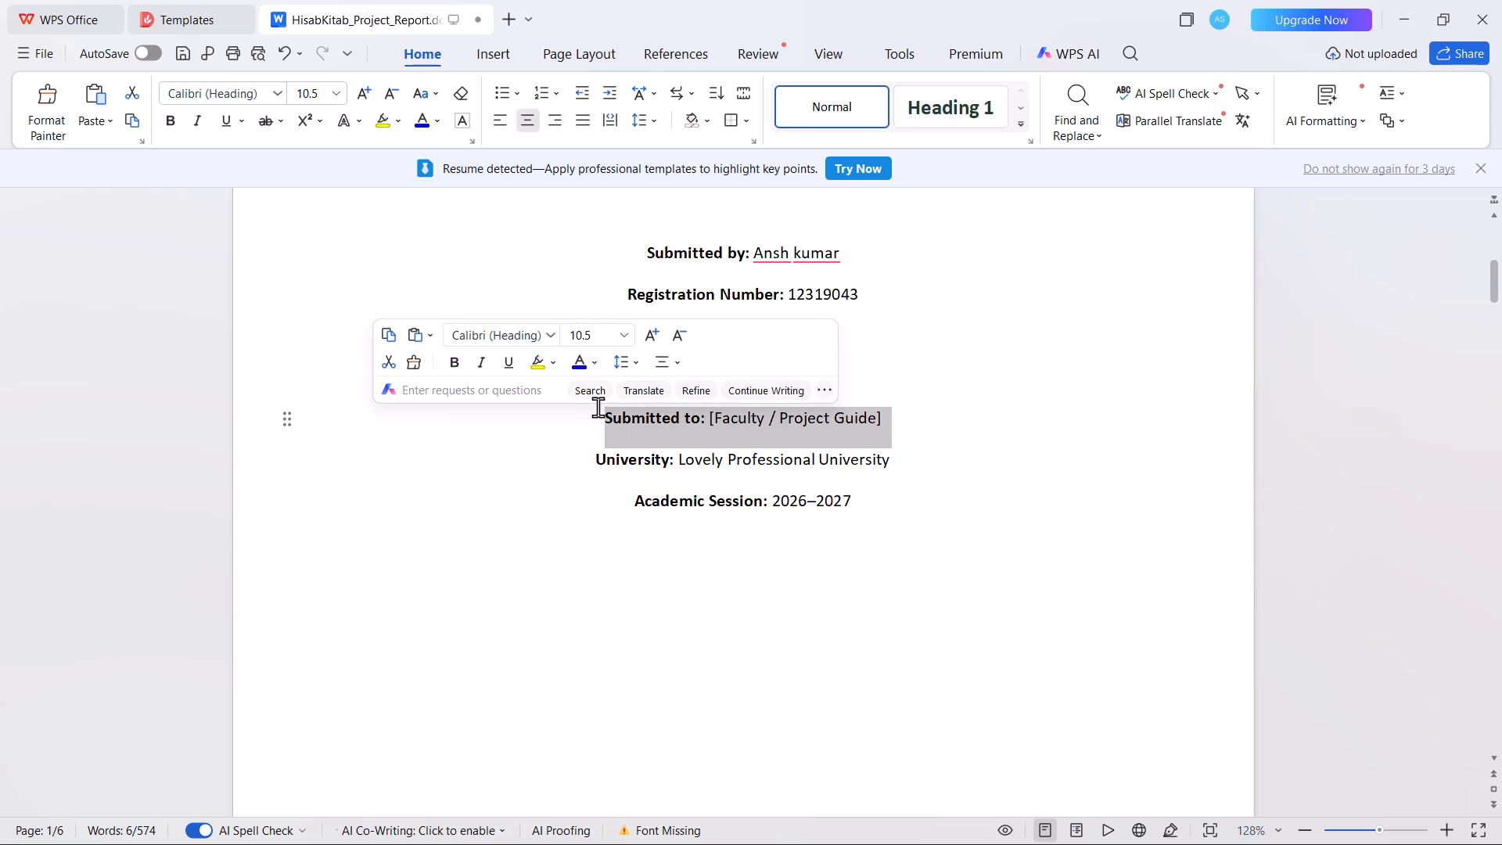
pyautogui.press('BackSpace')
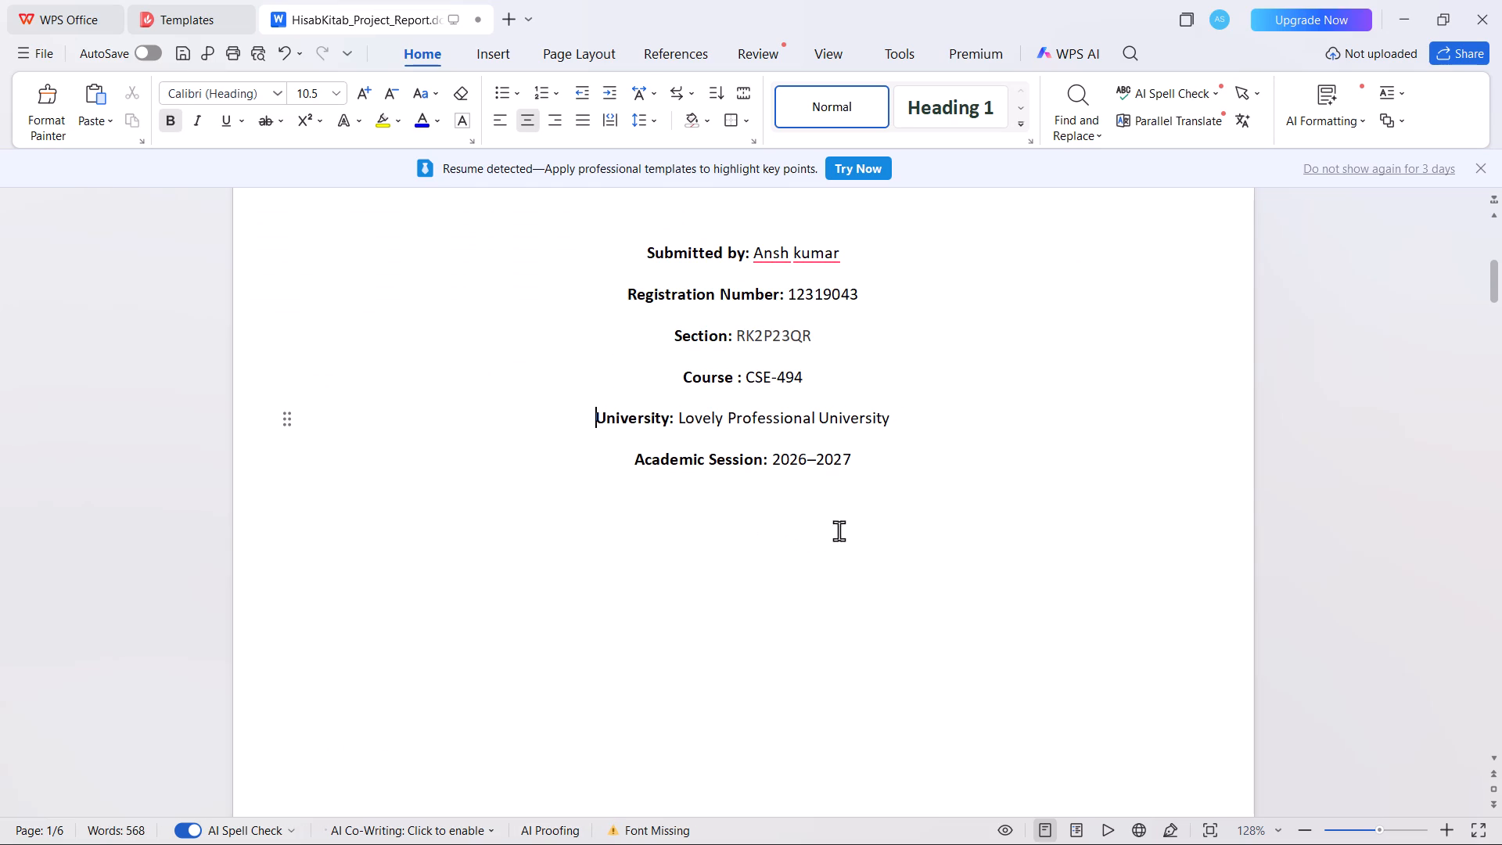
# Add a new line reading "Roll no:" directly below the Section line on the cover page.
pyautogui.scroll(1, 888, 480)
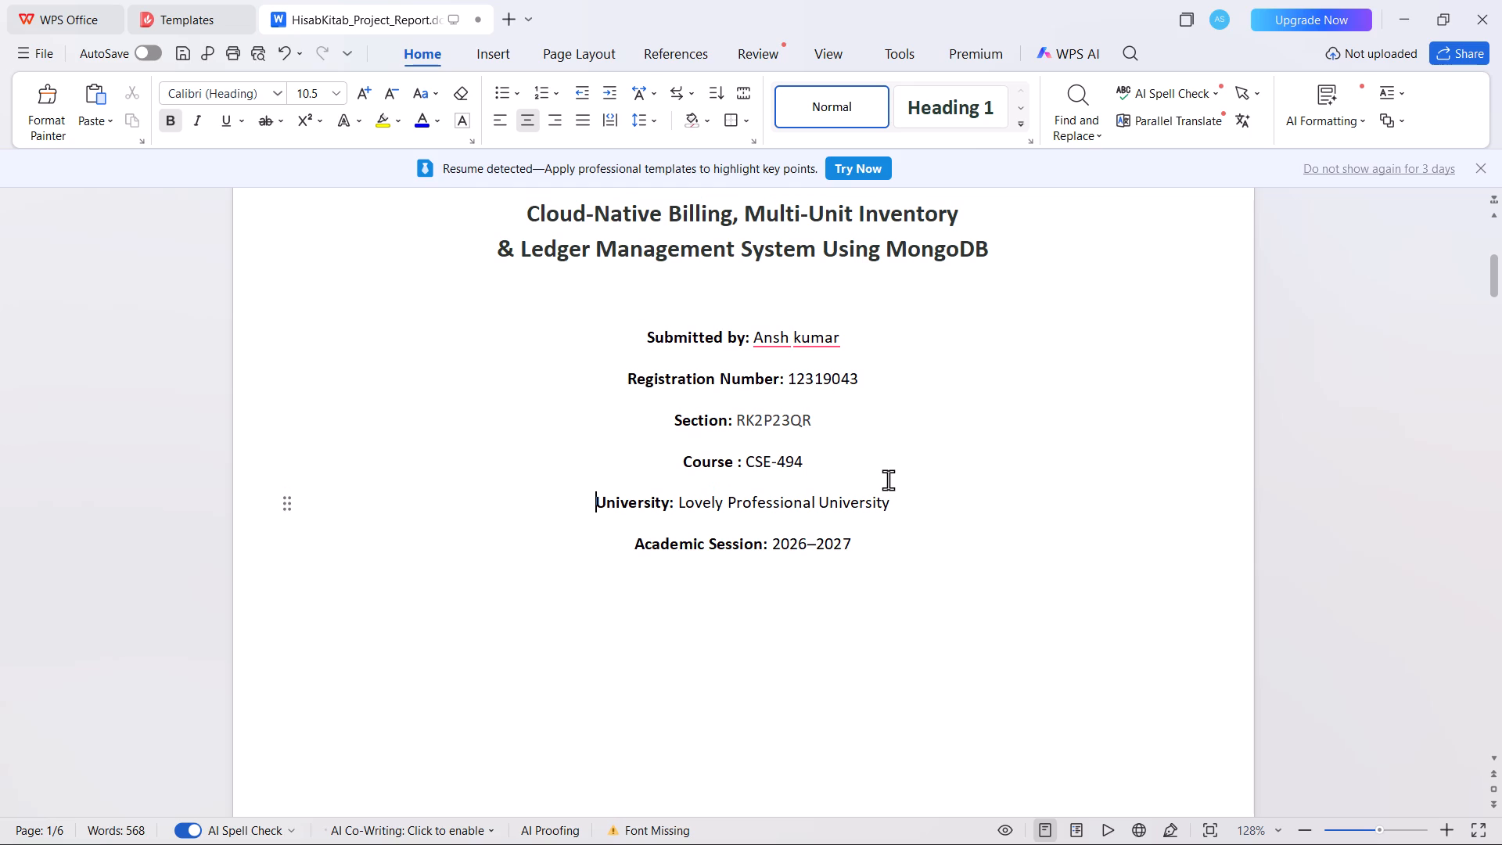
pyautogui.click(820, 416)
pyautogui.press('Return')
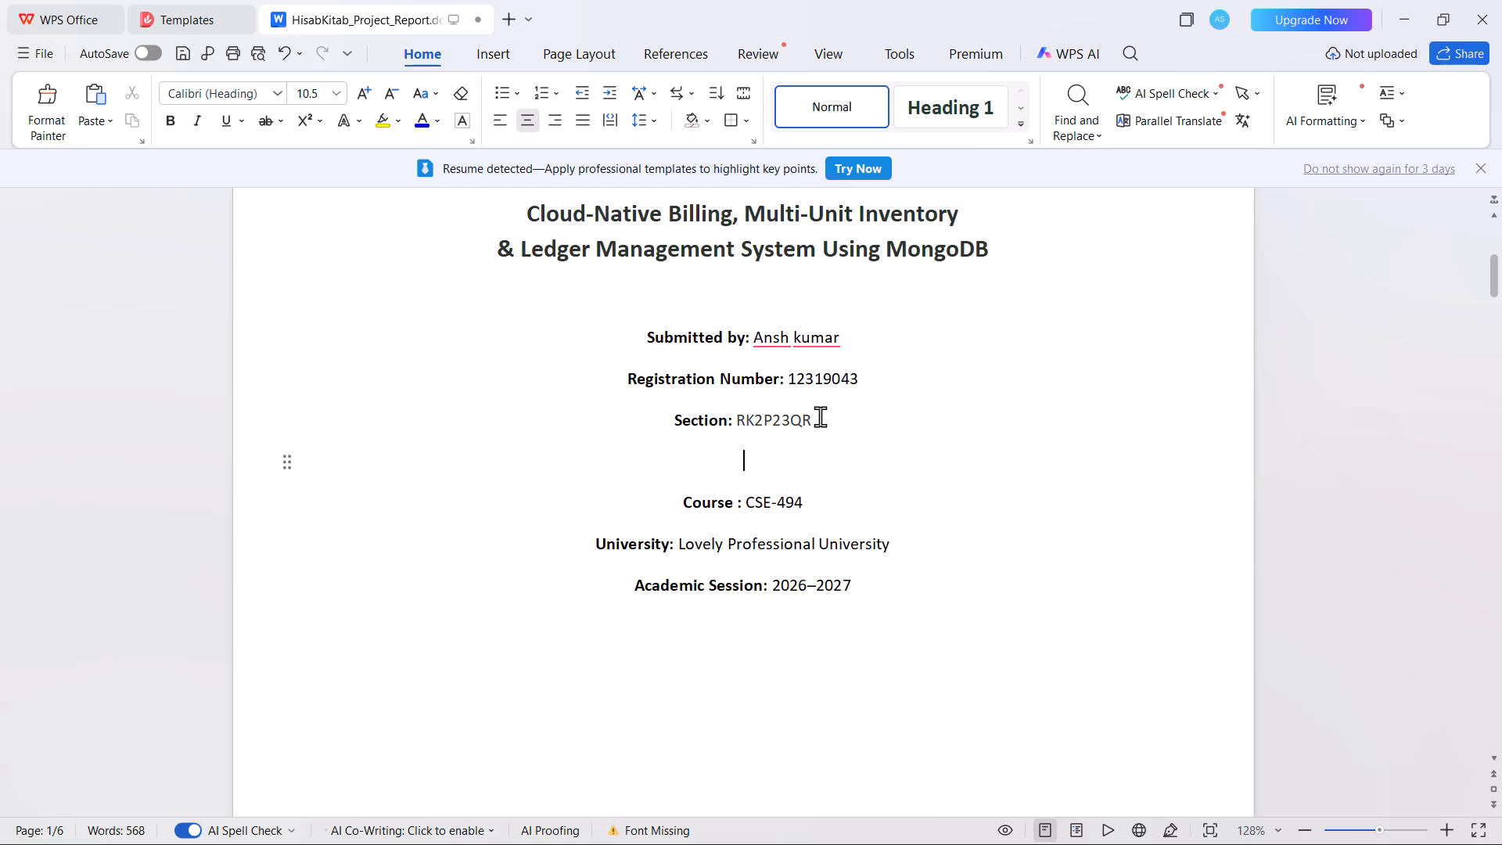
pyautogui.hotkey('shift', 'r')
pyautogui.write('oll')
pyautogui.press('space')
pyautogui.write('n0')
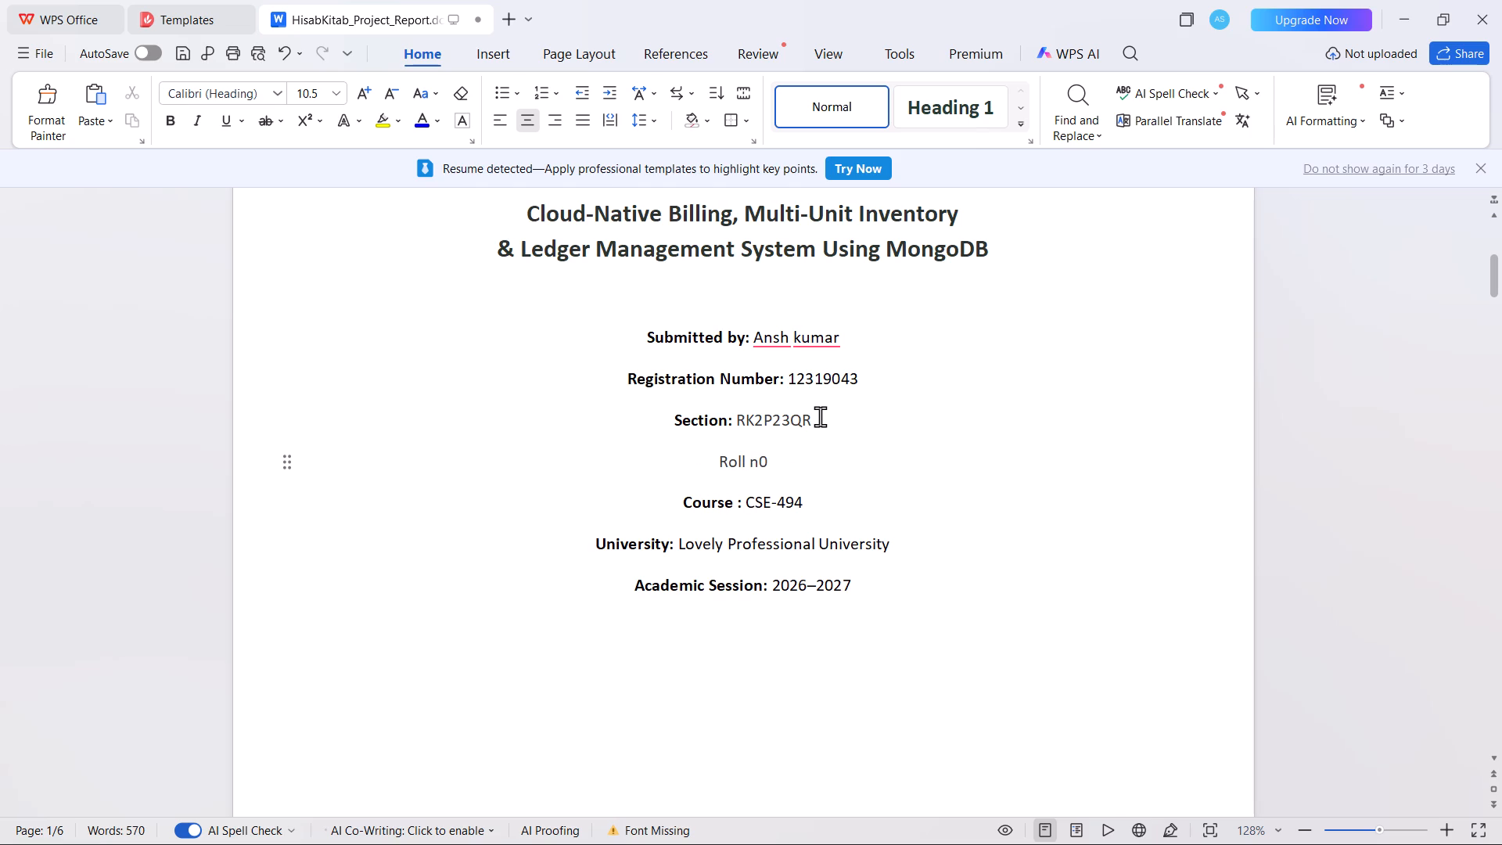
pyautogui.write(':-')
pyautogui.press('BackSpace')
pyautogui.press('BackSpace')
pyautogui.press('BackSpace')
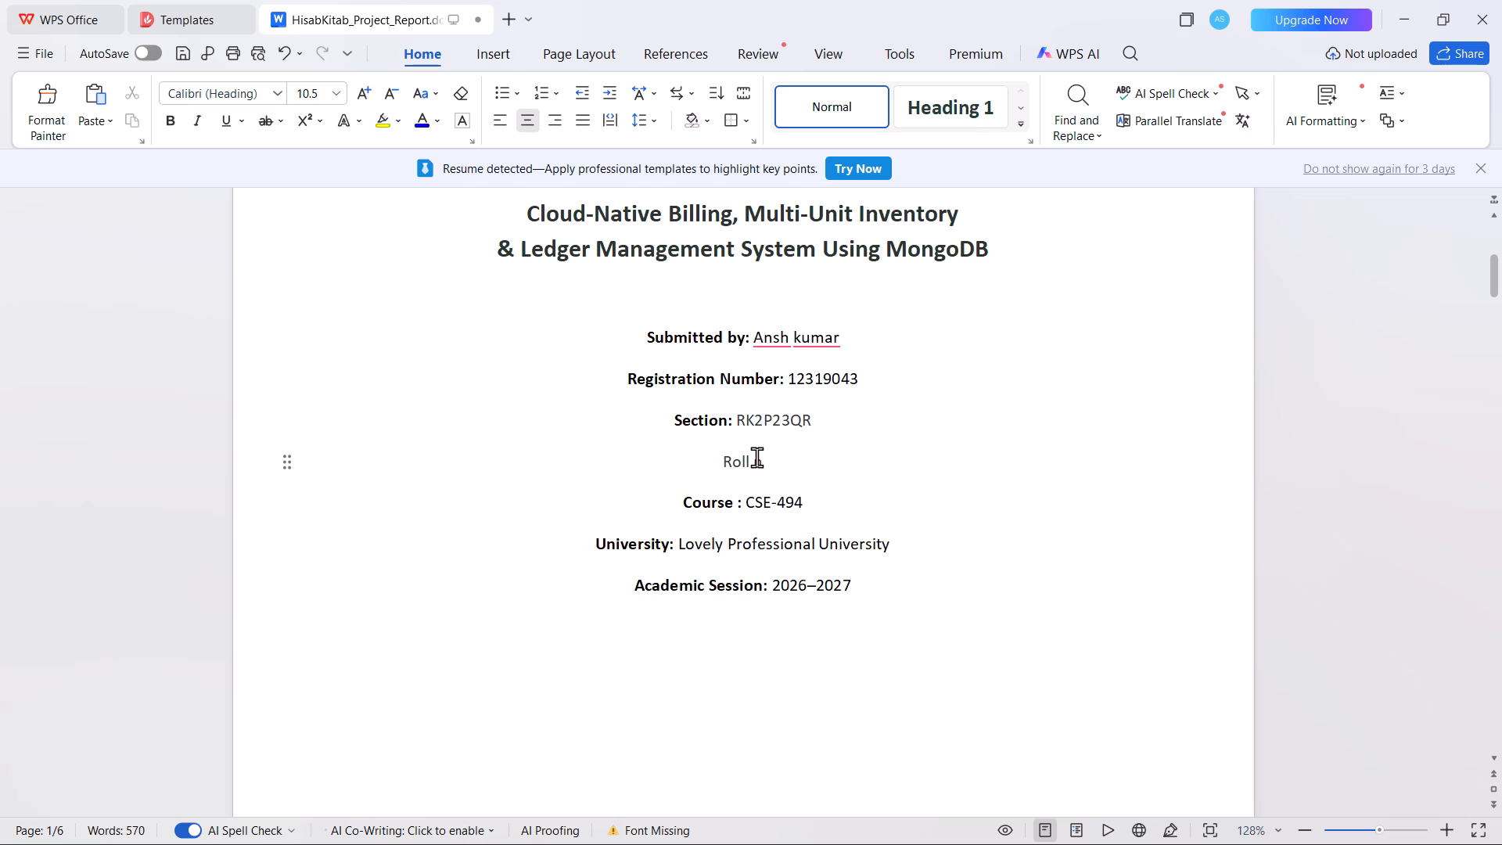
pyautogui.press('o')
pyautogui.hotkey('shift', ':')
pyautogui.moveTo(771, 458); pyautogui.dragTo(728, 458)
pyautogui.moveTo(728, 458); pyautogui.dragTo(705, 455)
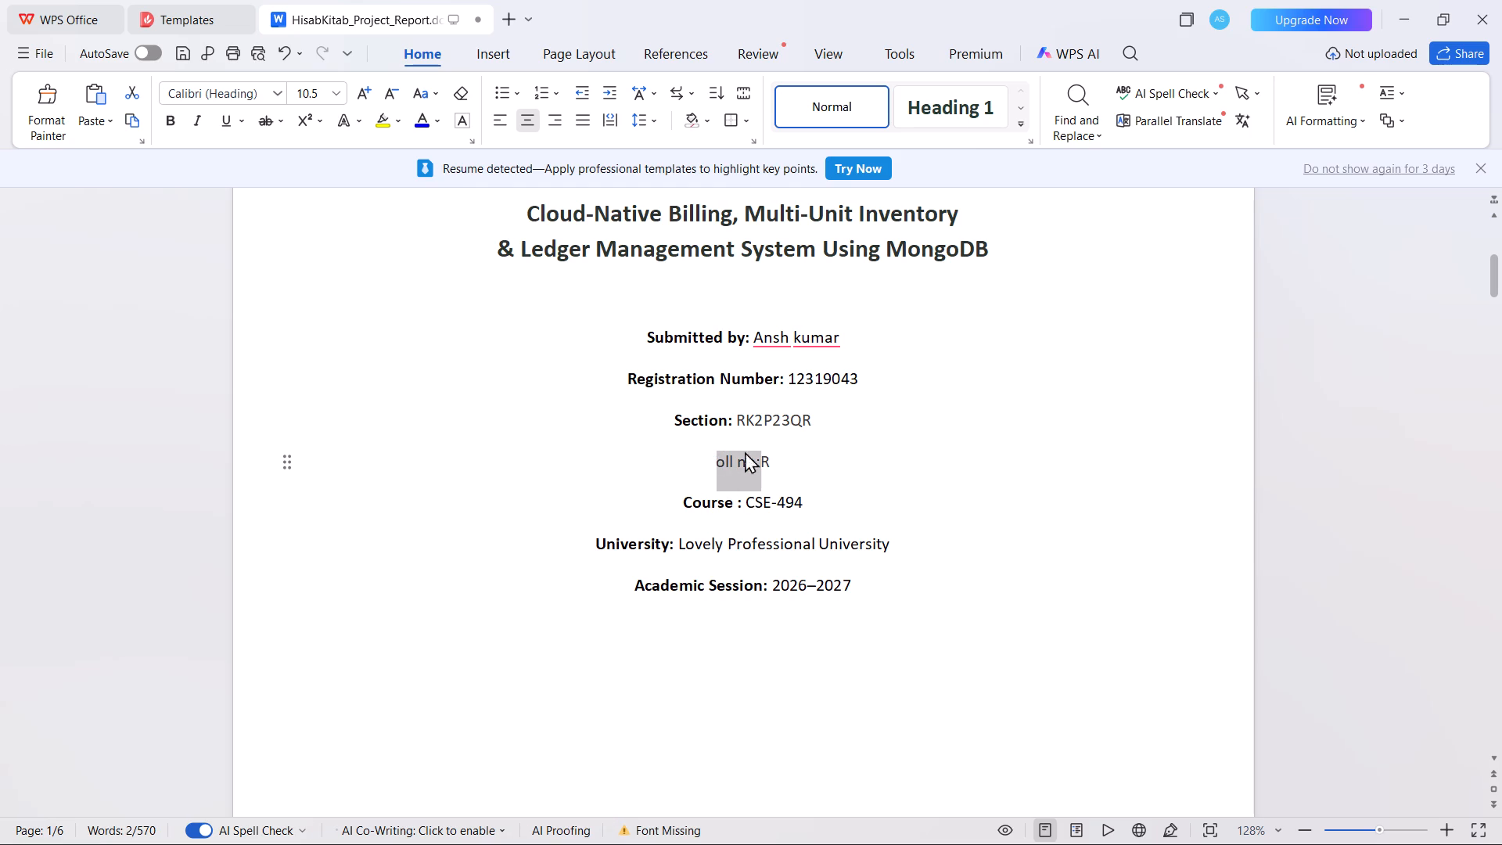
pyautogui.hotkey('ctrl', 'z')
# Make the "Roll no:" label on the cover page bold.
pyautogui.moveTo(794, 454); pyautogui.dragTo(711, 464)
pyautogui.moveTo(711, 464); pyautogui.dragTo(709, 466)
pyautogui.moveTo(709, 466); pyautogui.dragTo(710, 463)
pyautogui.click(566, 401)
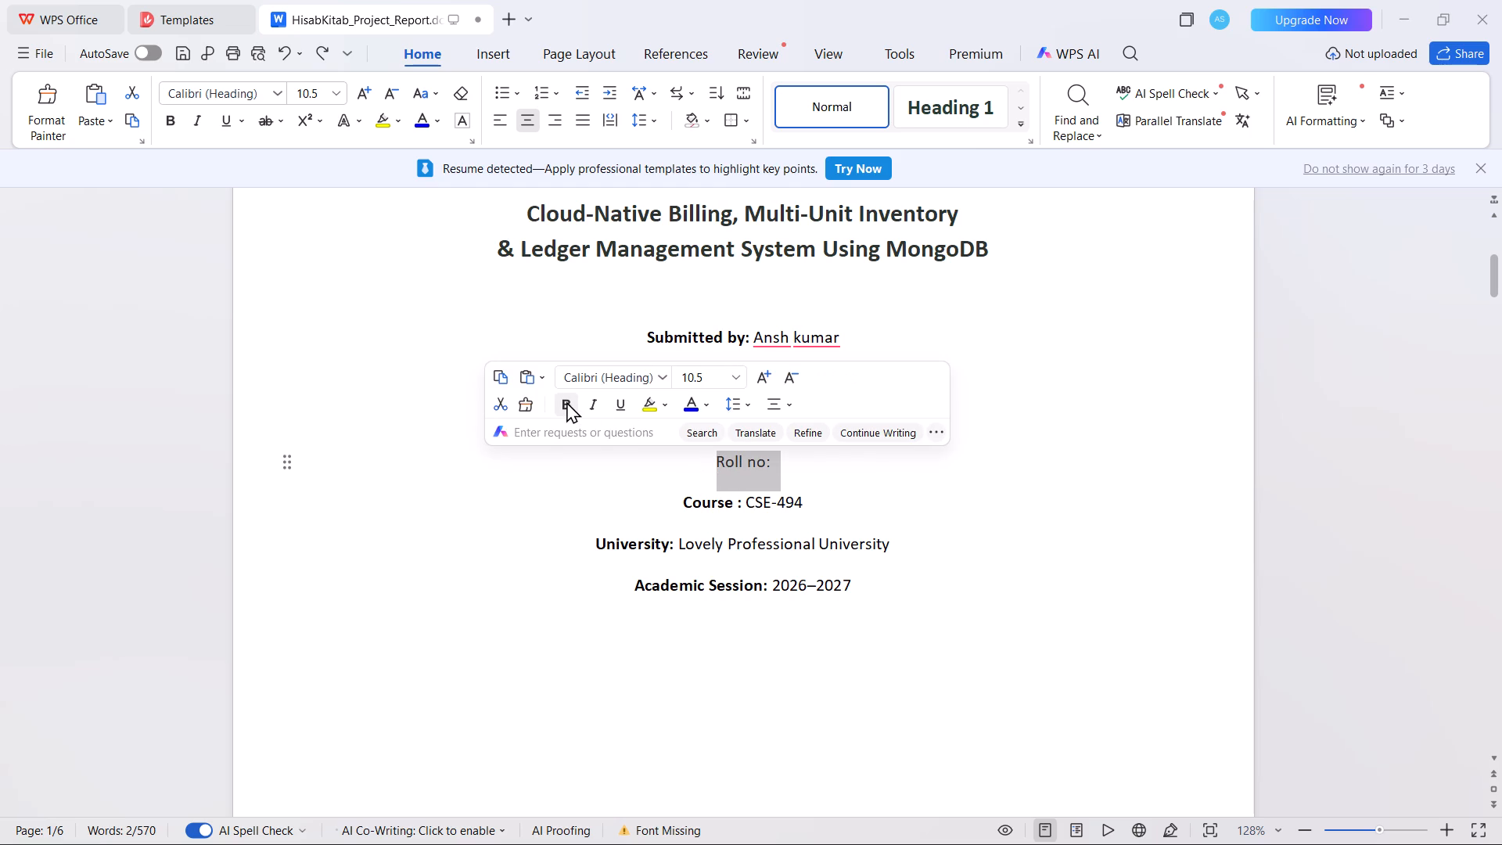
pyautogui.click(794, 470)
pyautogui.click(794, 470)
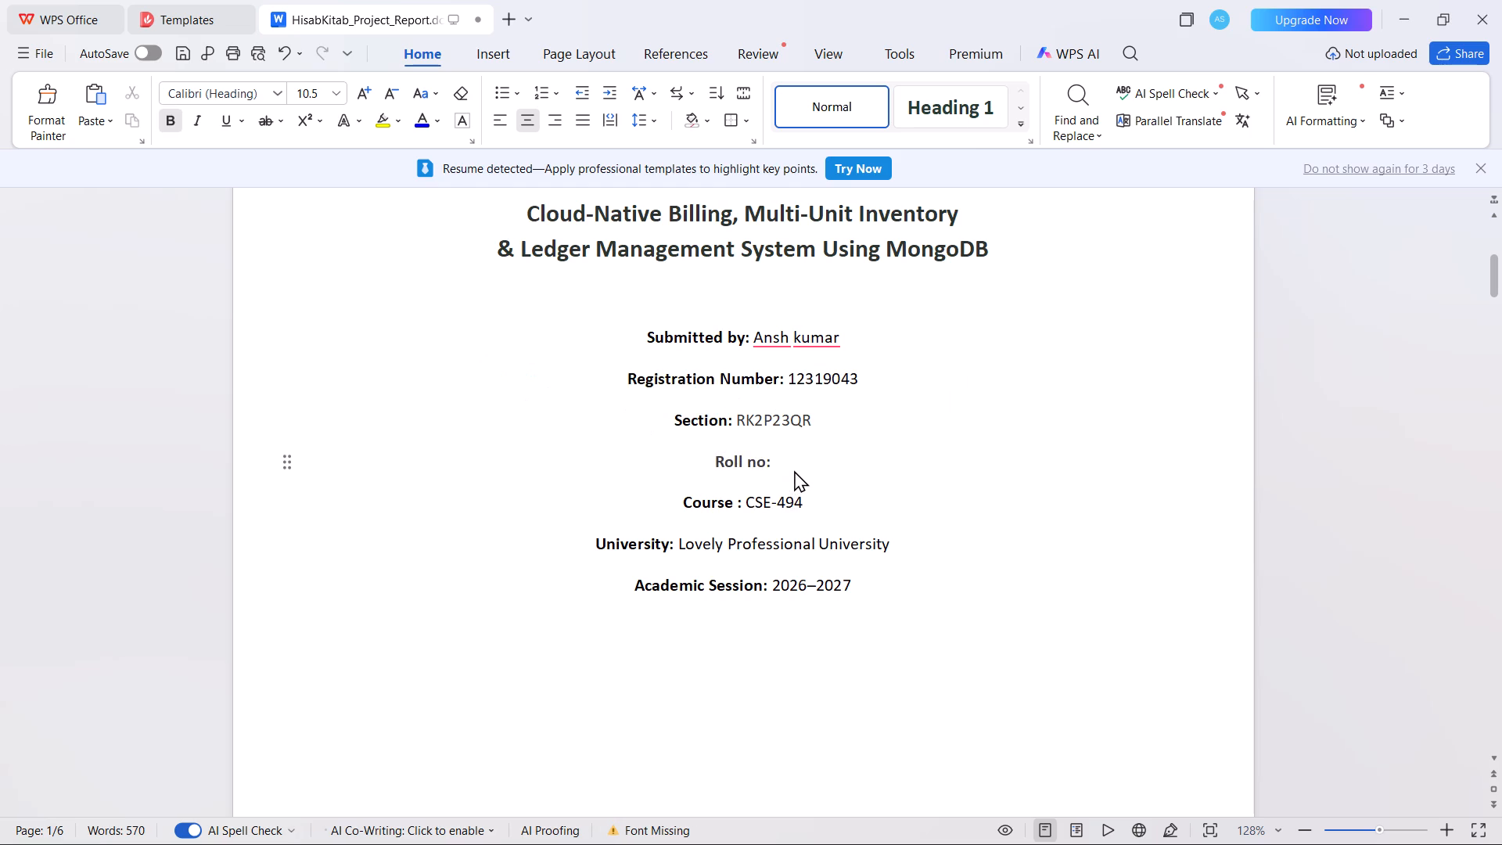
# Enter the last two digits of the CSE494 roll number from the university dashboard in Chrome after the "Roll no:" label in WPS Office.
pyautogui.press('space')
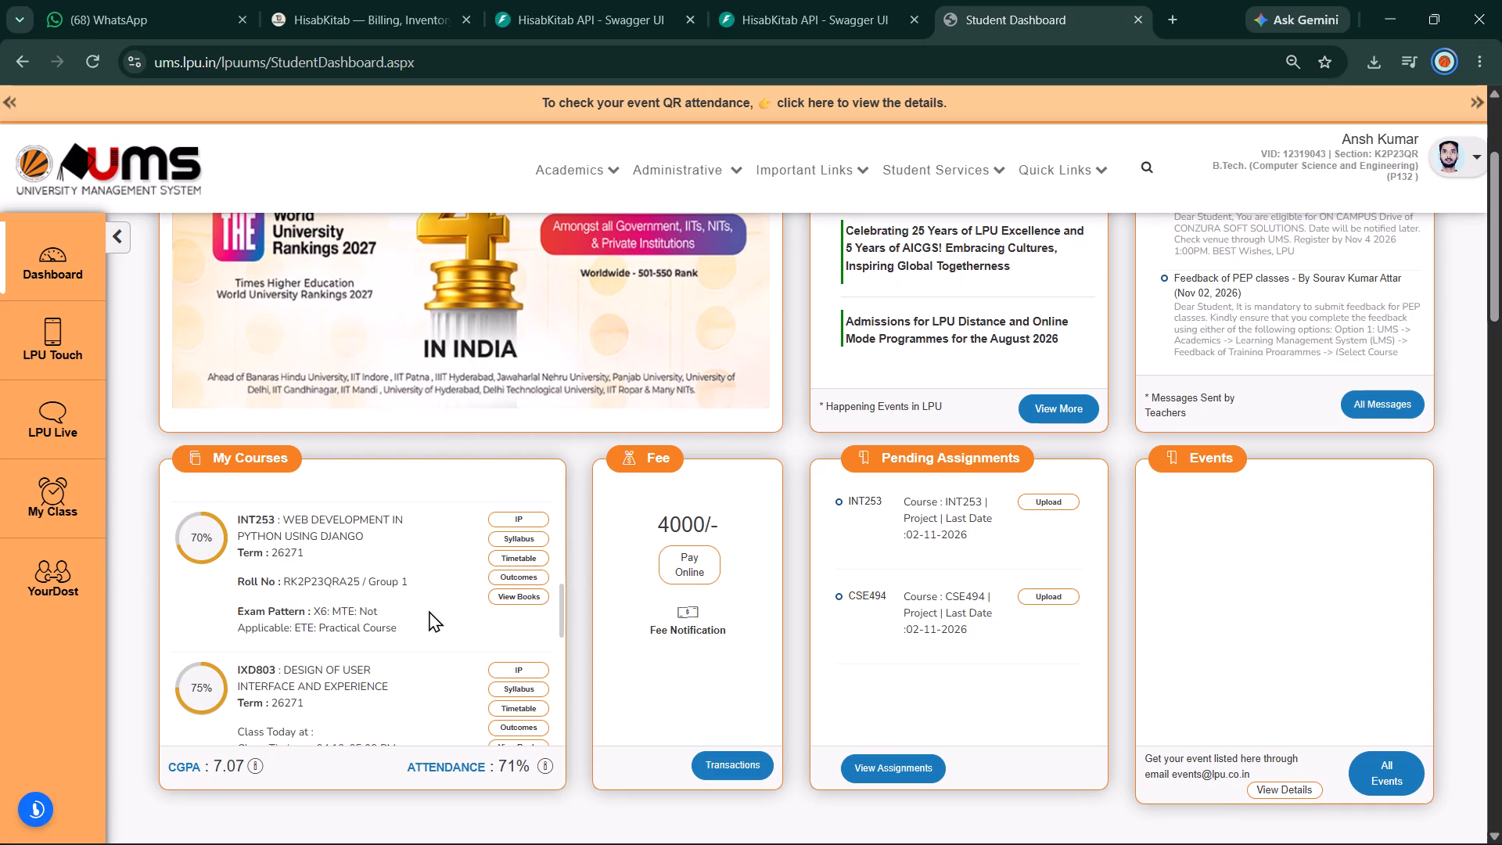
pyautogui.scroll(2, 429, 610)
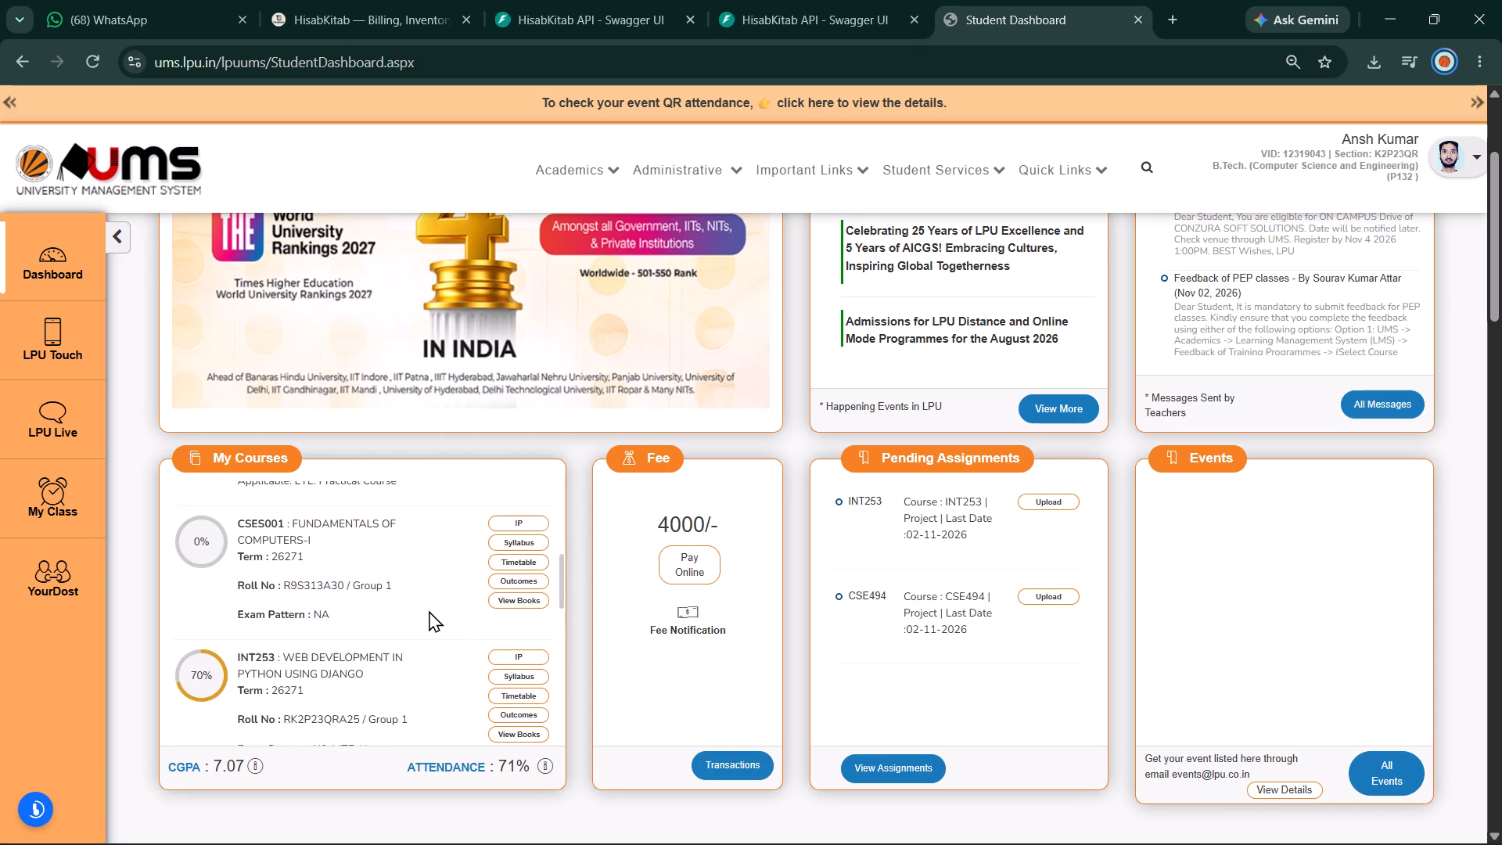
pyautogui.scroll(1, 429, 610)
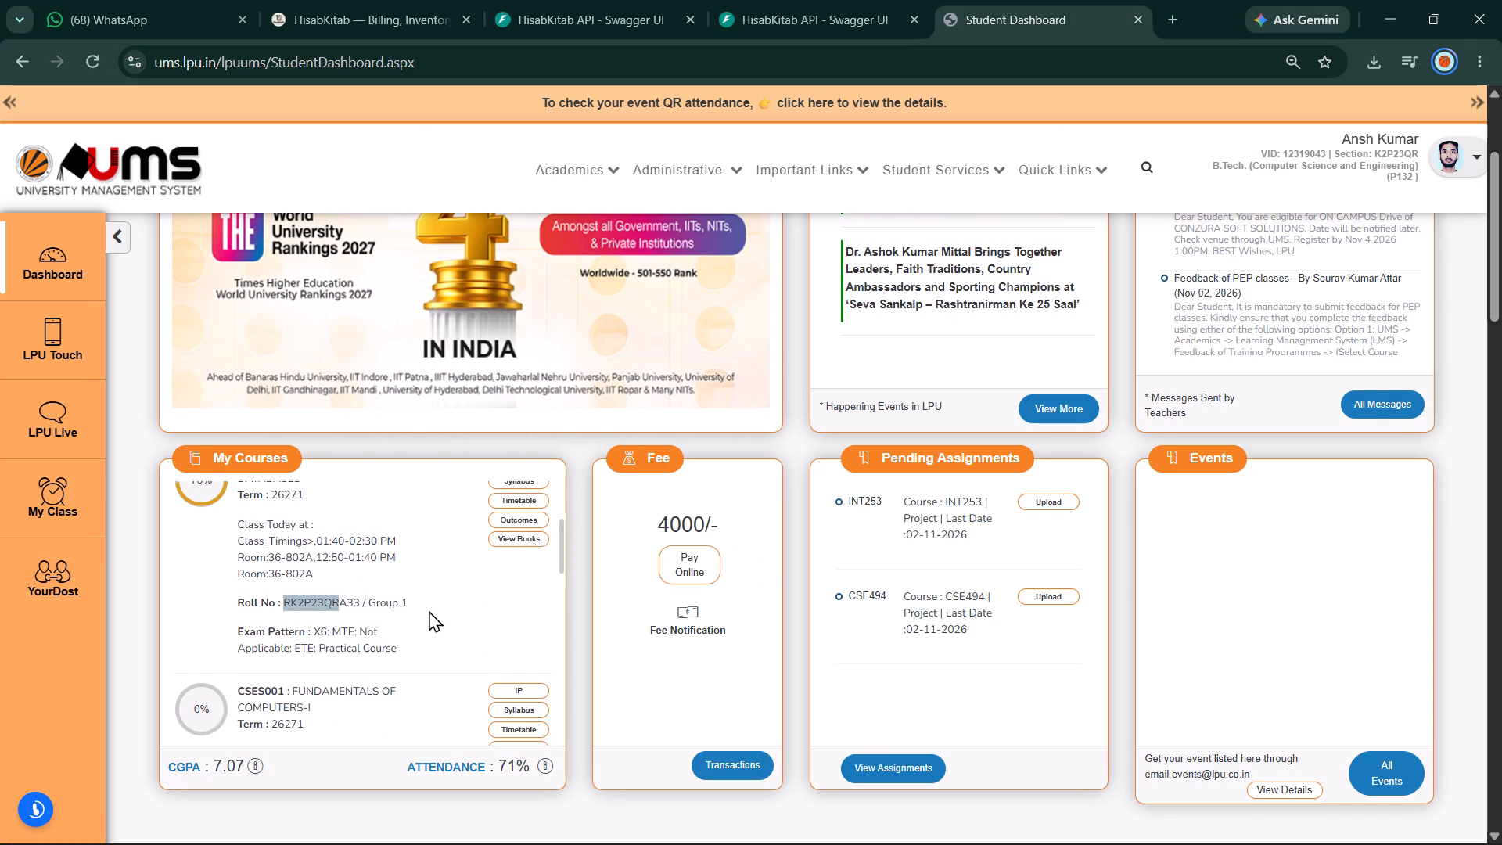
pyautogui.write('33')
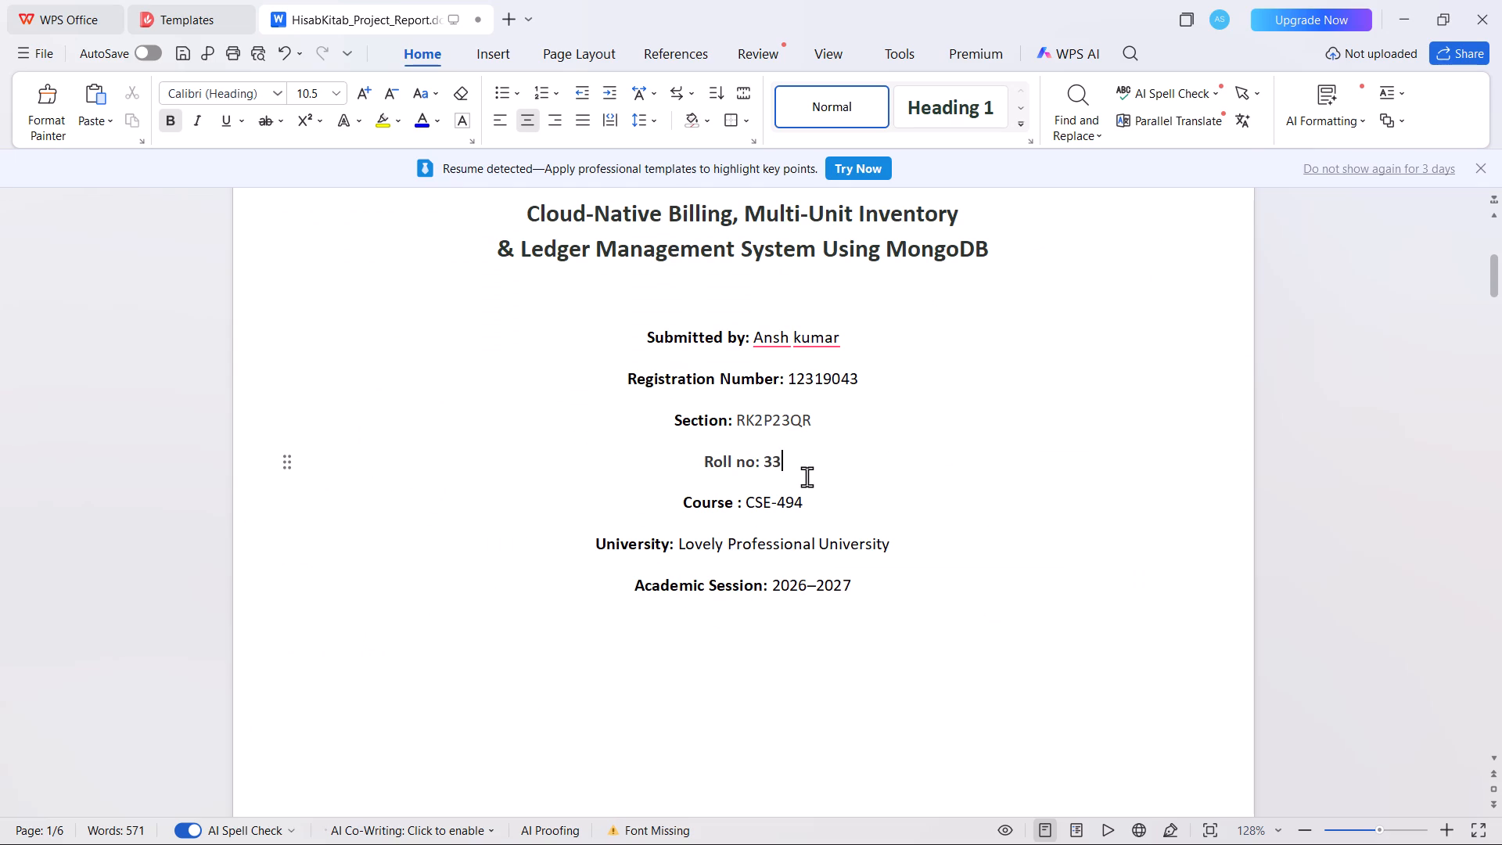
# Remove the bold formatting from the roll number value on the Roll no line.
pyautogui.moveTo(795, 468); pyautogui.dragTo(760, 457)
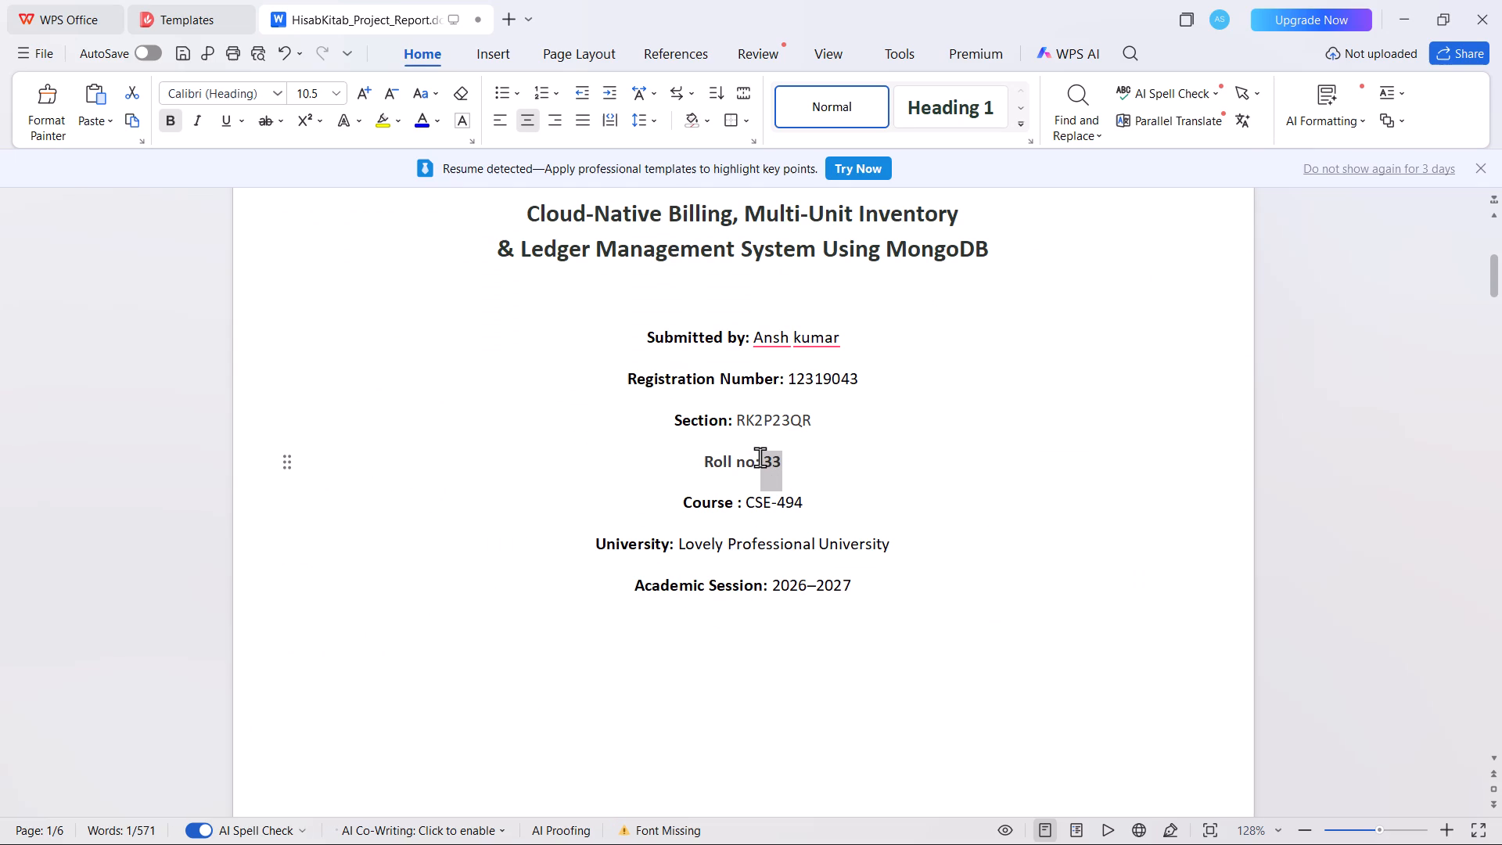
pyautogui.click(607, 411)
pyautogui.click(848, 473)
# Open the cover page's header for editing and delete the word HISABKITAB from it.
pyautogui.scroll(3, 848, 473)
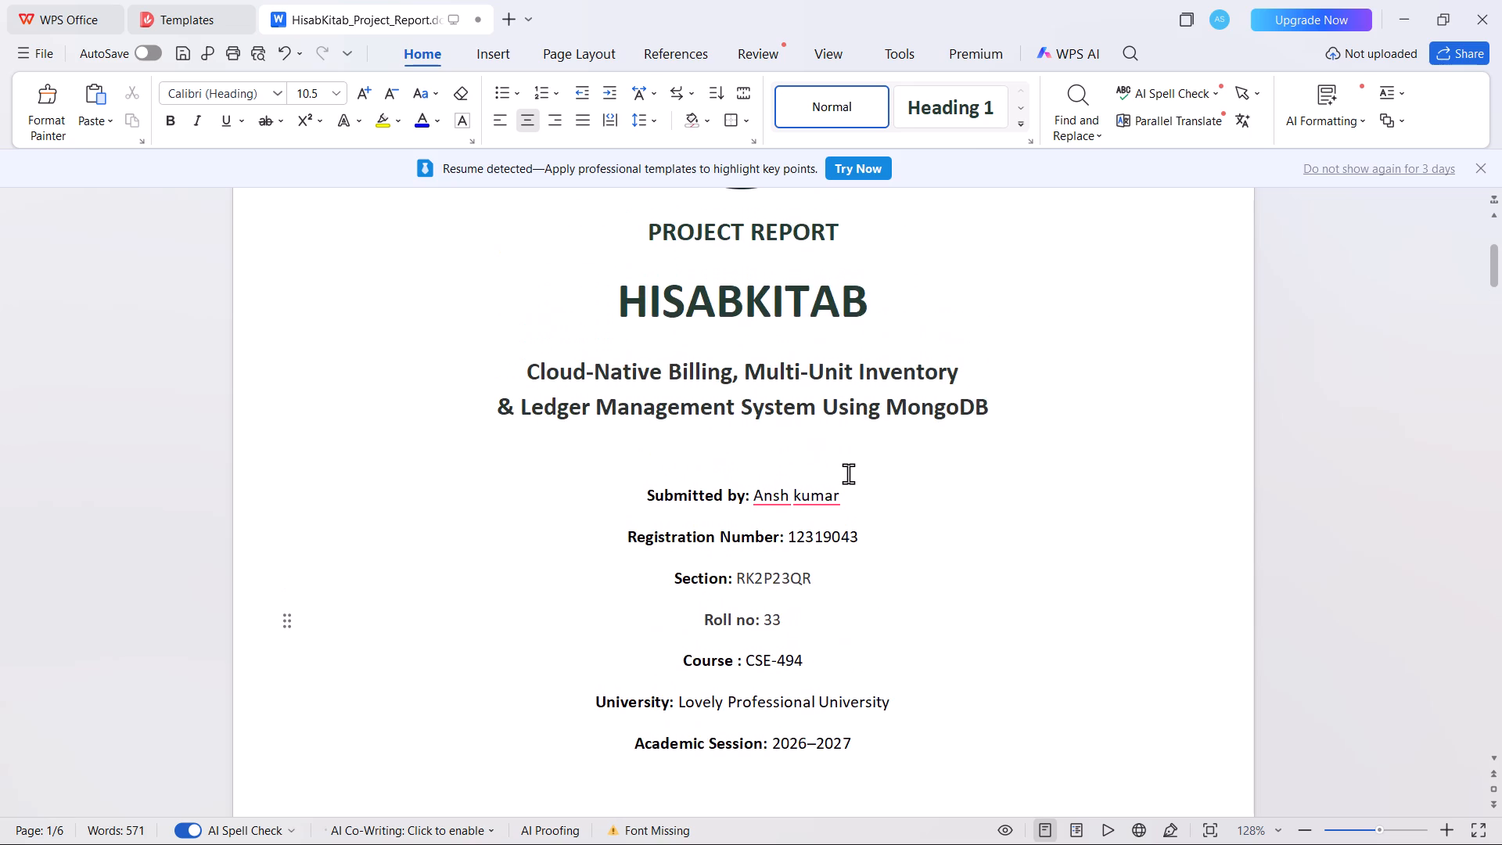
pyautogui.scroll(2, 848, 473)
pyautogui.scroll(-1, 848, 473)
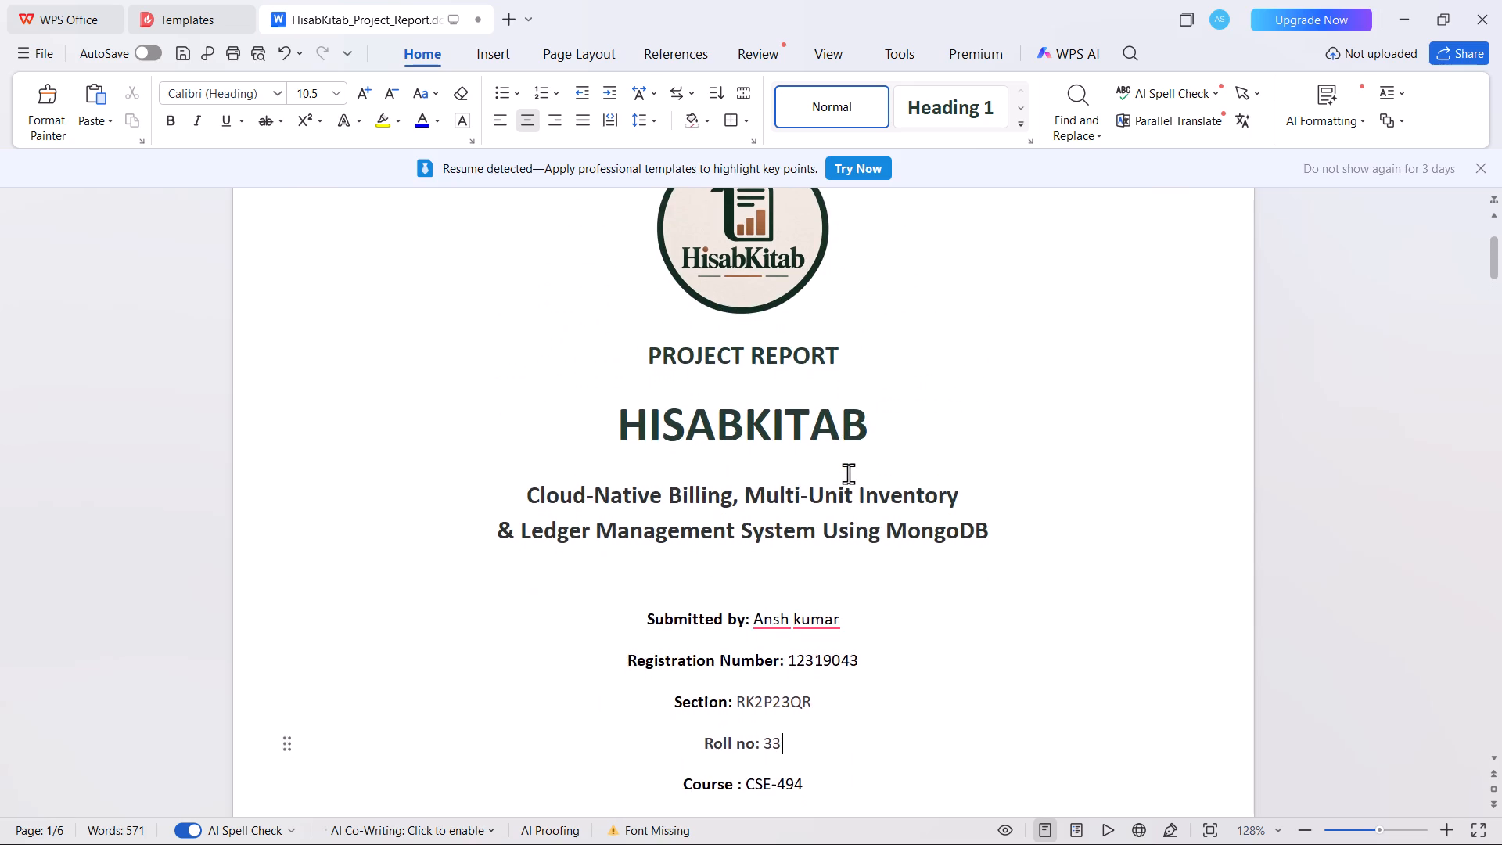
pyautogui.scroll(-2, 848, 473)
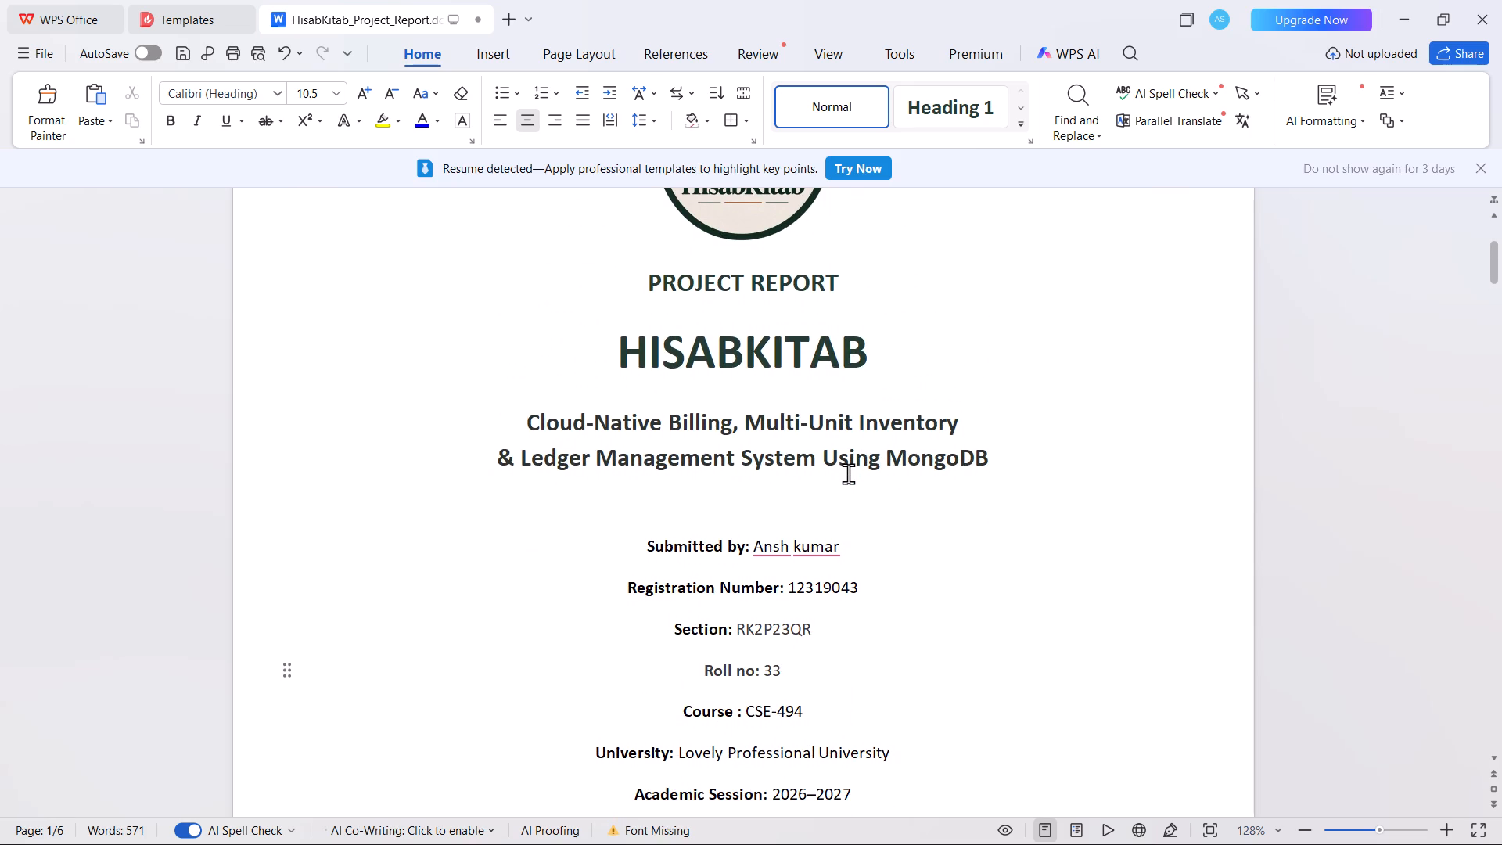
pyautogui.scroll(2, 848, 473)
pyautogui.scroll(1, 1094, 425)
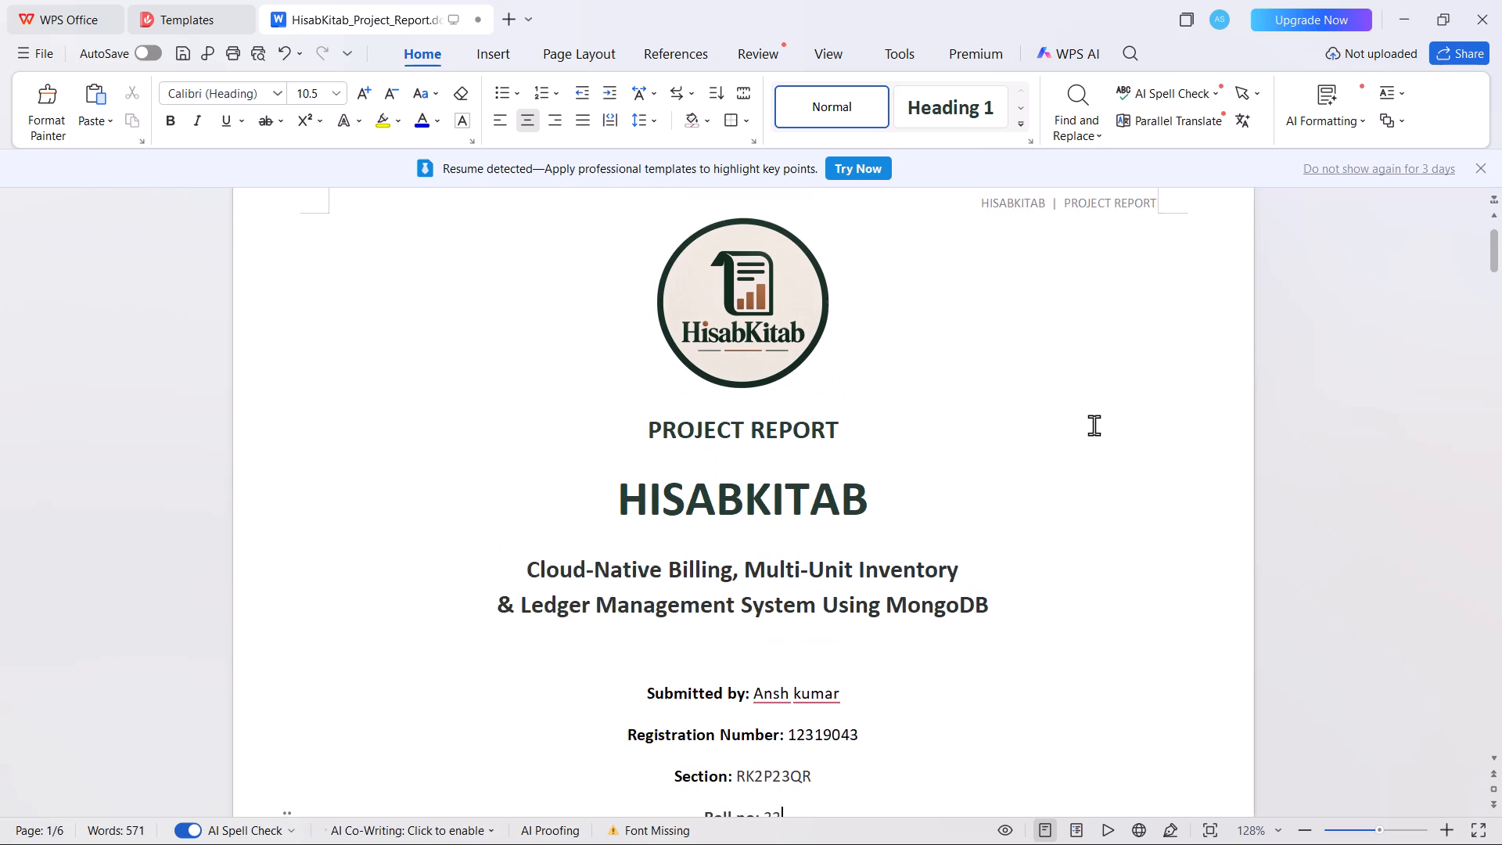
pyautogui.scroll(1, 1094, 425)
pyautogui.moveTo(1179, 268); pyautogui.dragTo(1055, 264)
pyautogui.tripleClick(999, 275)
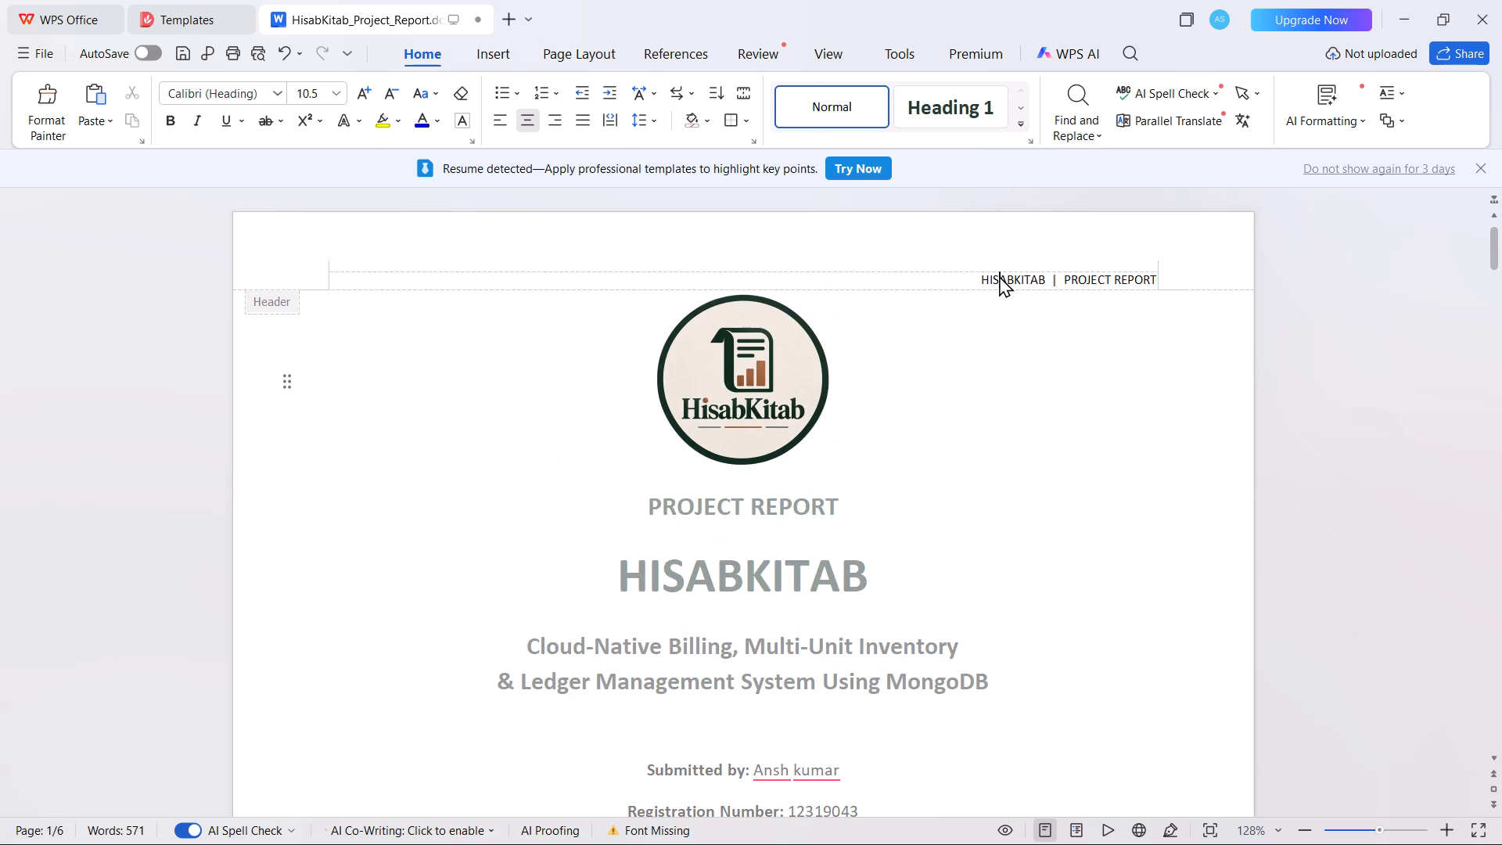
pyautogui.tripleClick(999, 275)
pyautogui.click(999, 275)
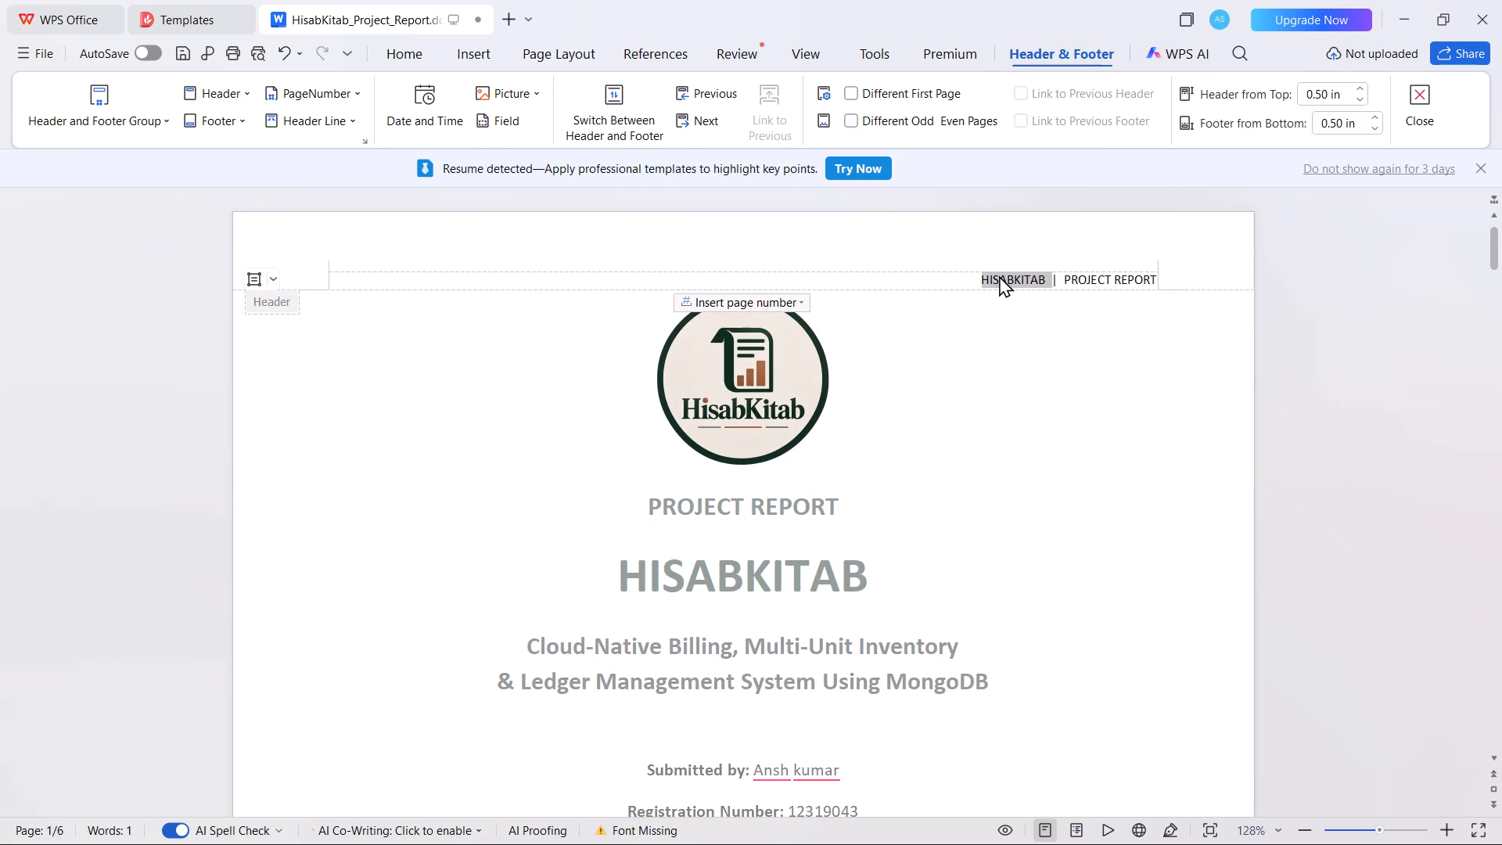
pyautogui.press('BackSpace')
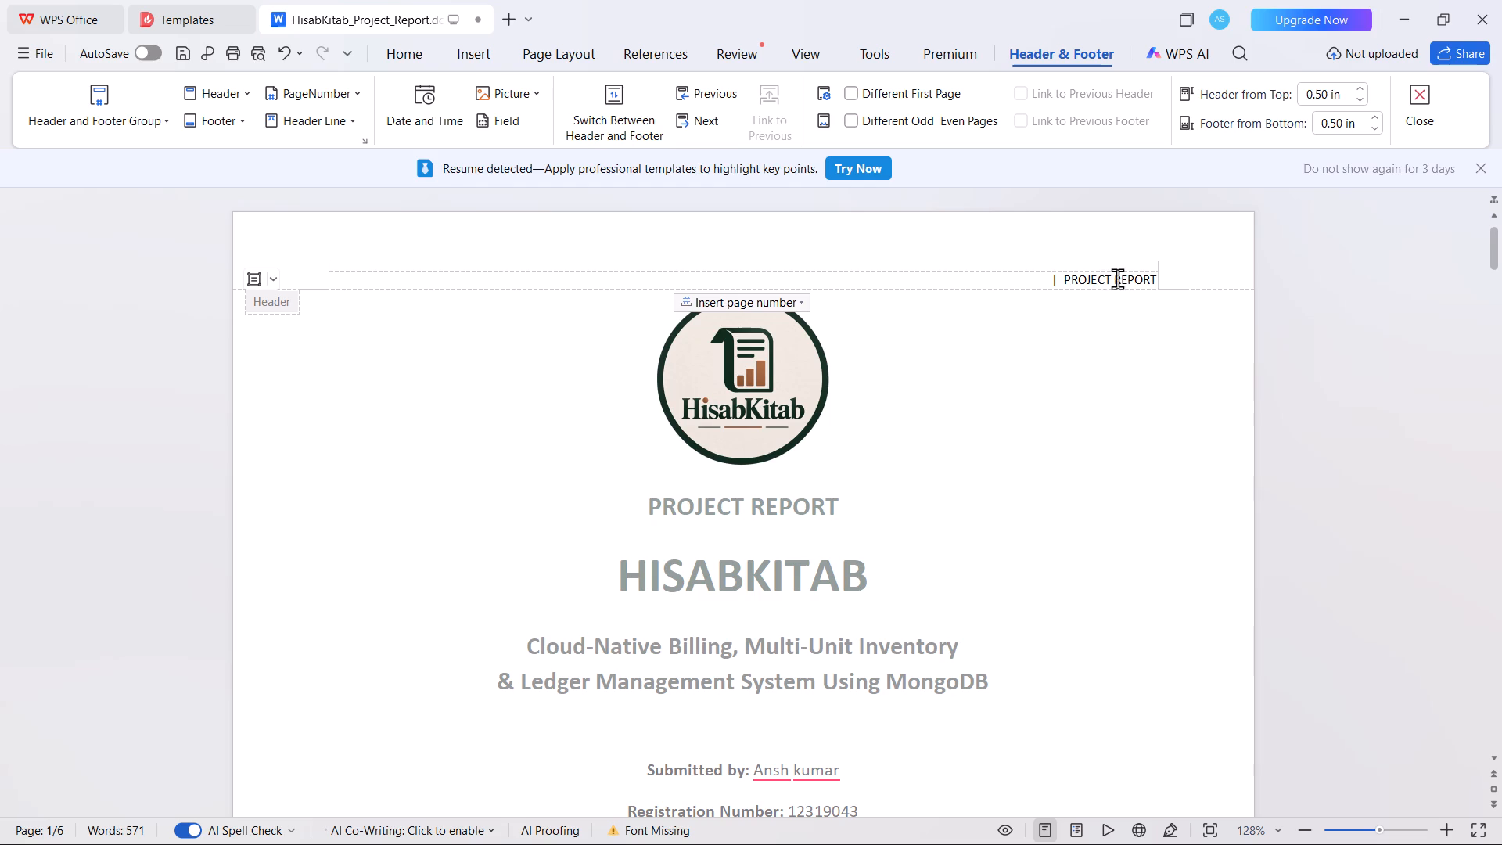
# Delete the remaining "| PROJECT REPORT" text so that the page header is empty.
pyautogui.tripleClick(1141, 279)
pyautogui.click(1141, 279)
pyautogui.press('BackSpace')
pyautogui.press('BackSpace')
pyautogui.press('BackSpace')
pyautogui.press('BackSpace')
pyautogui.press('BackSpace')
pyautogui.press('BackSpace')
pyautogui.press('BackSpace')
pyautogui.press('BackSpace')
pyautogui.press('BackSpace')
pyautogui.press('BackSpace')
pyautogui.press('BackSpace')
pyautogui.press('BackSpace')
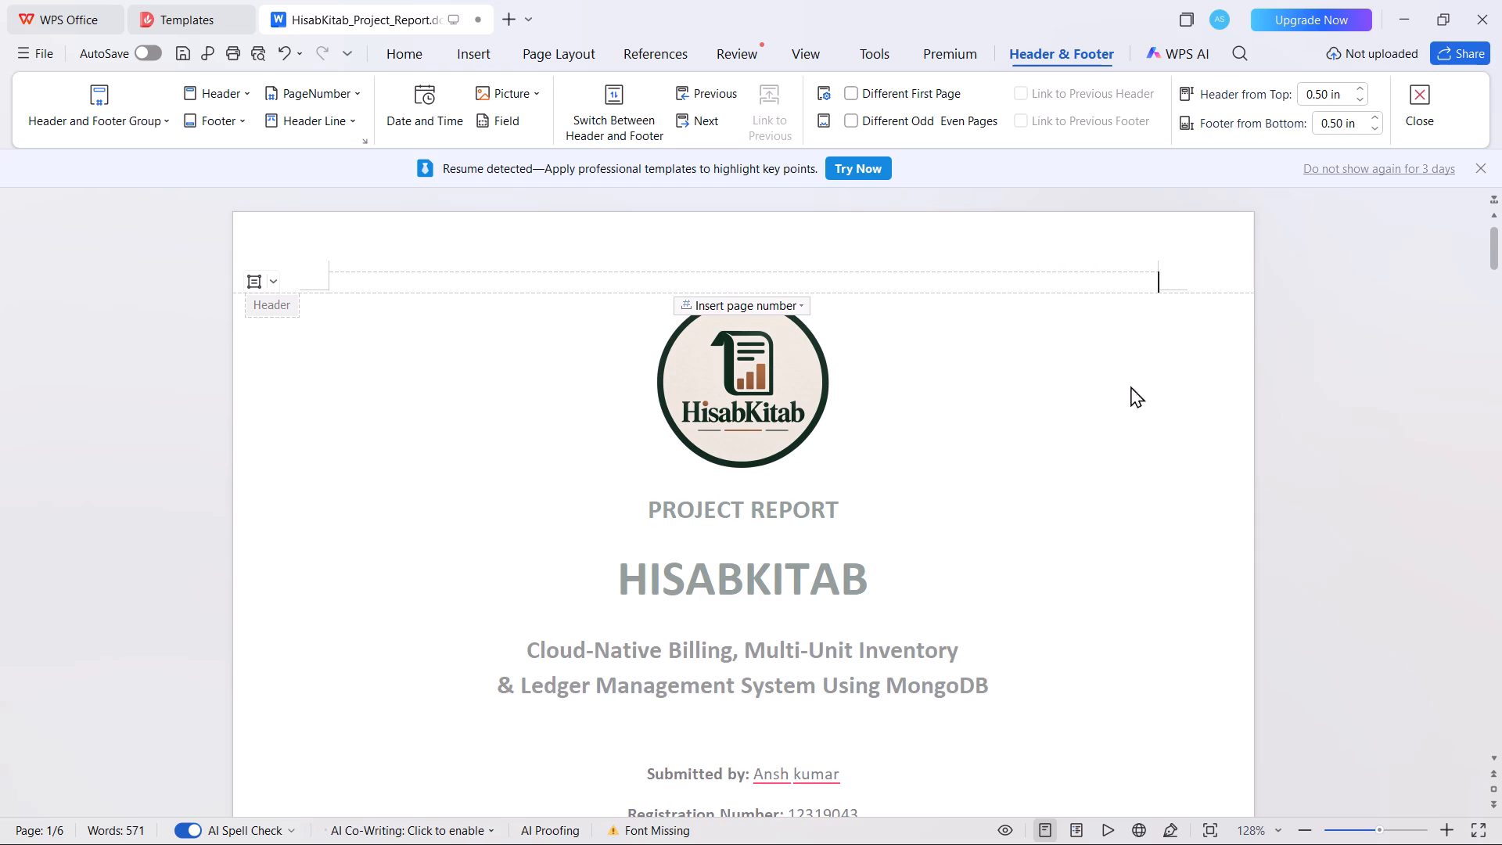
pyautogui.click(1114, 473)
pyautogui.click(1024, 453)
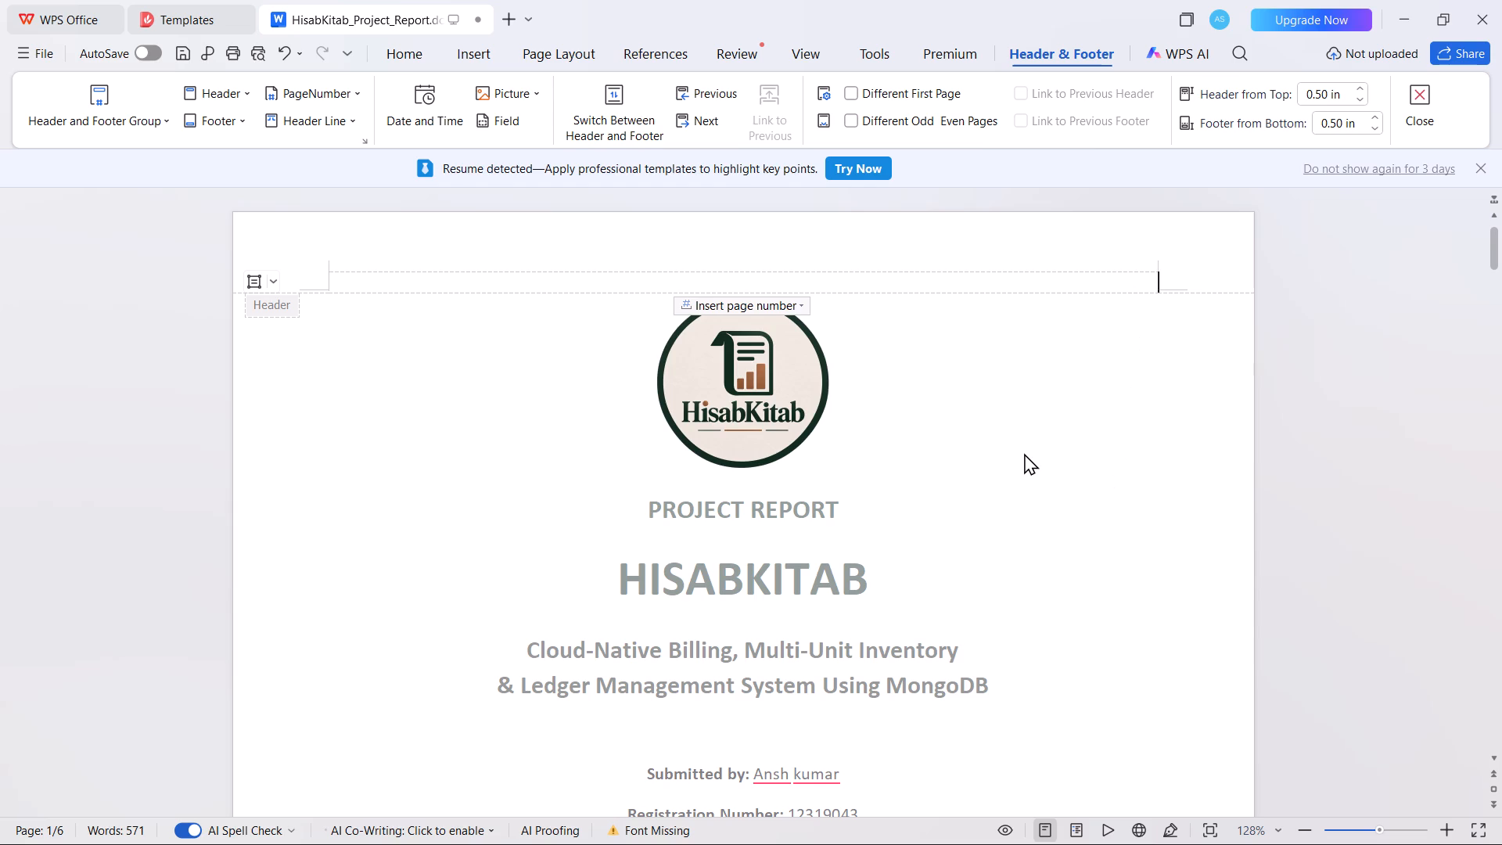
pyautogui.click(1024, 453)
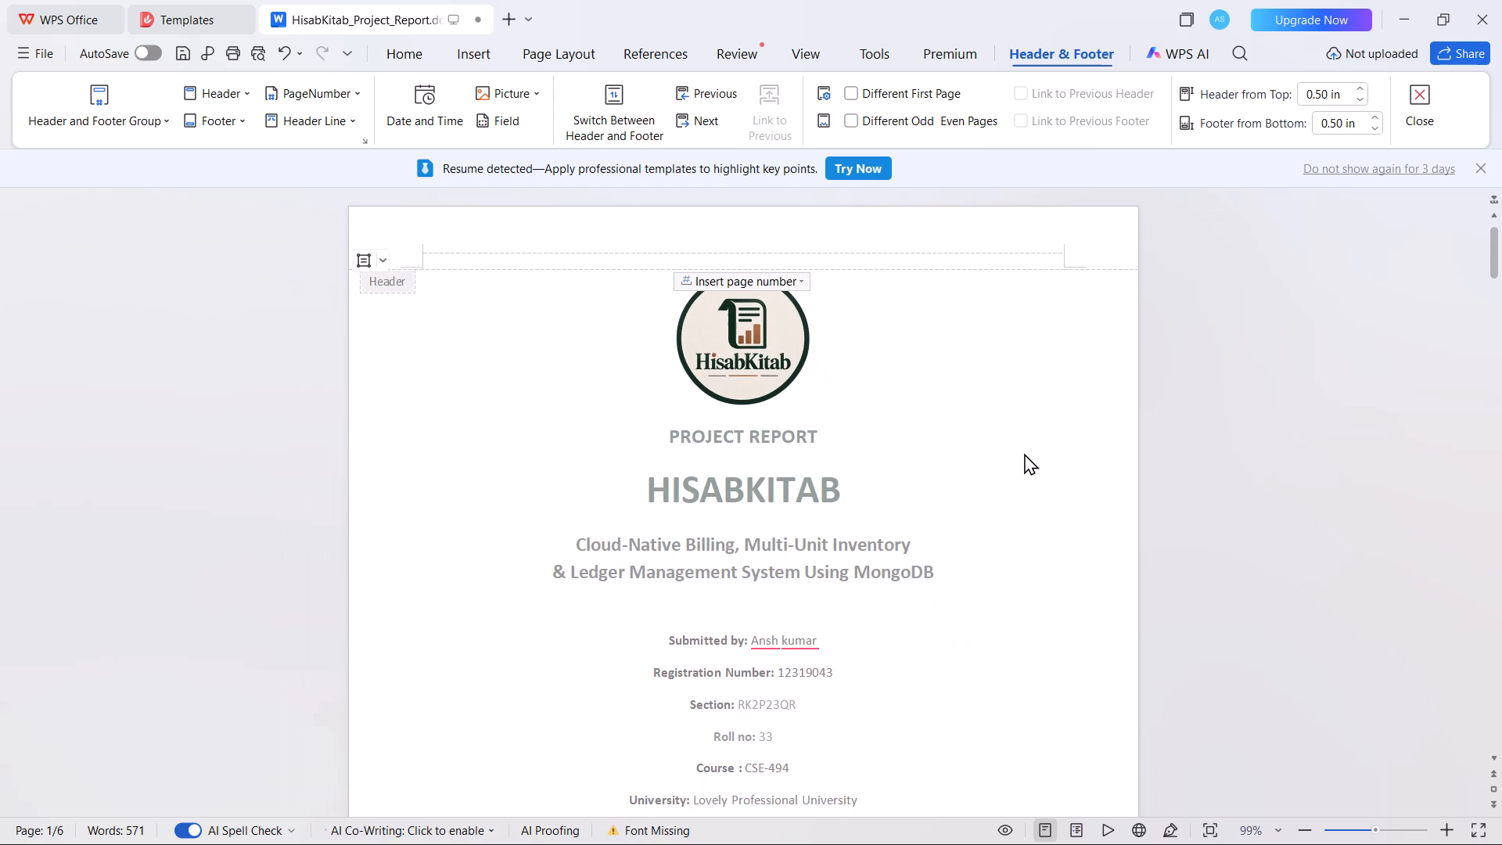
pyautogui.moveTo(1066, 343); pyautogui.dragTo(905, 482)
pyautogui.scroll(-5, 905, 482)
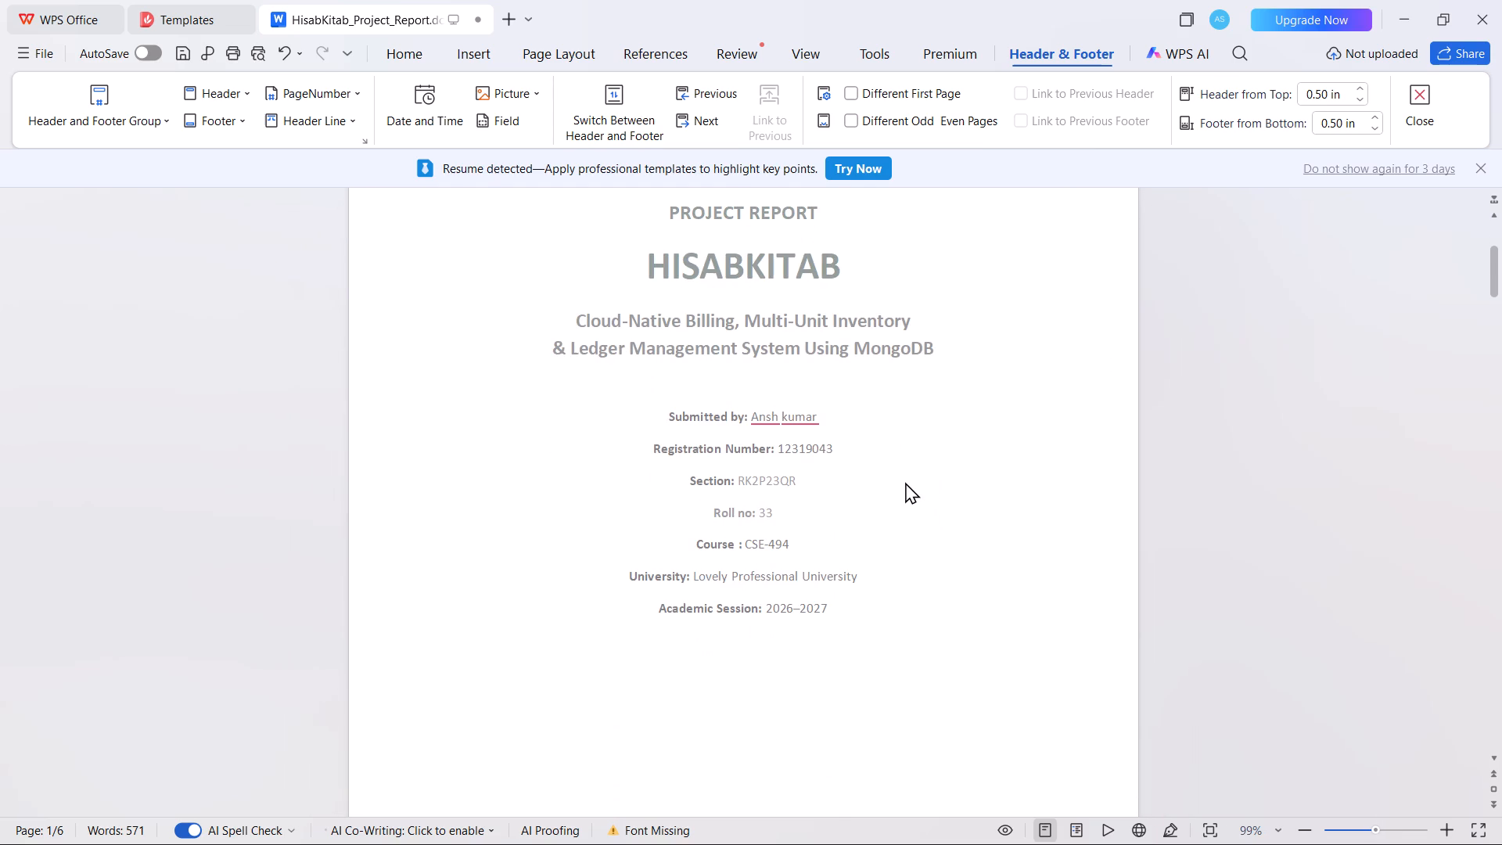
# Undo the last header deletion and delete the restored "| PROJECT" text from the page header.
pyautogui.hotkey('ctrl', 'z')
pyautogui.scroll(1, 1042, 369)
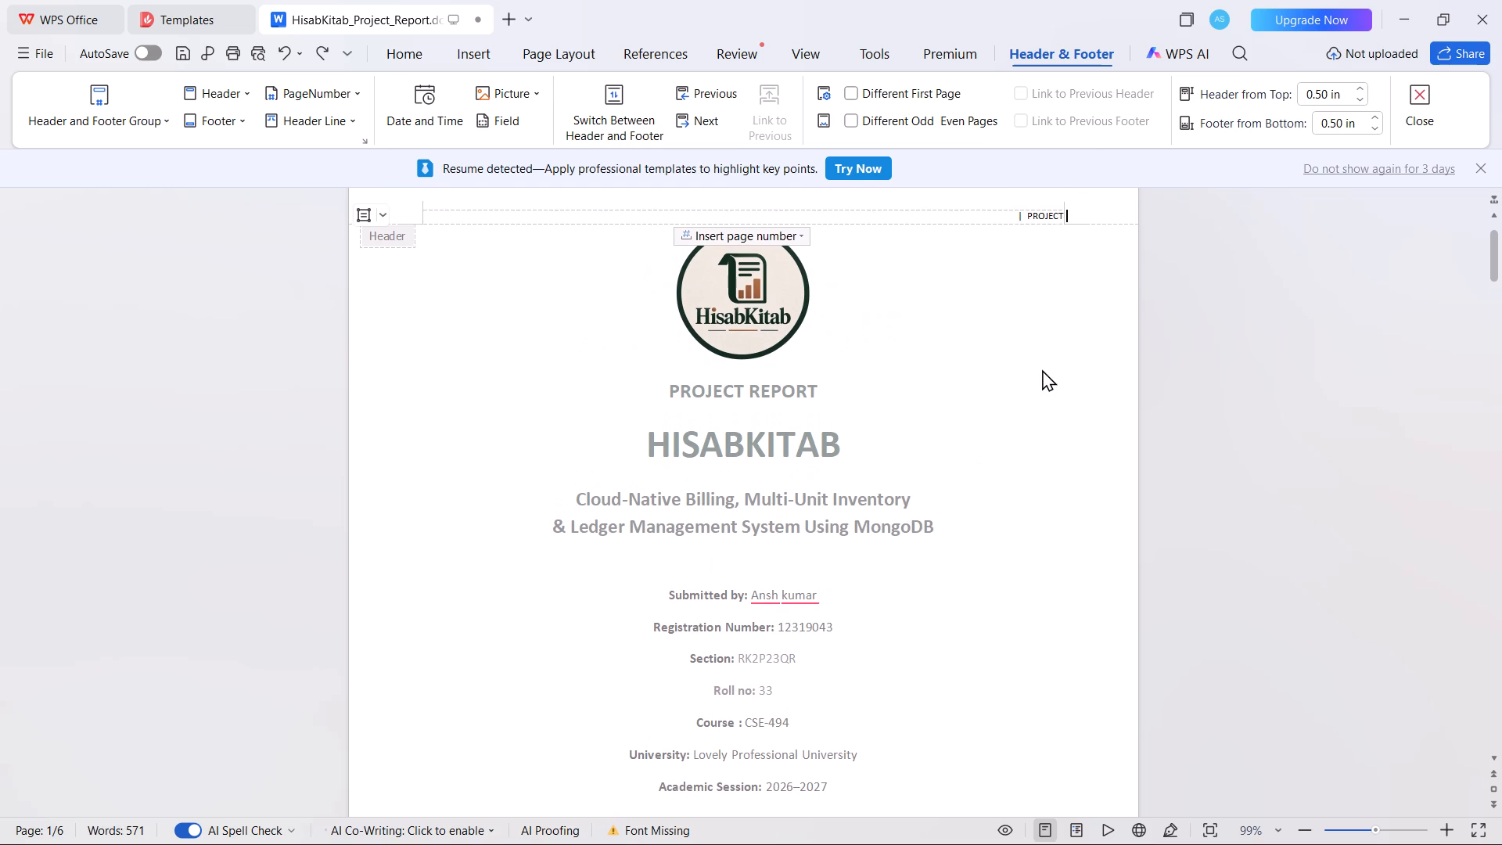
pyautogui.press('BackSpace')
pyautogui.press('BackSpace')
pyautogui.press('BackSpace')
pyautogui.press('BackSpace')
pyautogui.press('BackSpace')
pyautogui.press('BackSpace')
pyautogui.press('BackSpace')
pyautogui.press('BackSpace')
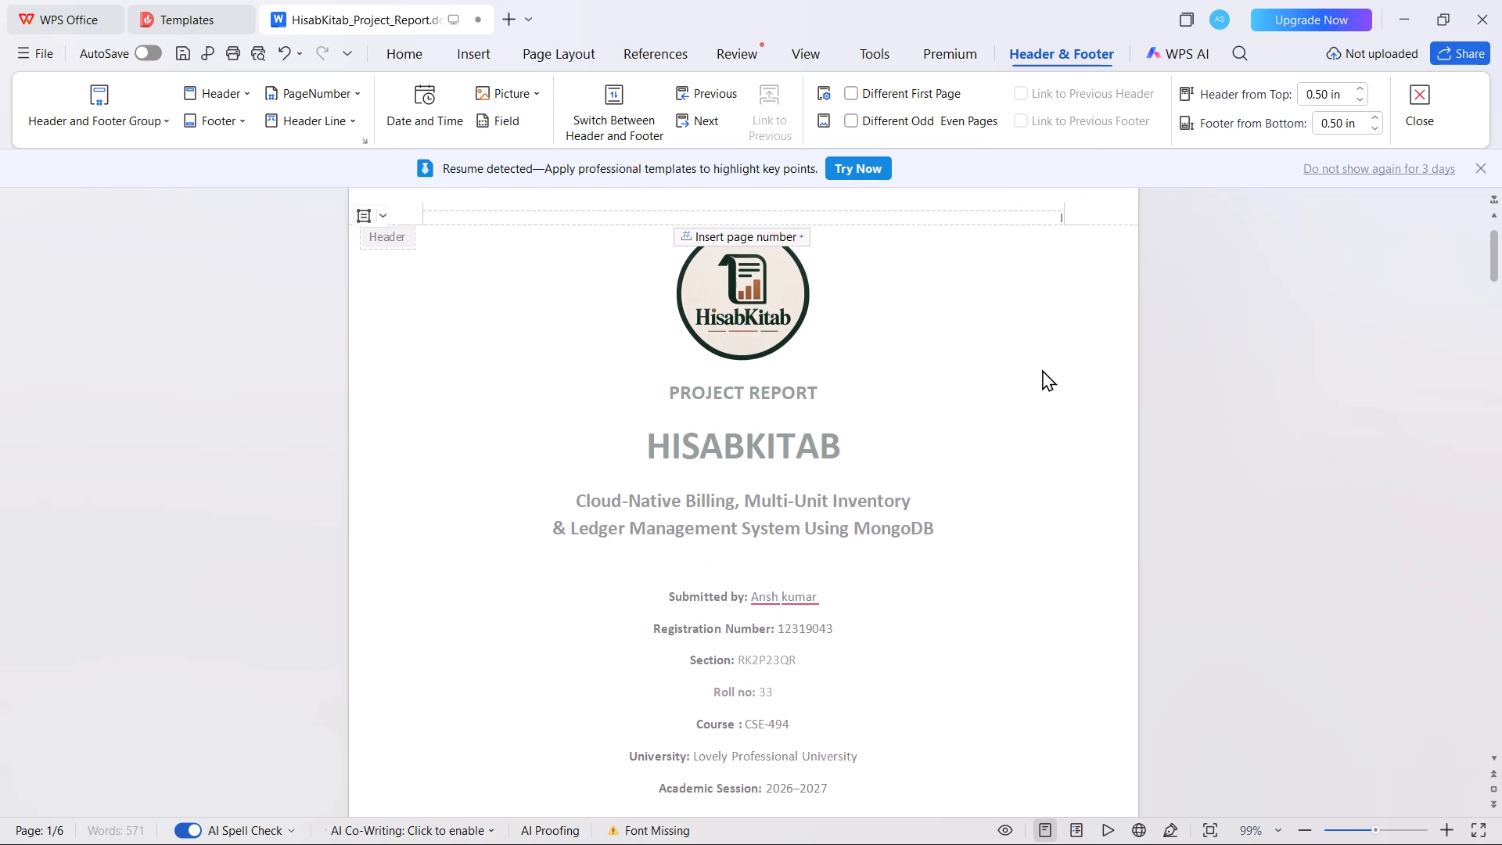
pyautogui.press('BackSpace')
# Delete the footer text "HisabKitab — Billing & Inventory Management System" at the bottom of the cover page.
pyautogui.scroll(-3, 1037, 399)
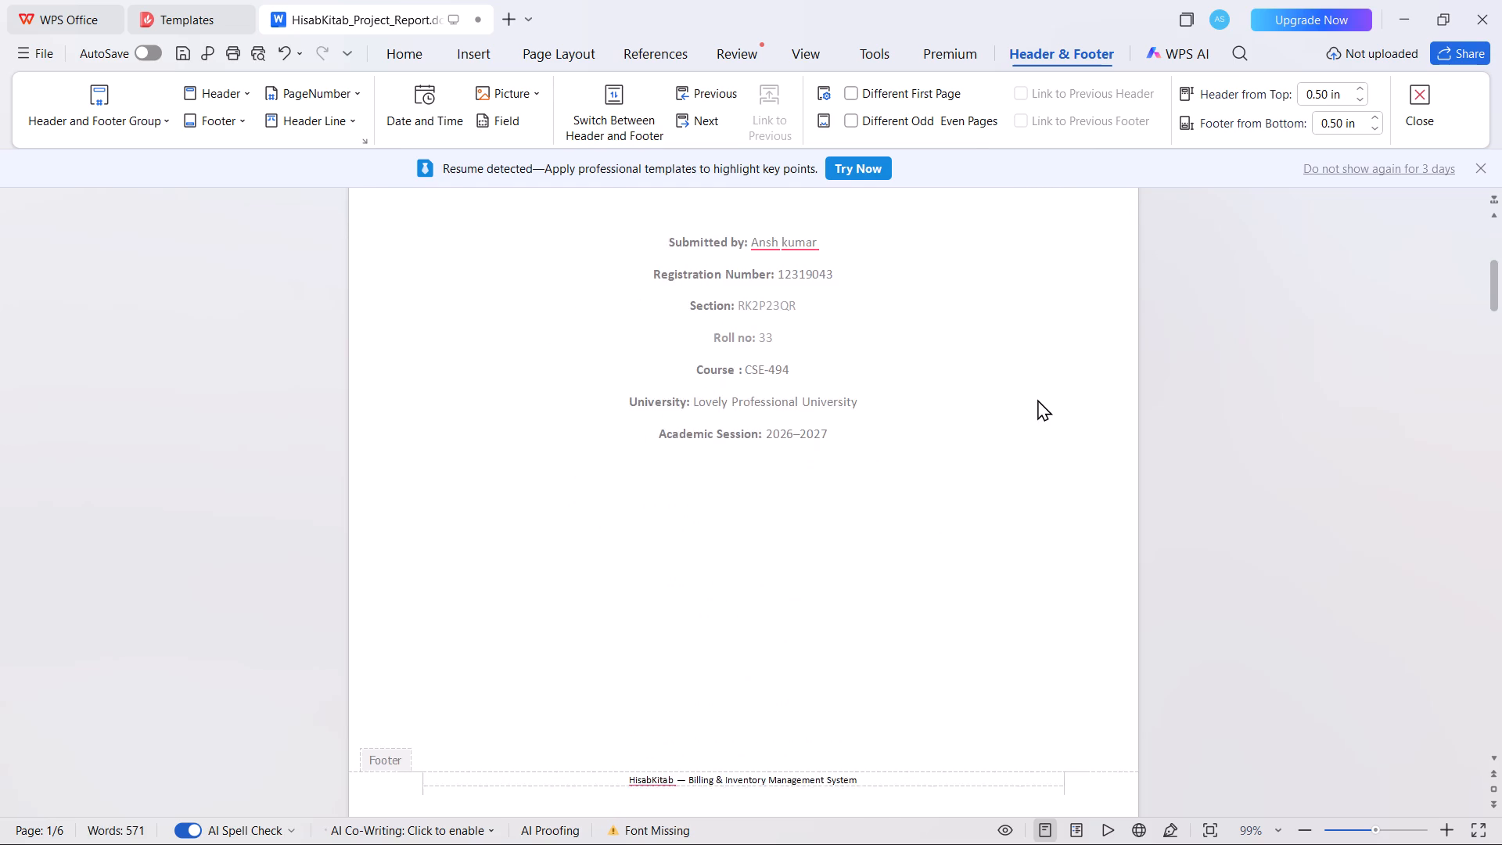
pyautogui.scroll(-2, 1037, 399)
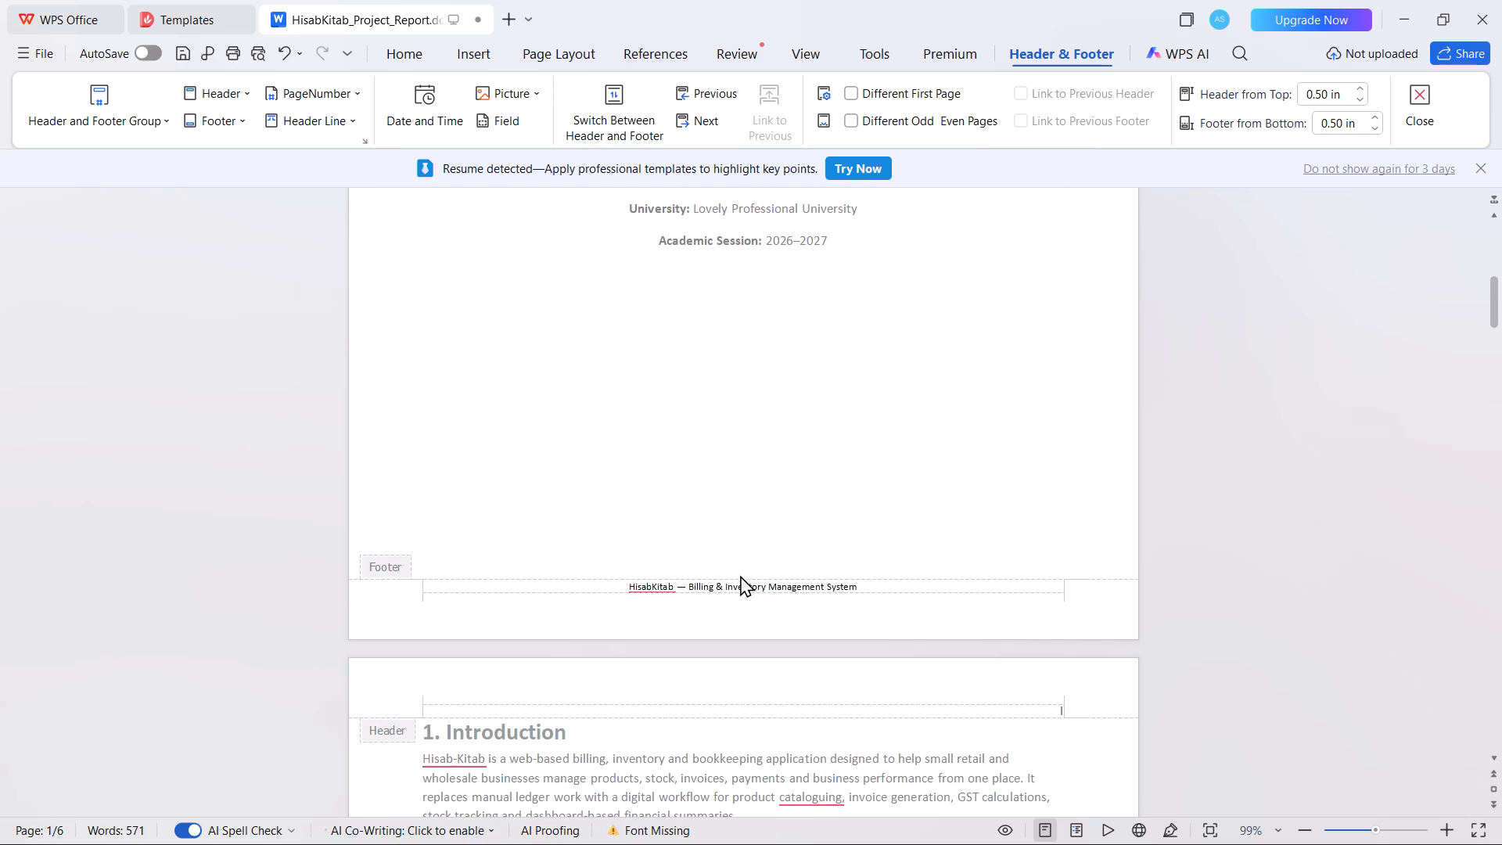
pyautogui.tripleClick(738, 589)
pyautogui.click(738, 589)
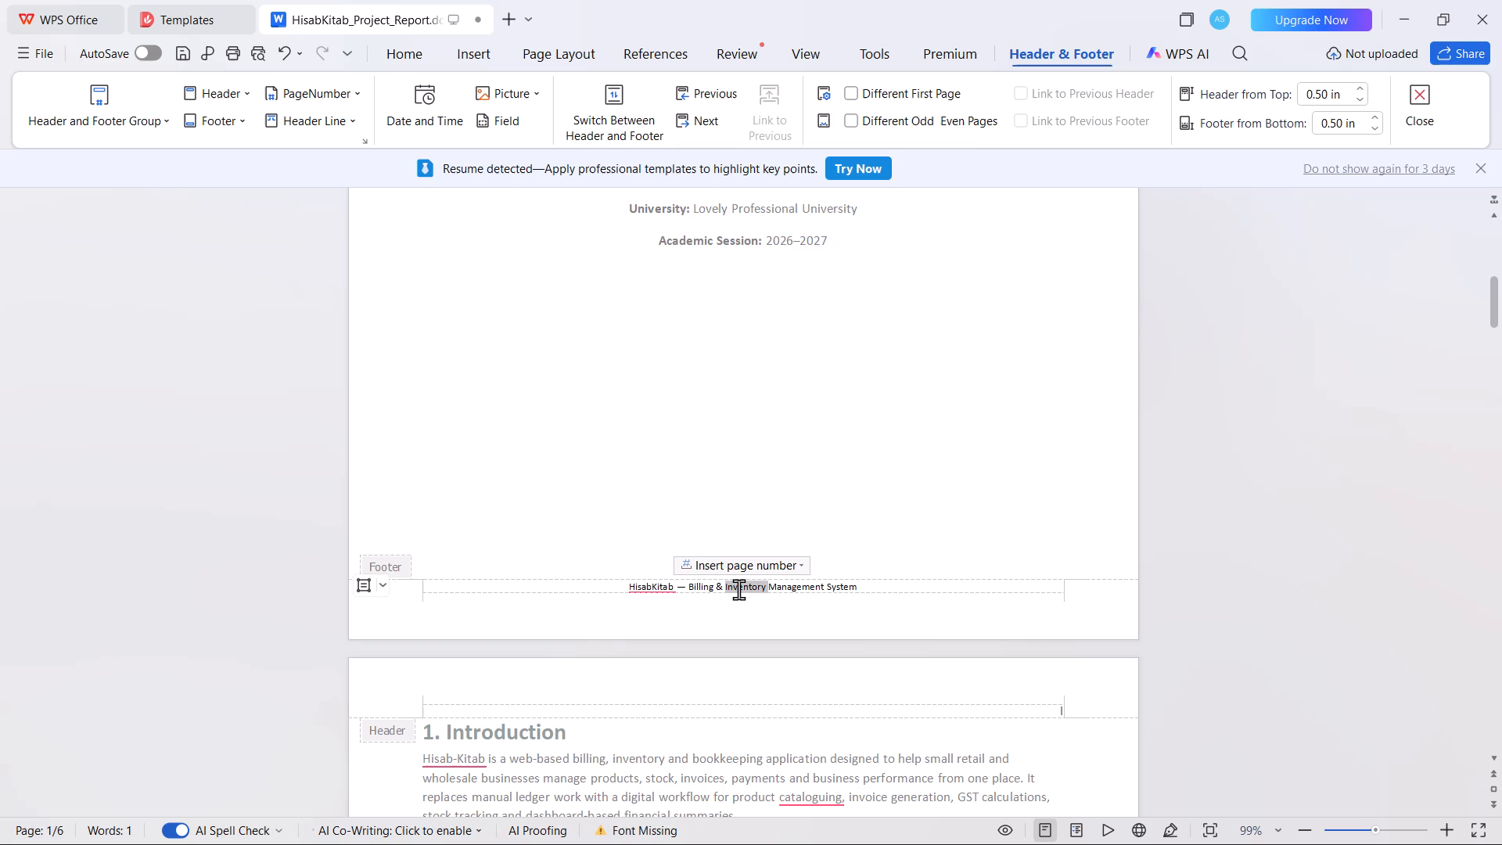
pyautogui.tripleClick(738, 589)
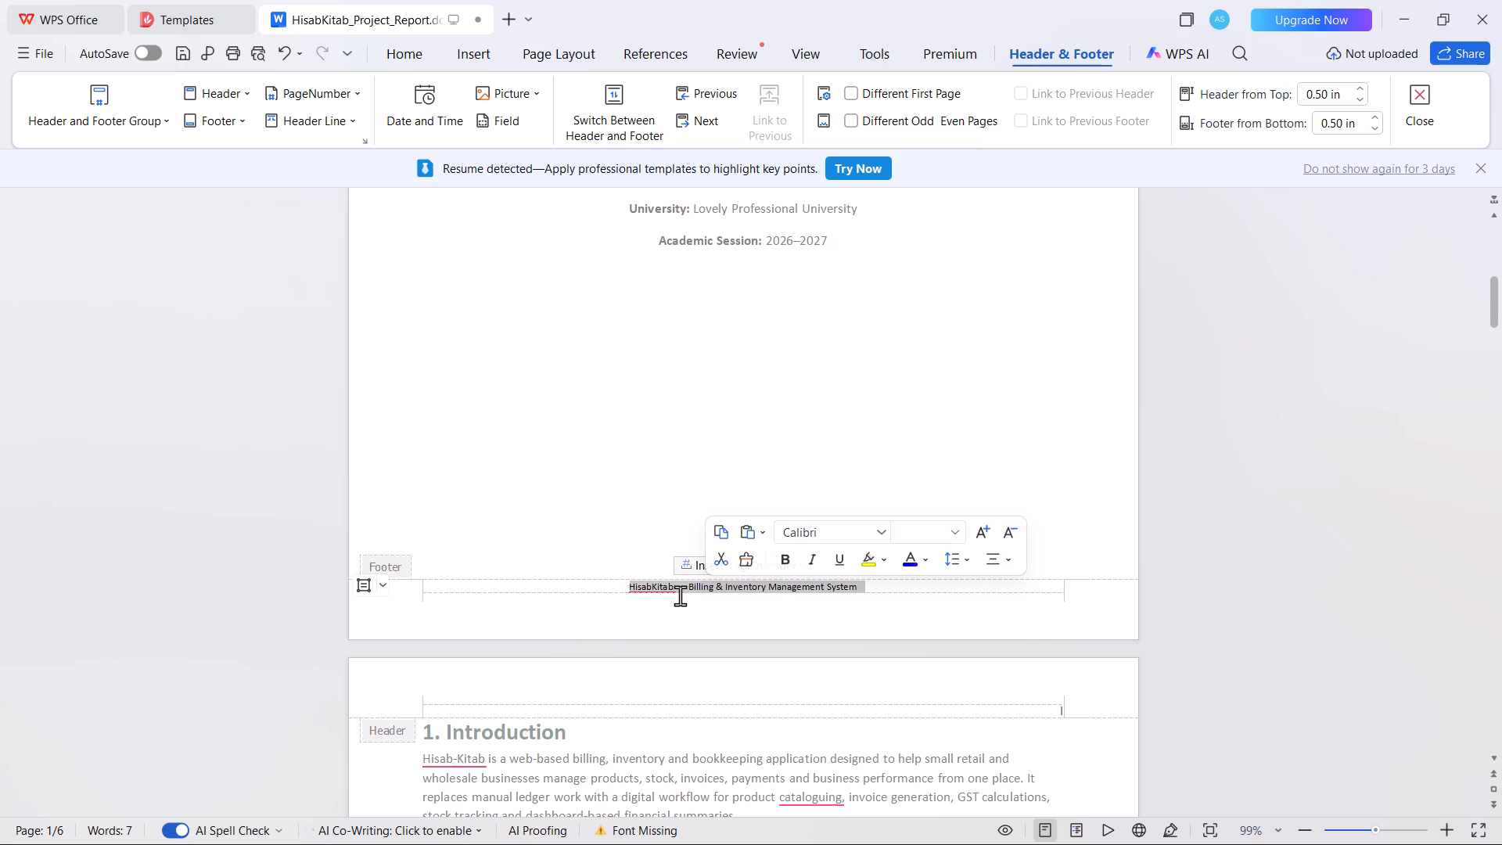
pyautogui.press('BackSpace')
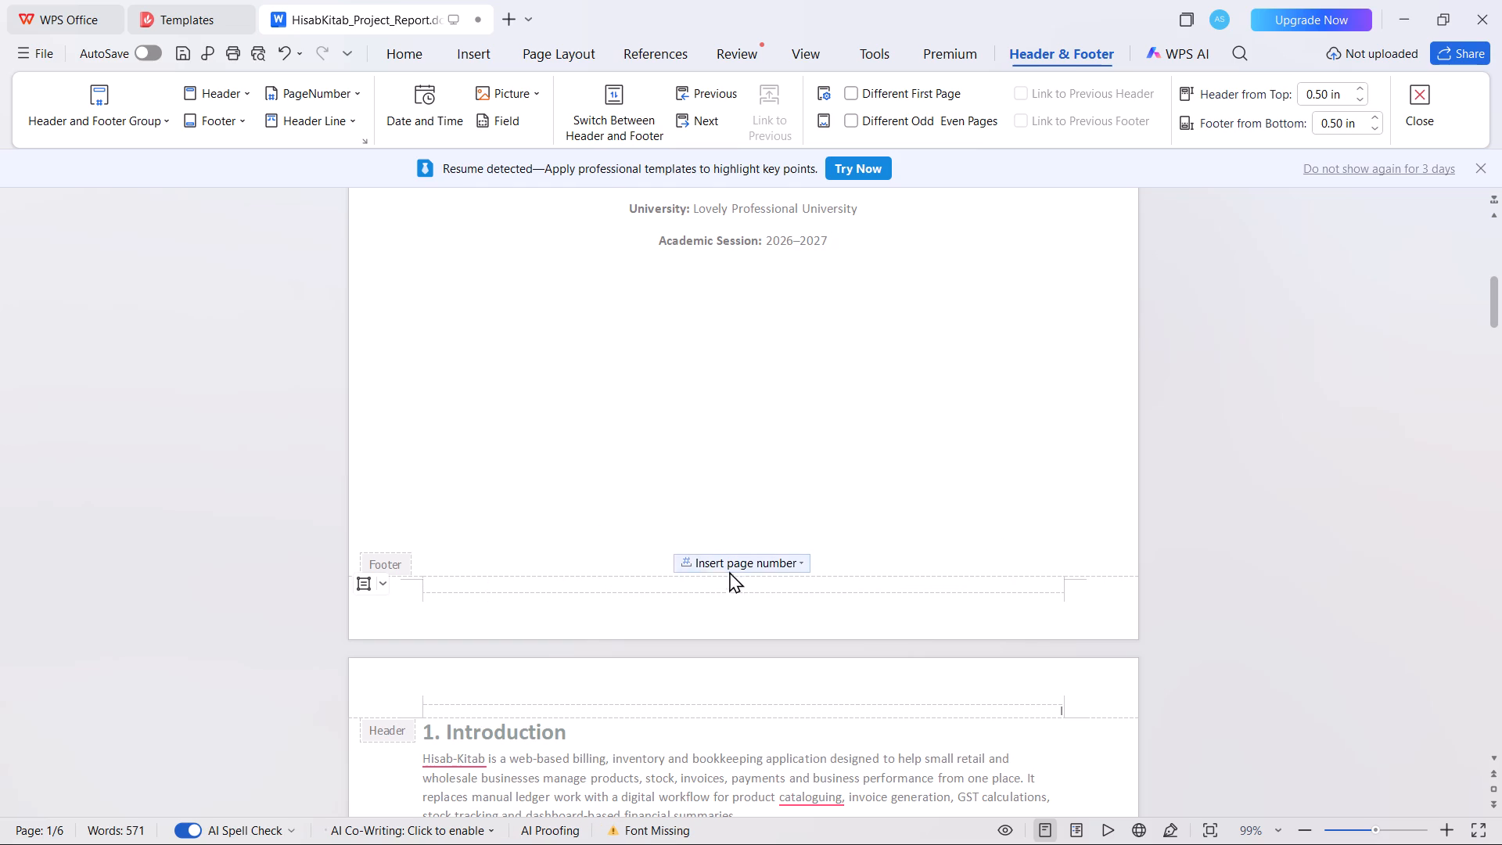
# Look through the report's pages to check their headers and footers for leftover text.
pyautogui.scroll(-8, 754, 588)
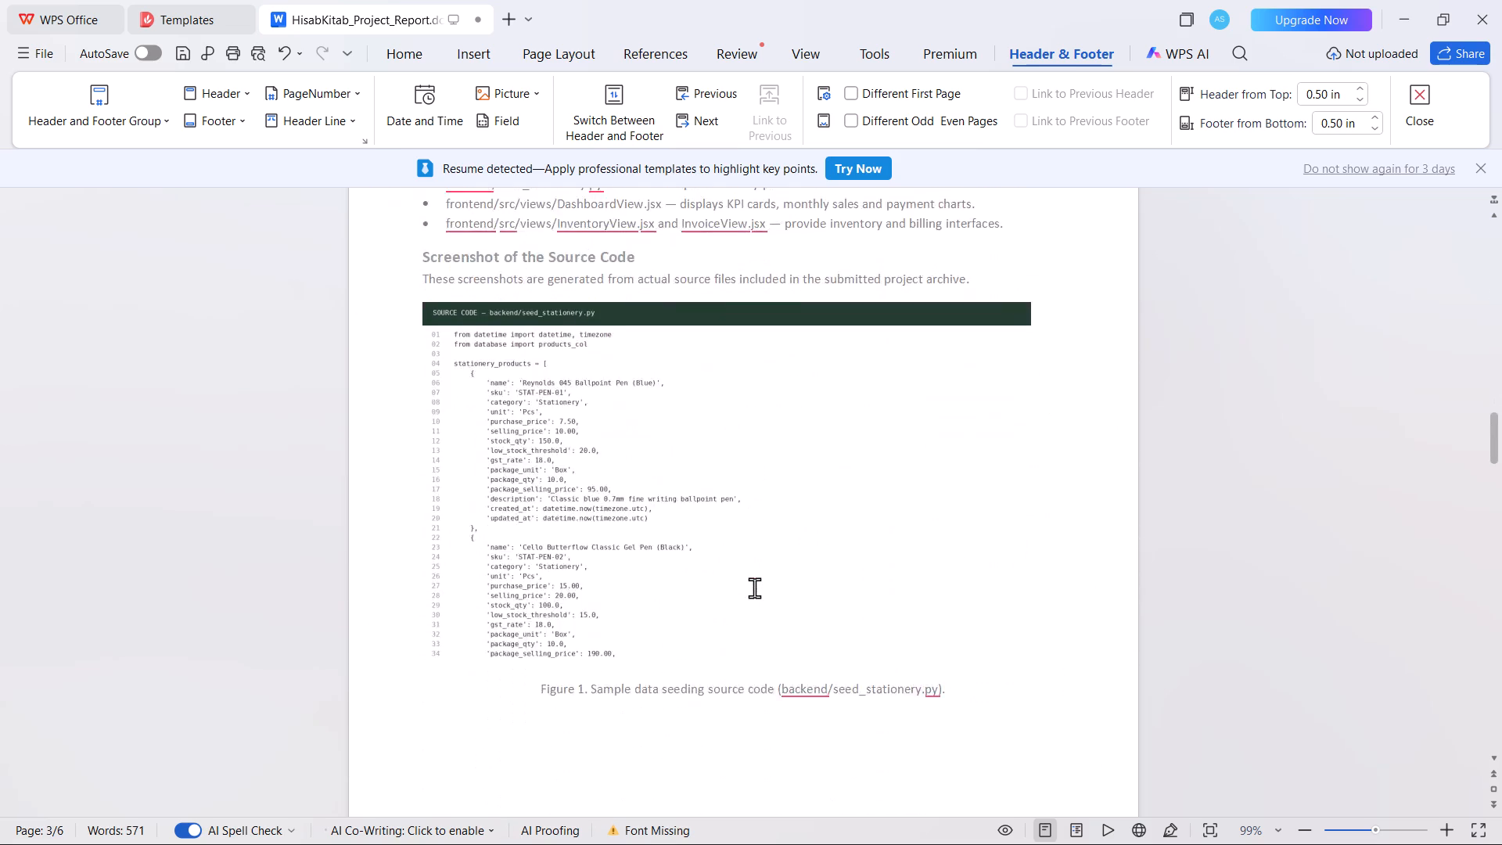
pyautogui.scroll(-4, 754, 588)
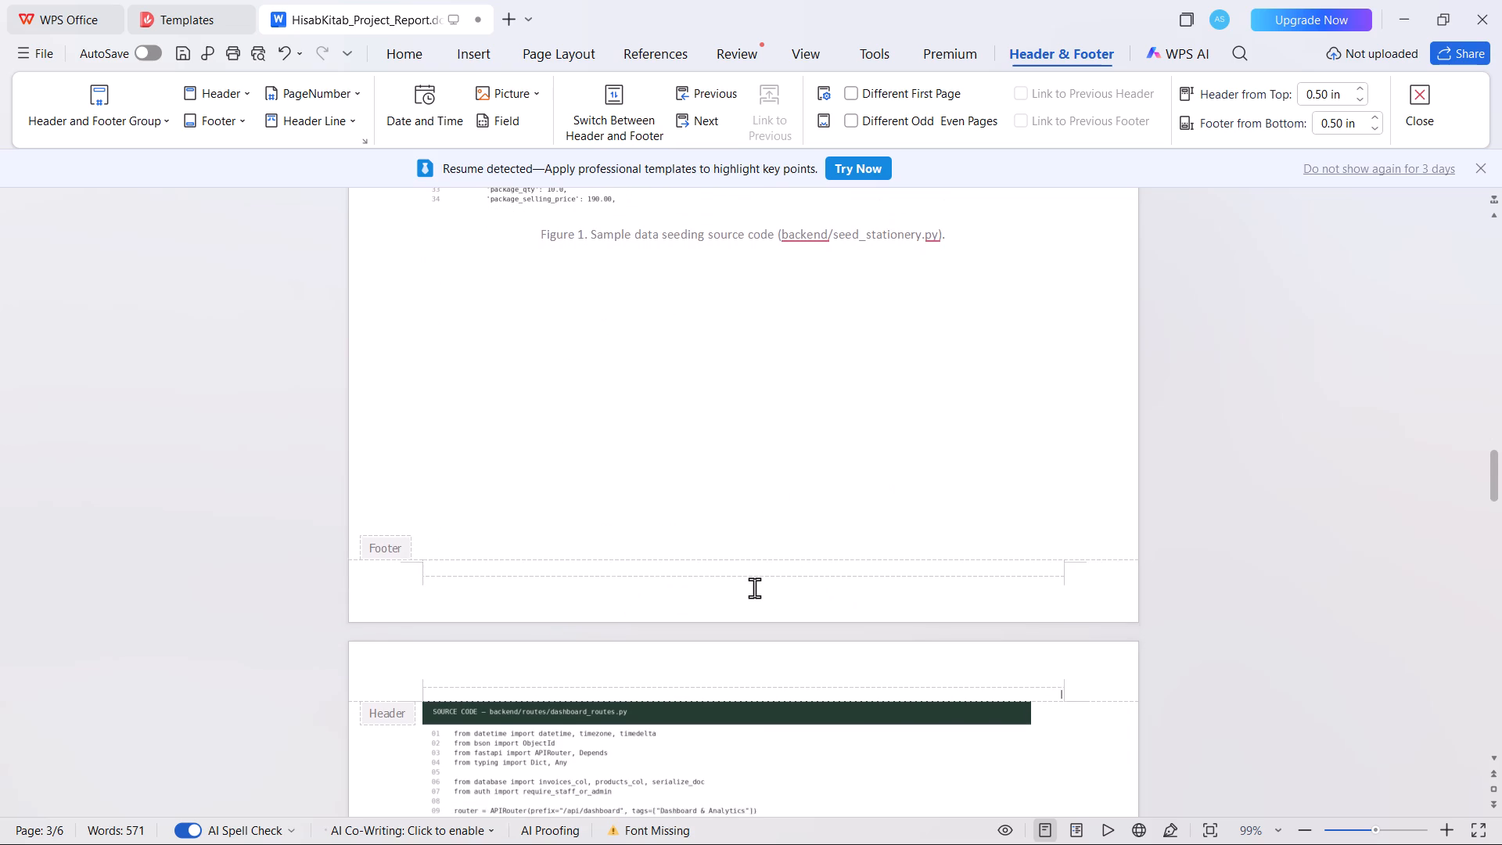
pyautogui.scroll(-2, 754, 588)
pyautogui.scroll(7, 754, 588)
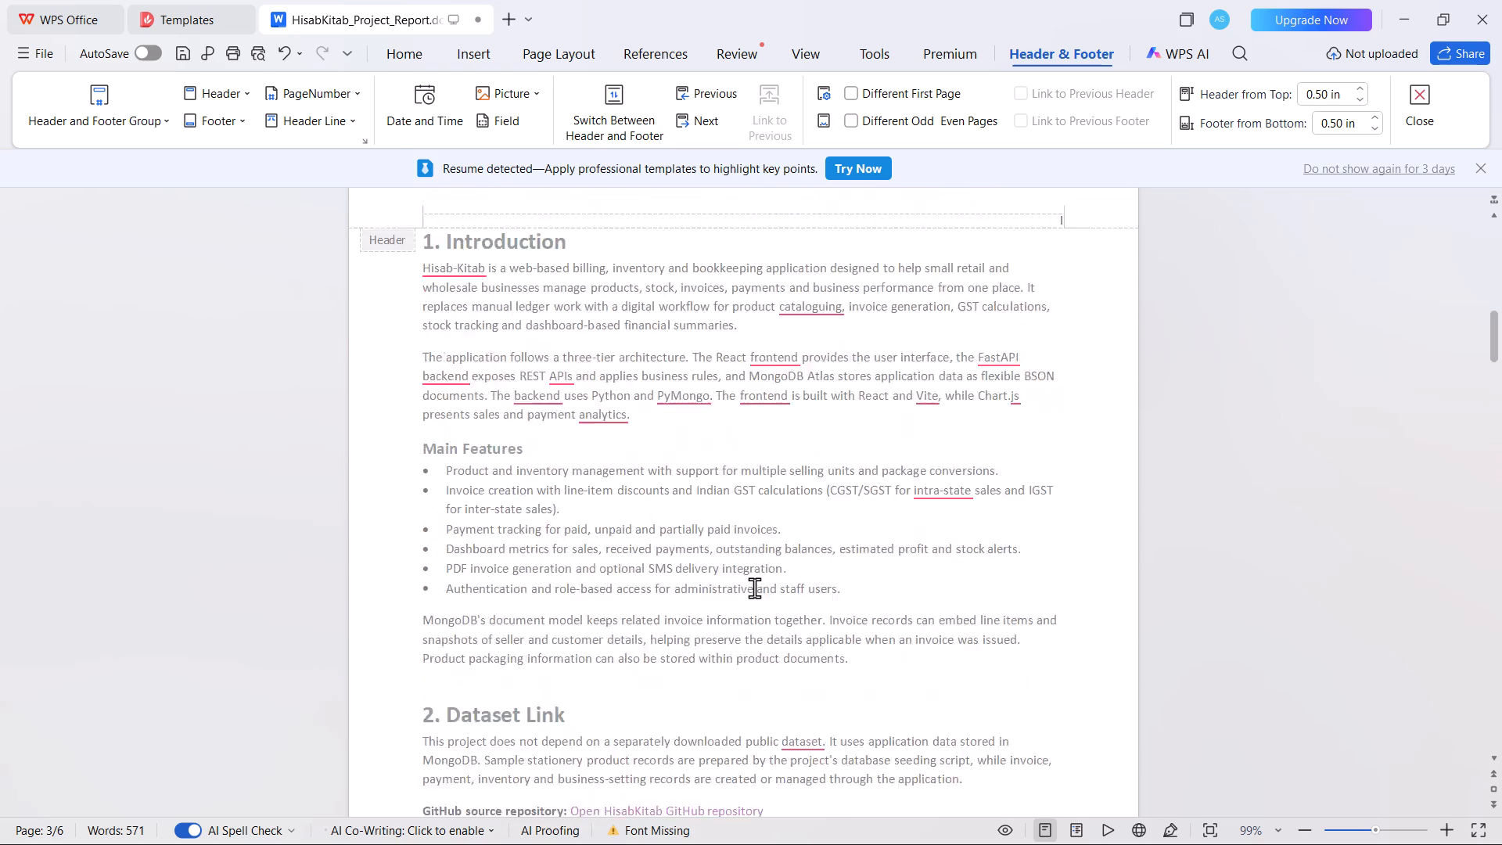
pyautogui.scroll(2, 754, 588)
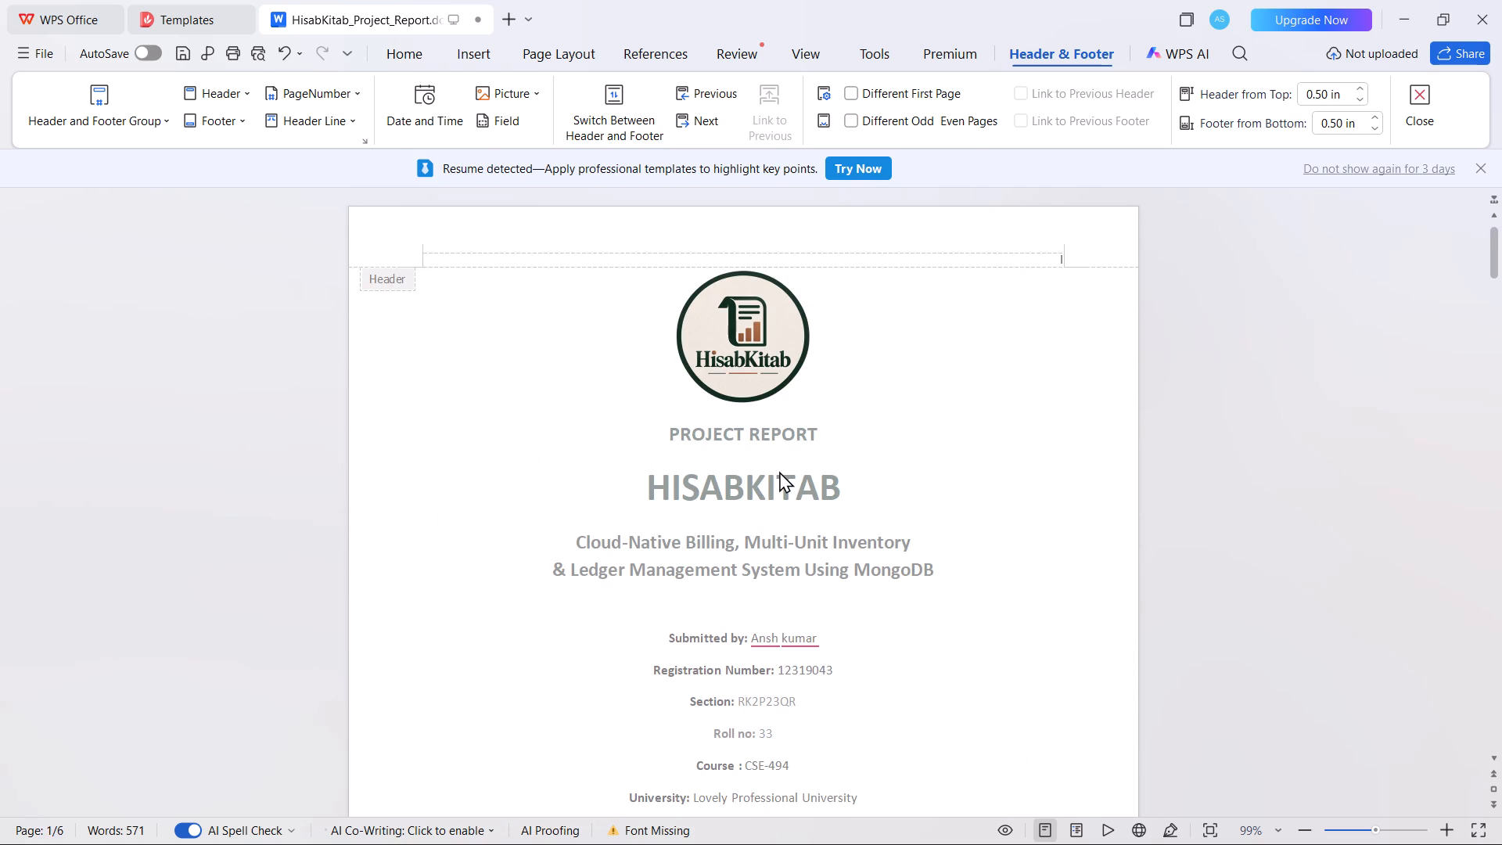
pyautogui.scroll(-4, 779, 471)
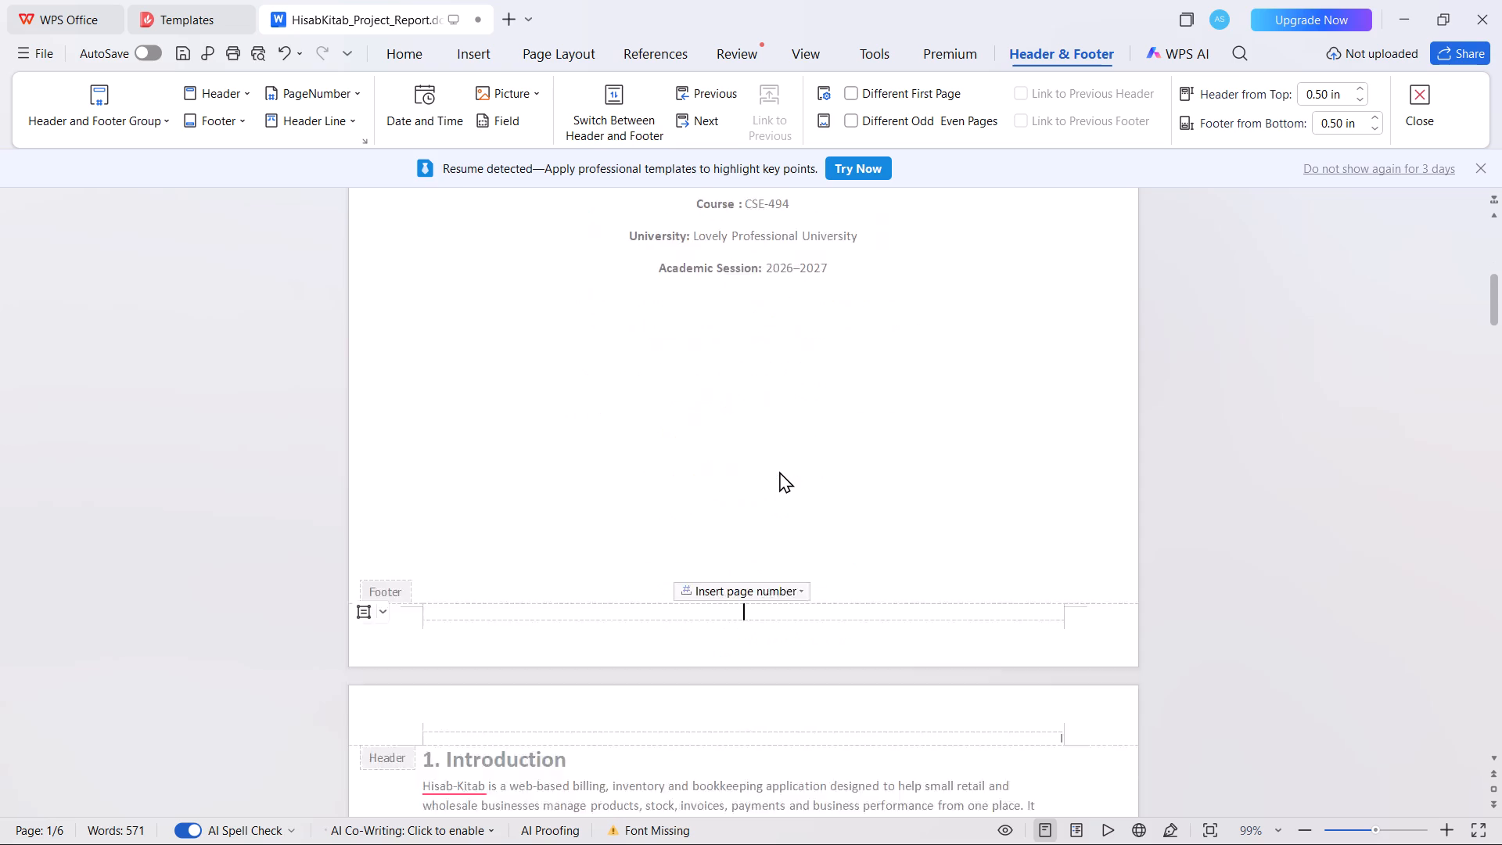
pyautogui.scroll(-6, 779, 471)
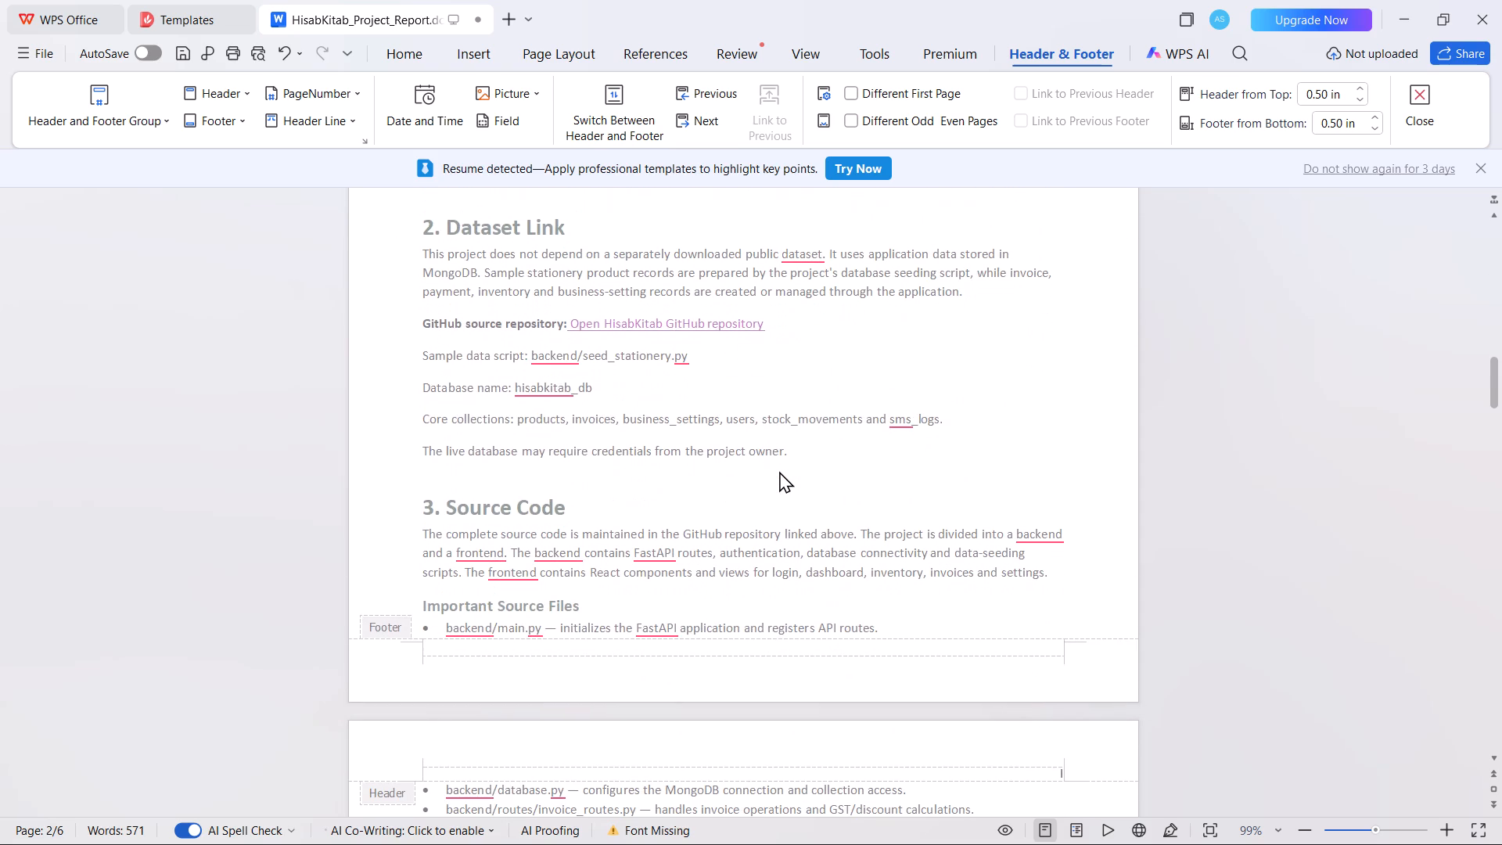
pyautogui.scroll(-4, 779, 471)
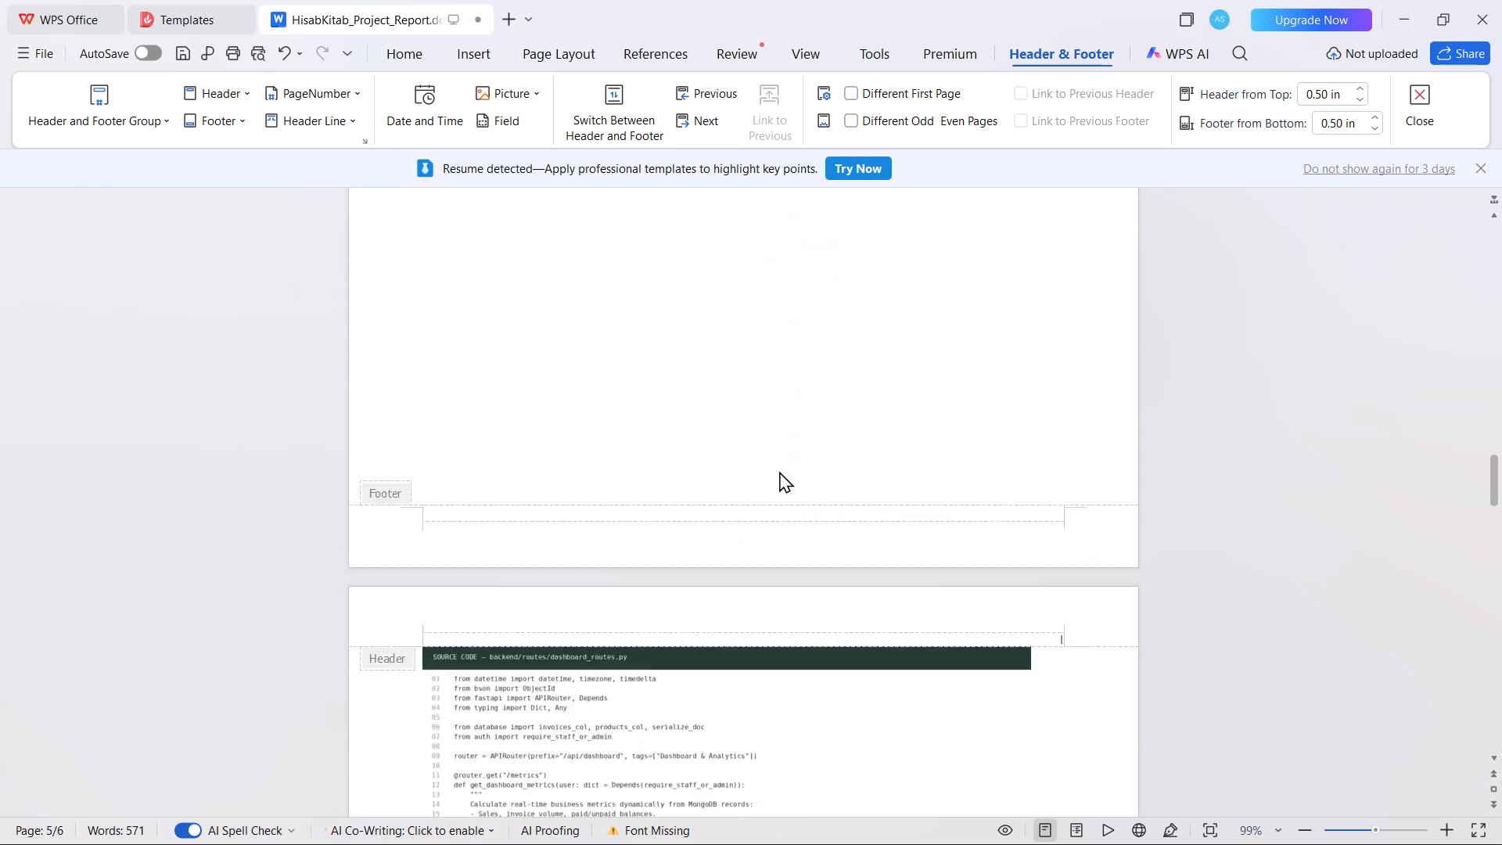
pyautogui.scroll(5, 779, 471)
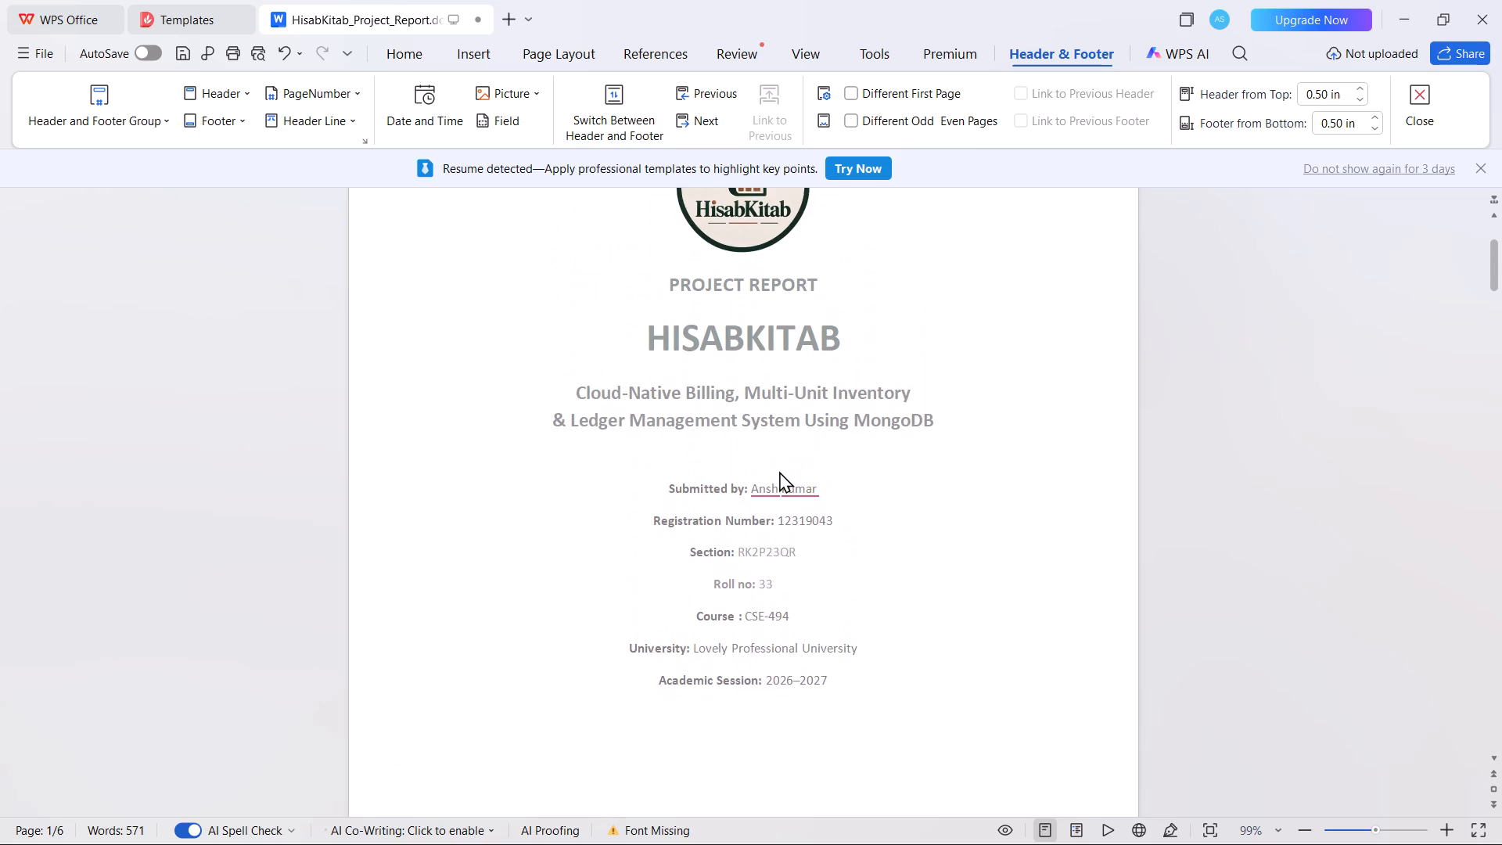
# Insert right-aligned page numbers in the header with the format 1, 2, 3, applied from the current page.
pyautogui.scroll(1, 779, 471)
pyautogui.click(397, 275)
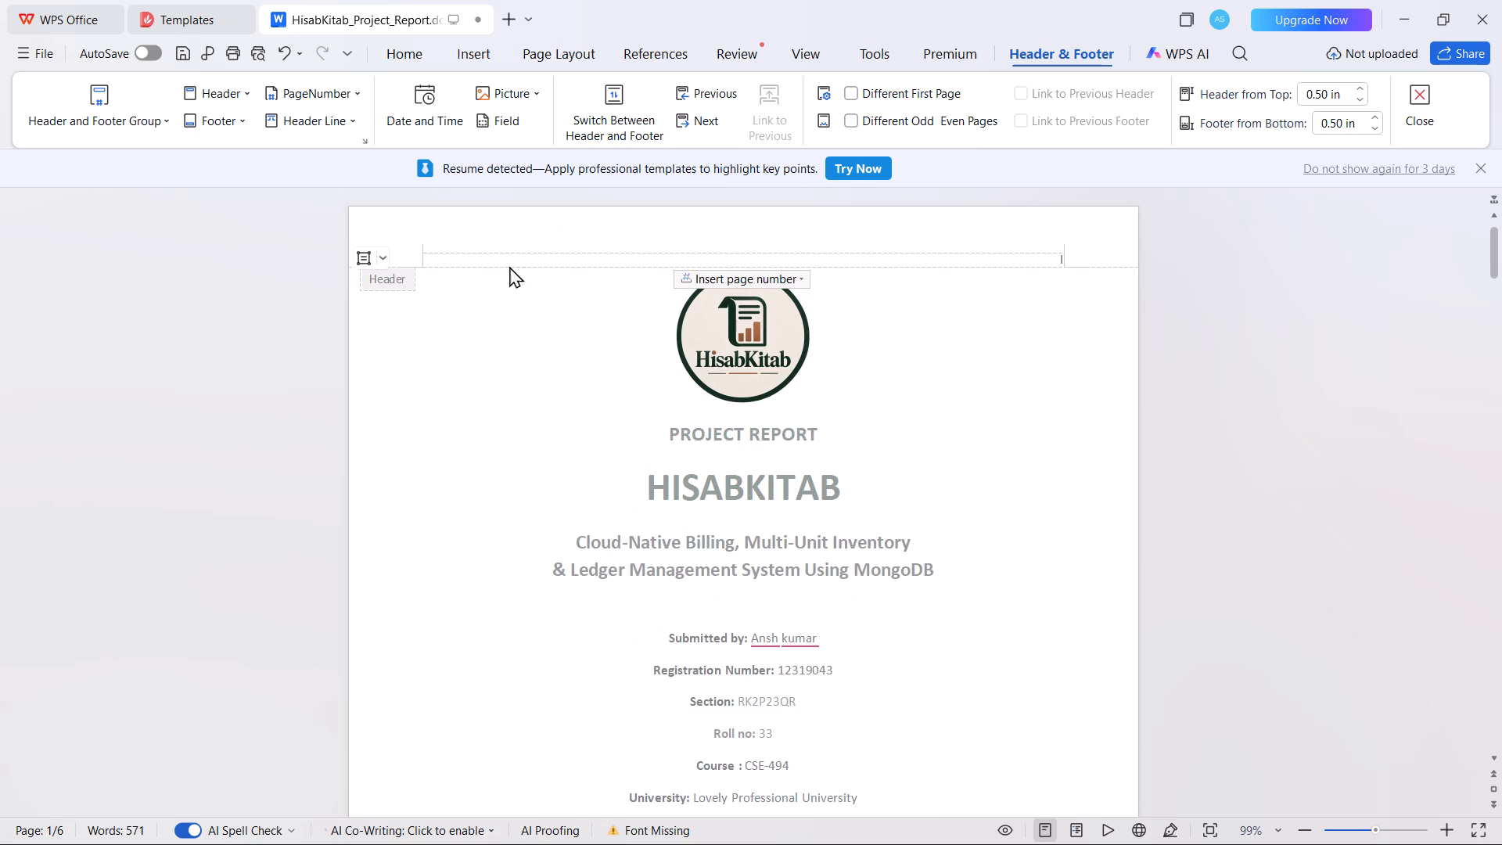
pyautogui.click(707, 283)
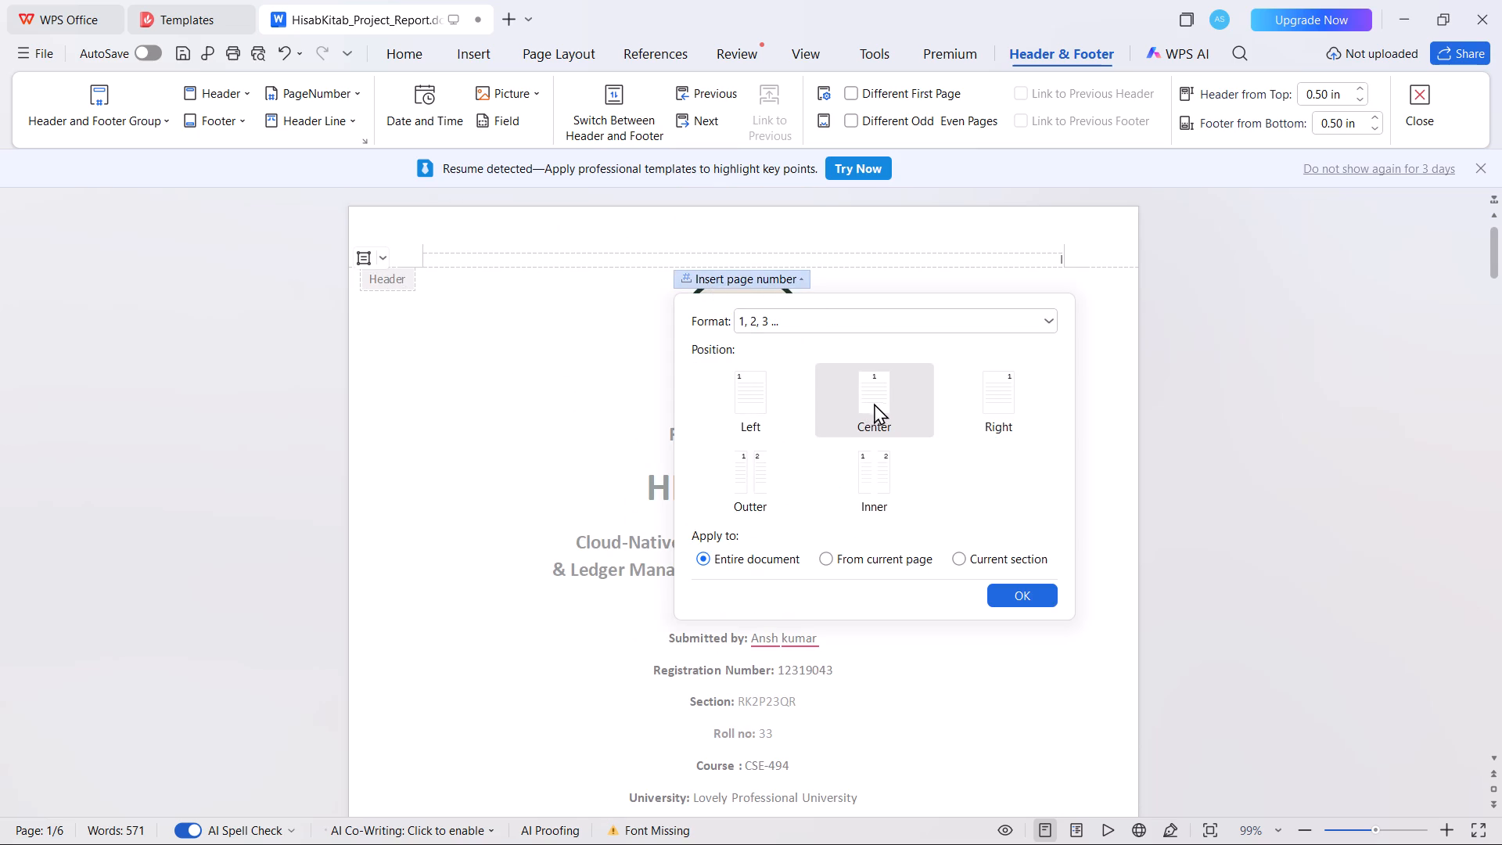
pyautogui.click(968, 390)
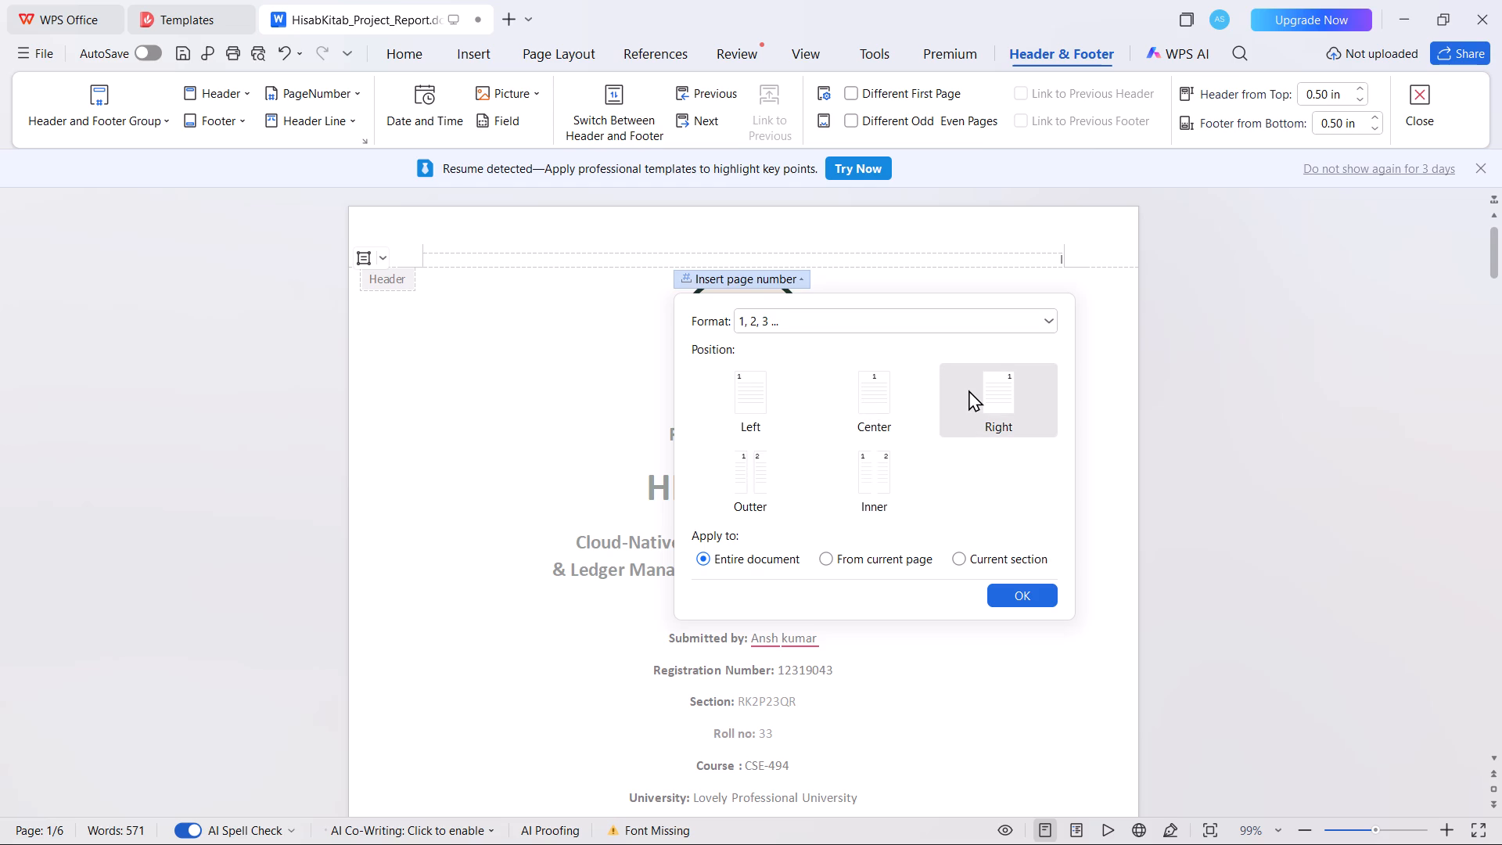
pyautogui.click(834, 556)
pyautogui.click(1050, 594)
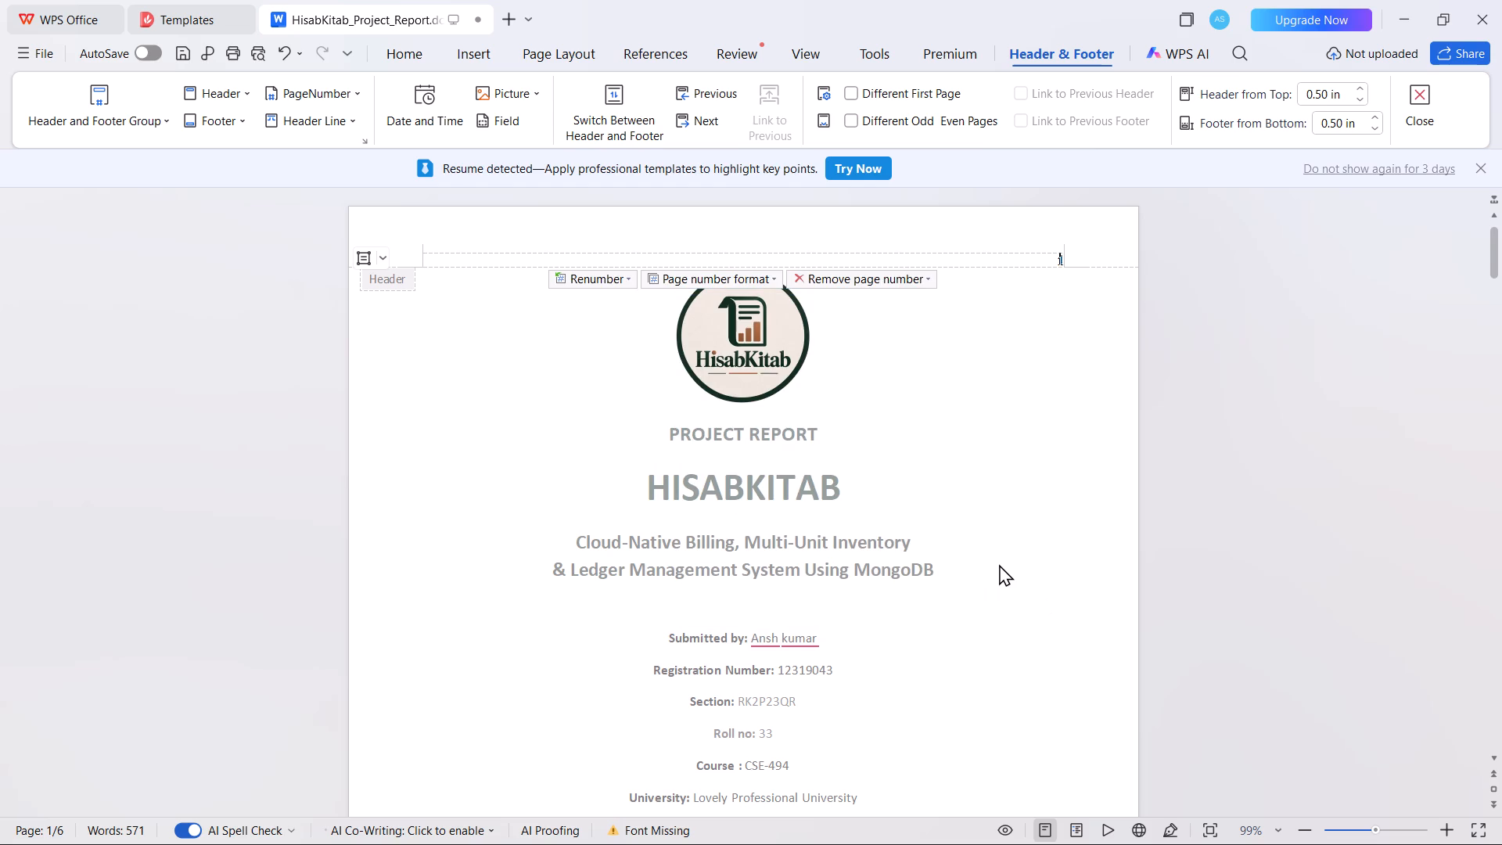
pyautogui.click(999, 564)
# Check the renumbering options for the header page number and look through the report to its last page.
pyautogui.scroll(-2, 1004, 426)
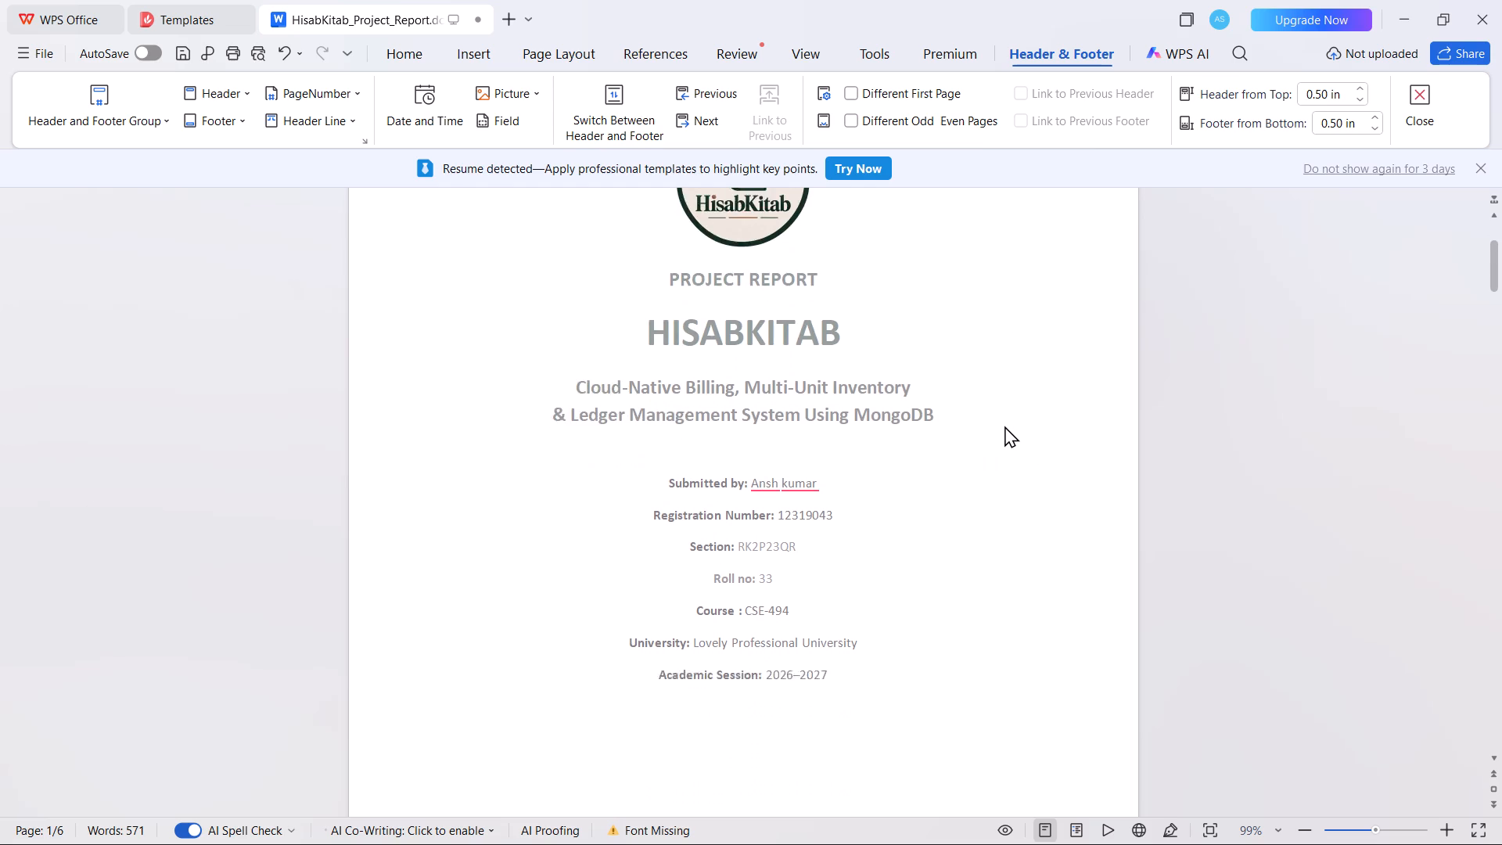
pyautogui.scroll(1, 1004, 426)
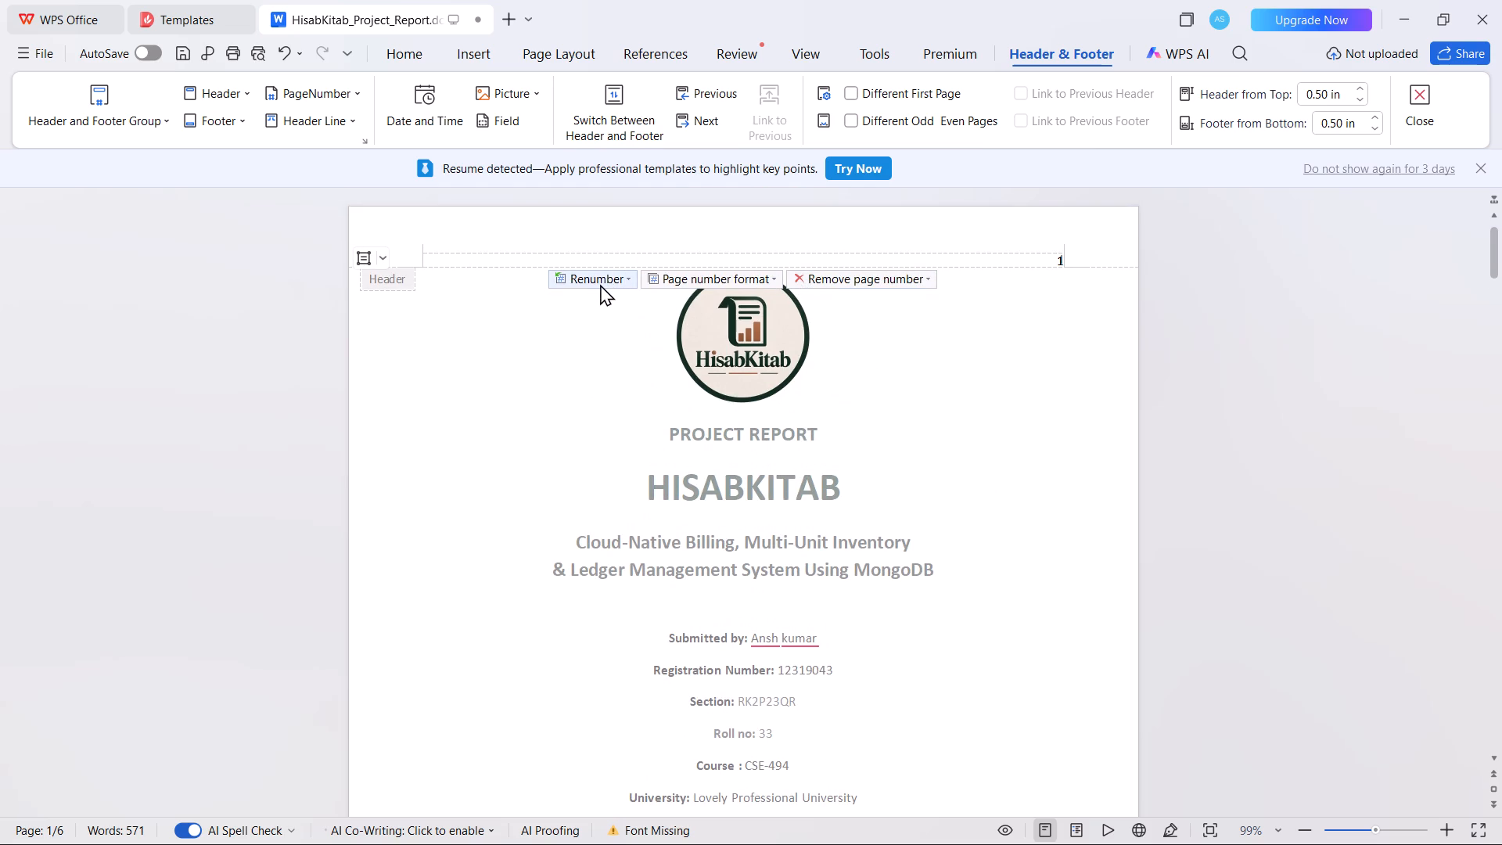
pyautogui.click(636, 280)
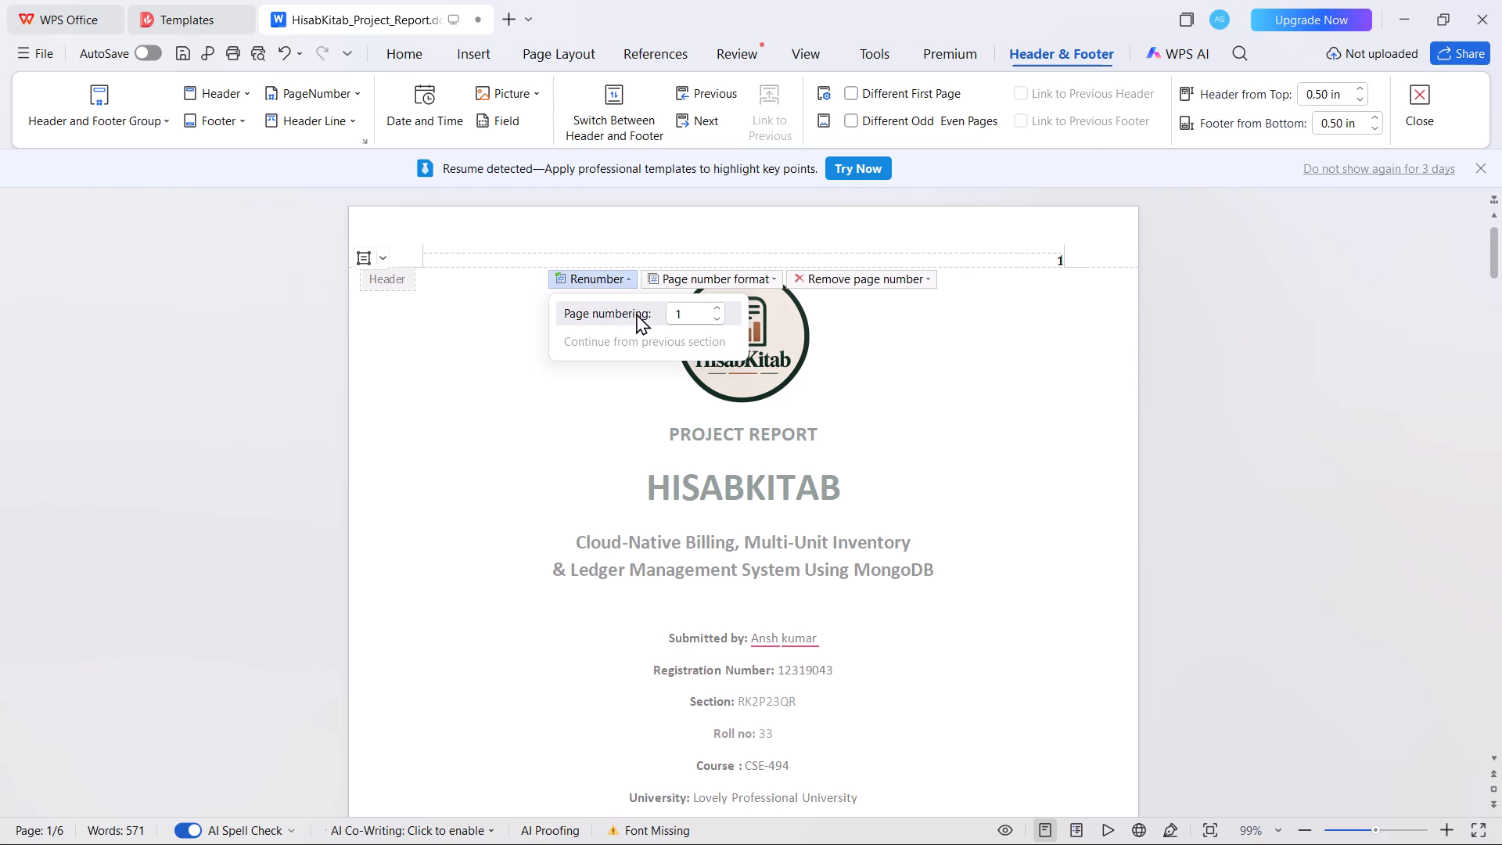
pyautogui.click(555, 437)
pyautogui.scroll(-4, 1039, 380)
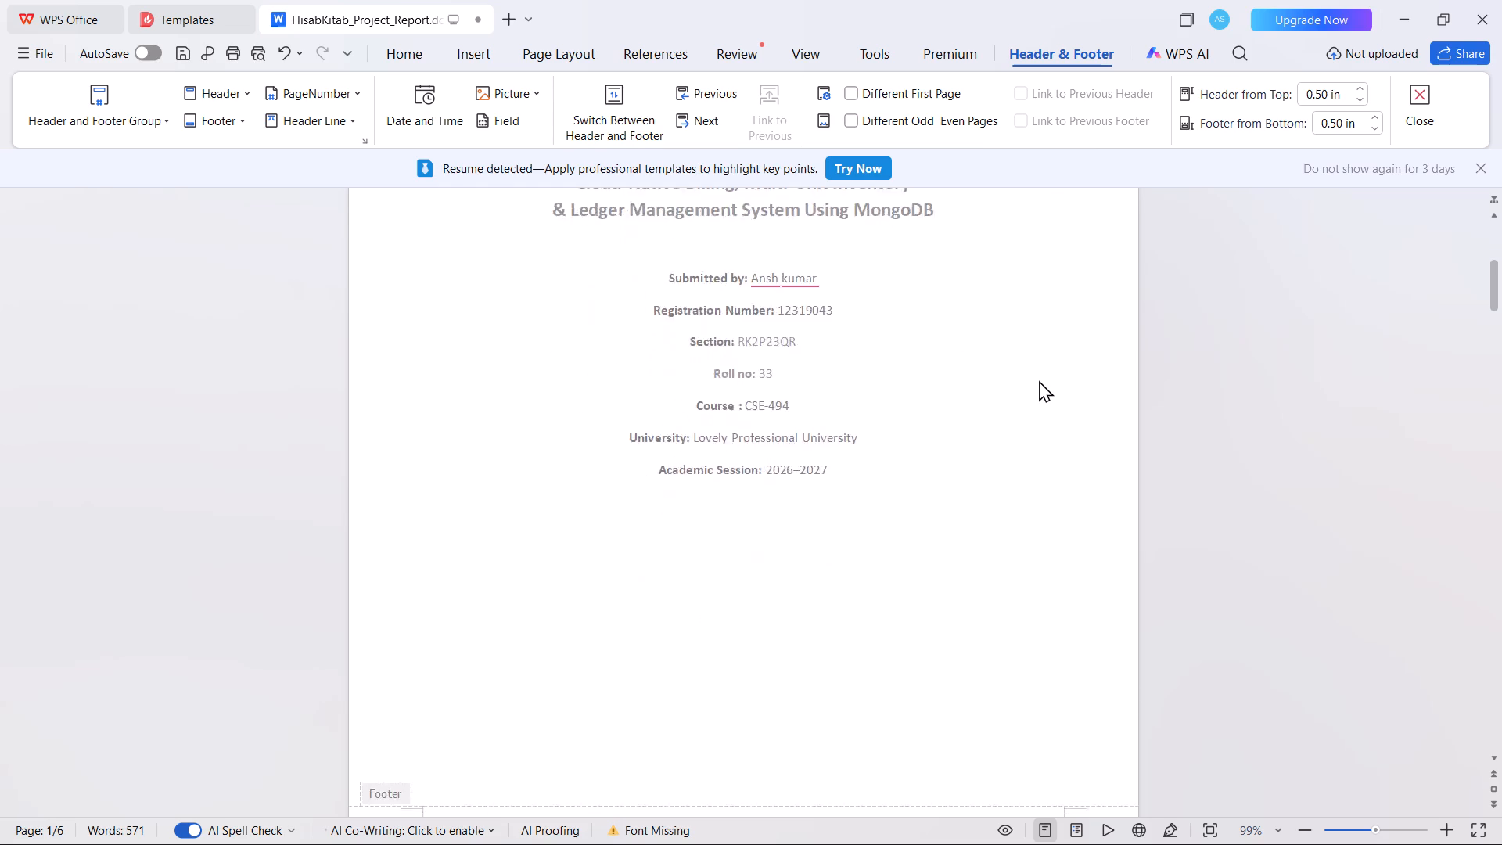
pyautogui.scroll(-12, 1039, 380)
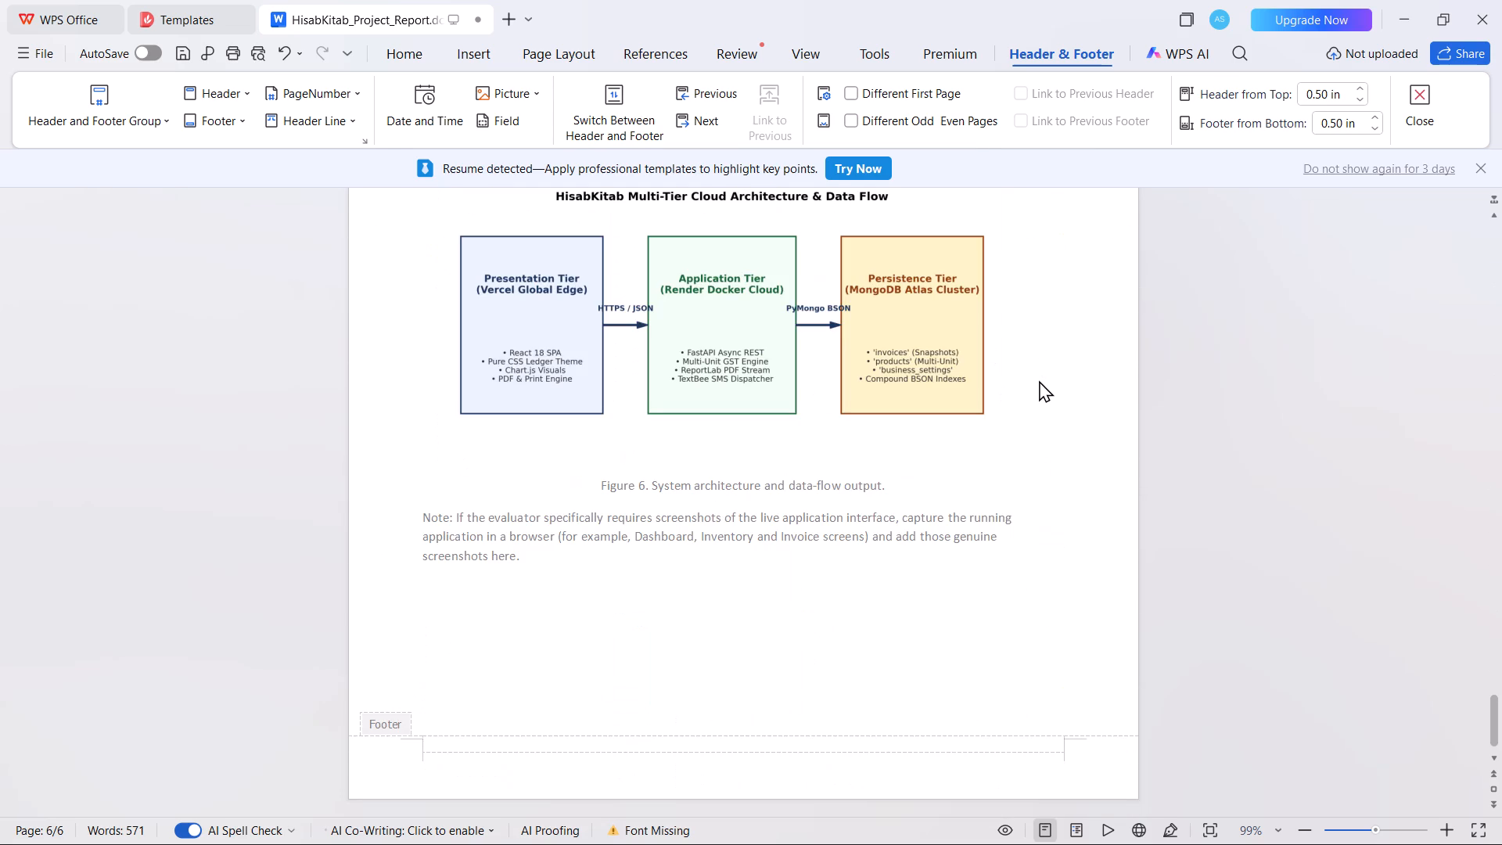
pyautogui.scroll(-3, 1039, 380)
pyautogui.scroll(16, 1039, 380)
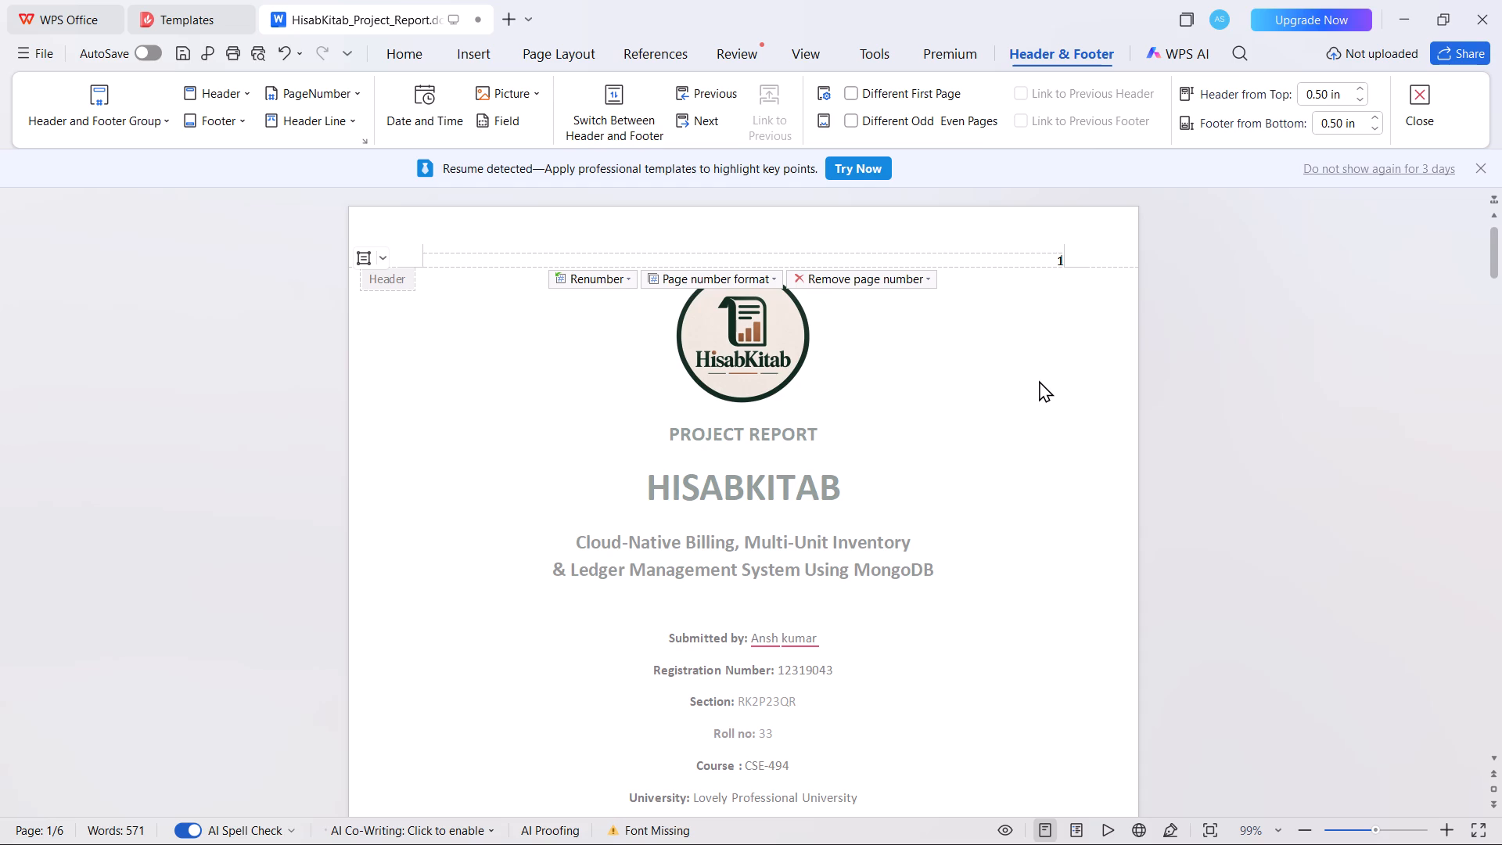
# Capture a screenshot region of the cover page's details block, from the Submitted by line to the Academic Session line.
pyautogui.scroll(-1, 1039, 380)
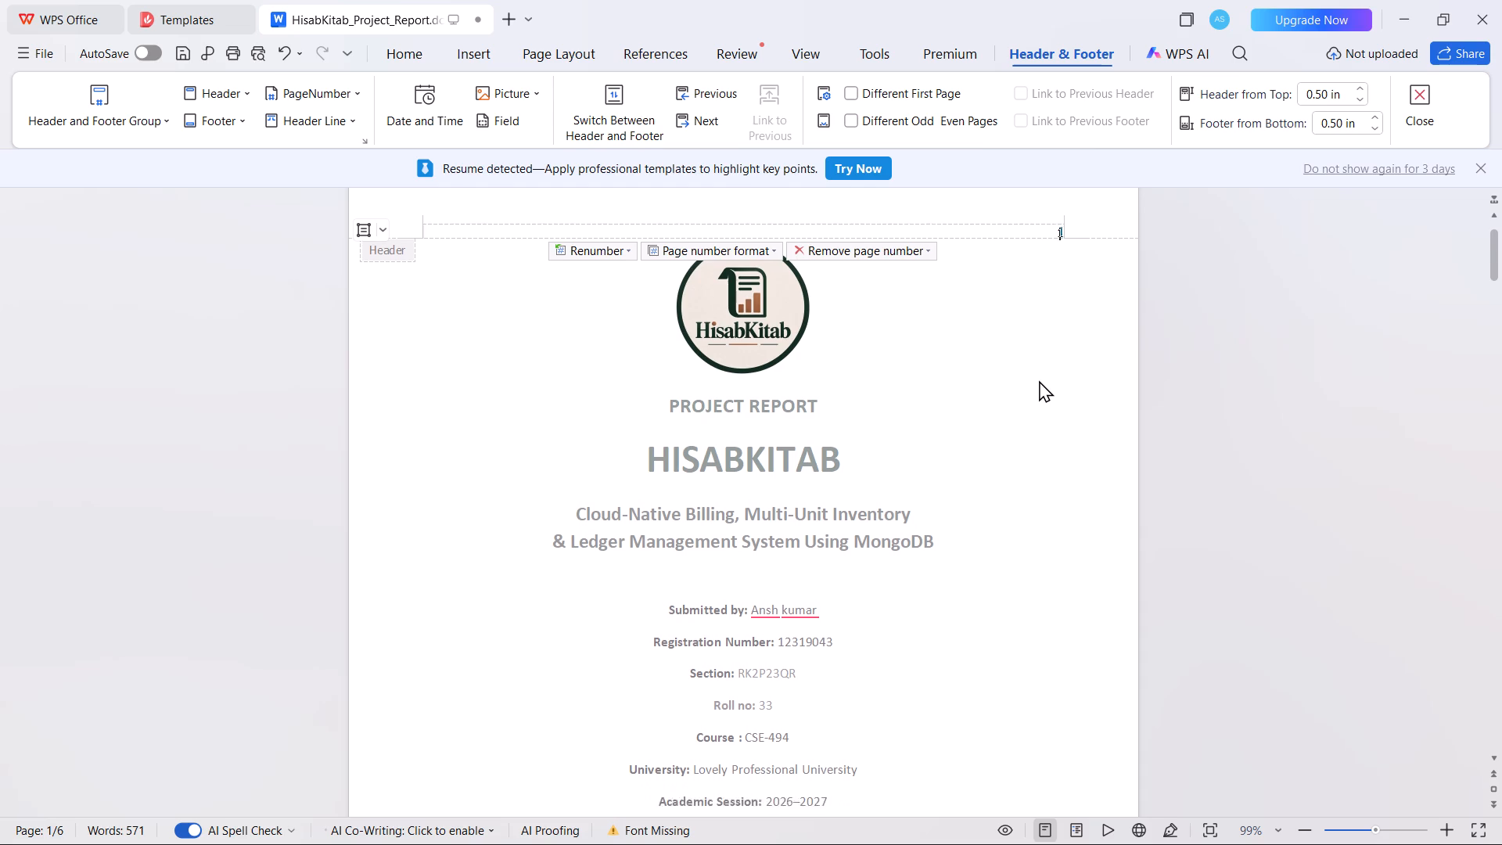
pyautogui.scroll(-2, 1039, 380)
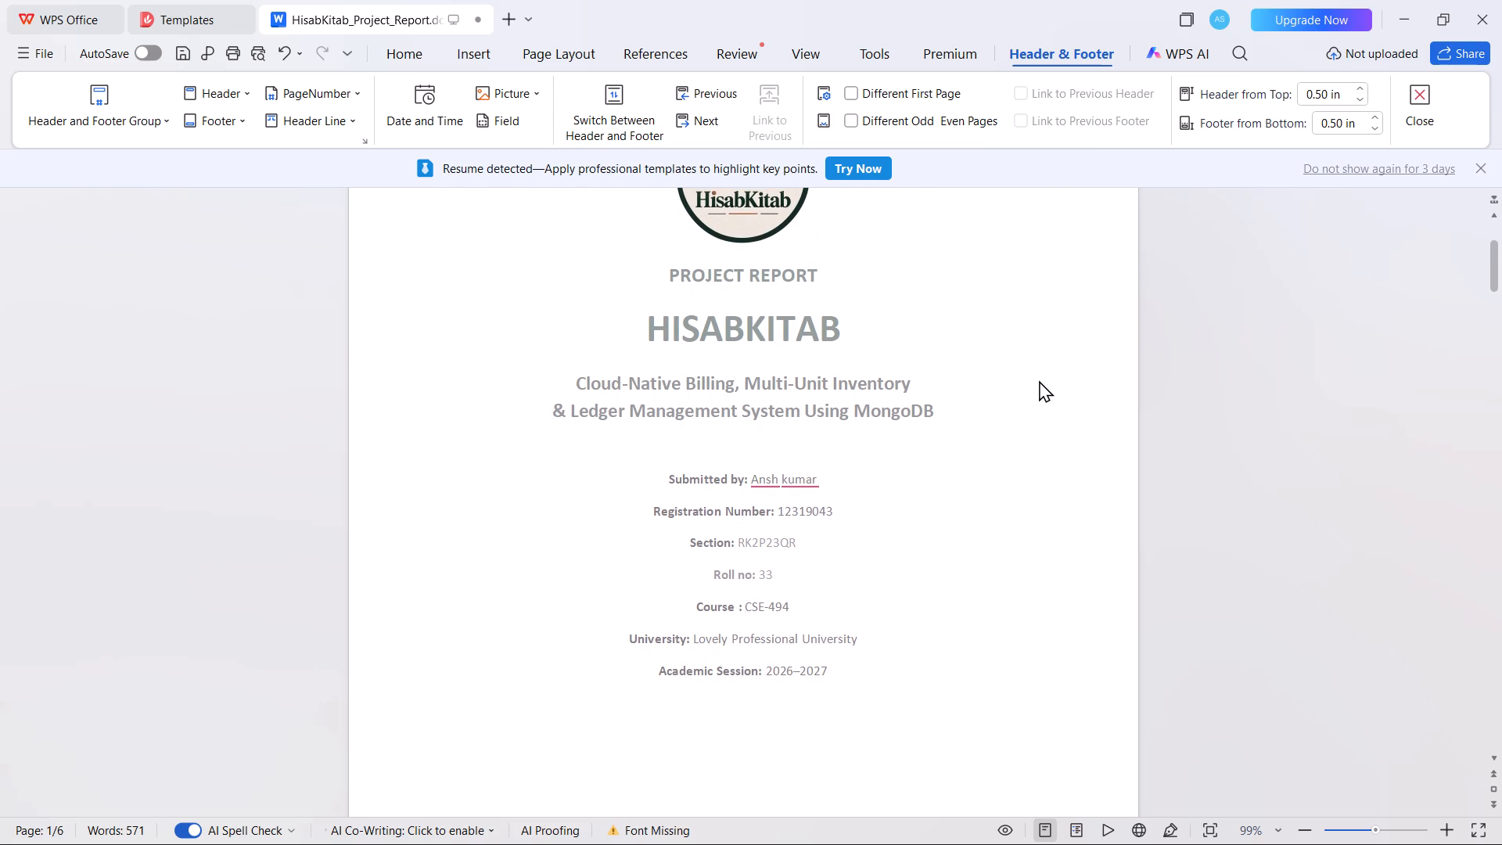
pyautogui.press('Print')
pyautogui.moveTo(644, 454); pyautogui.dragTo(887, 694)
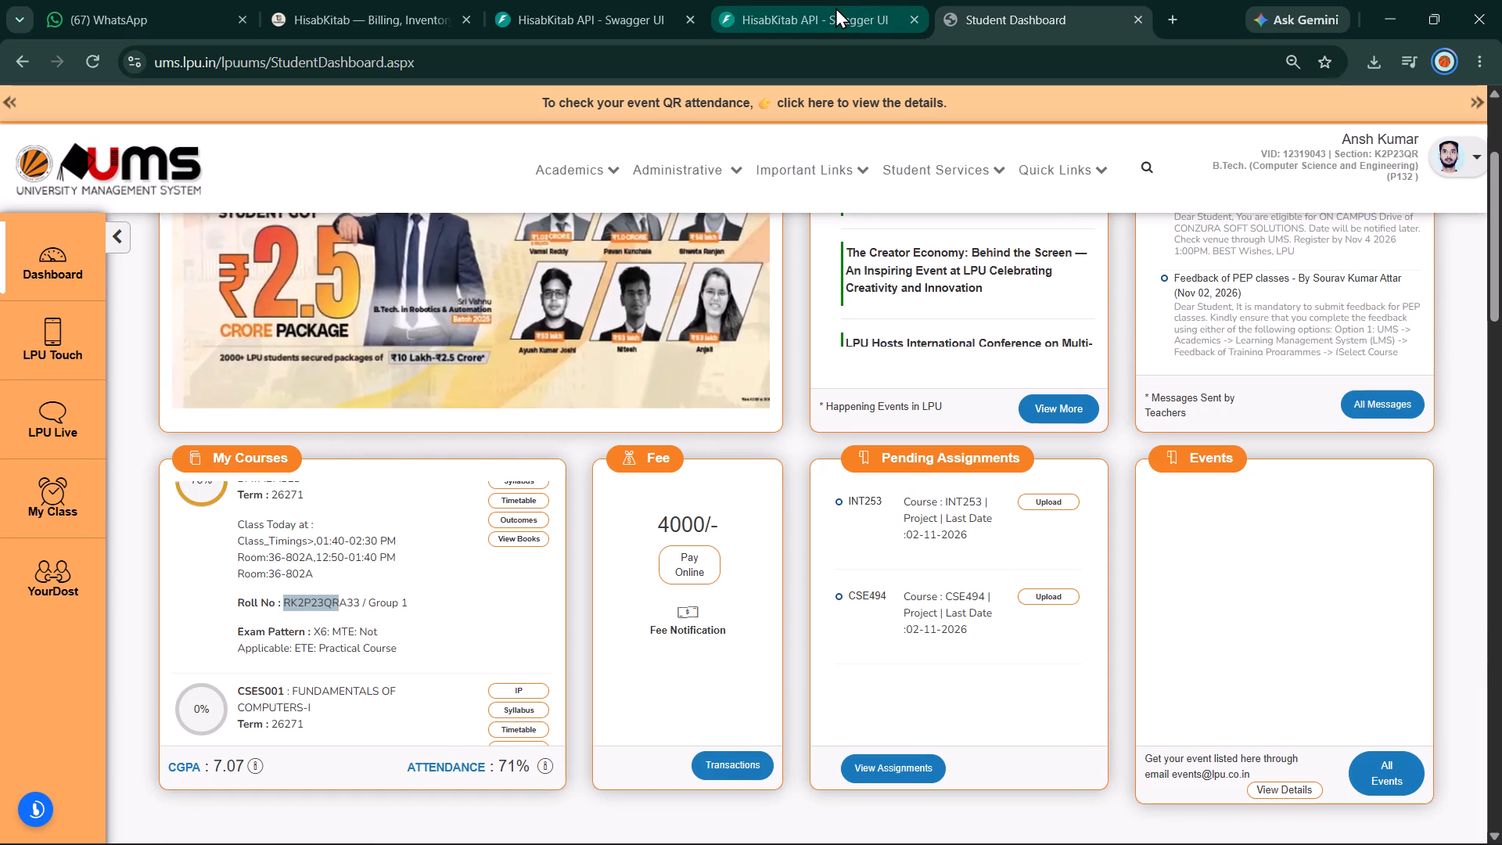
pyautogui.click(835, 7)
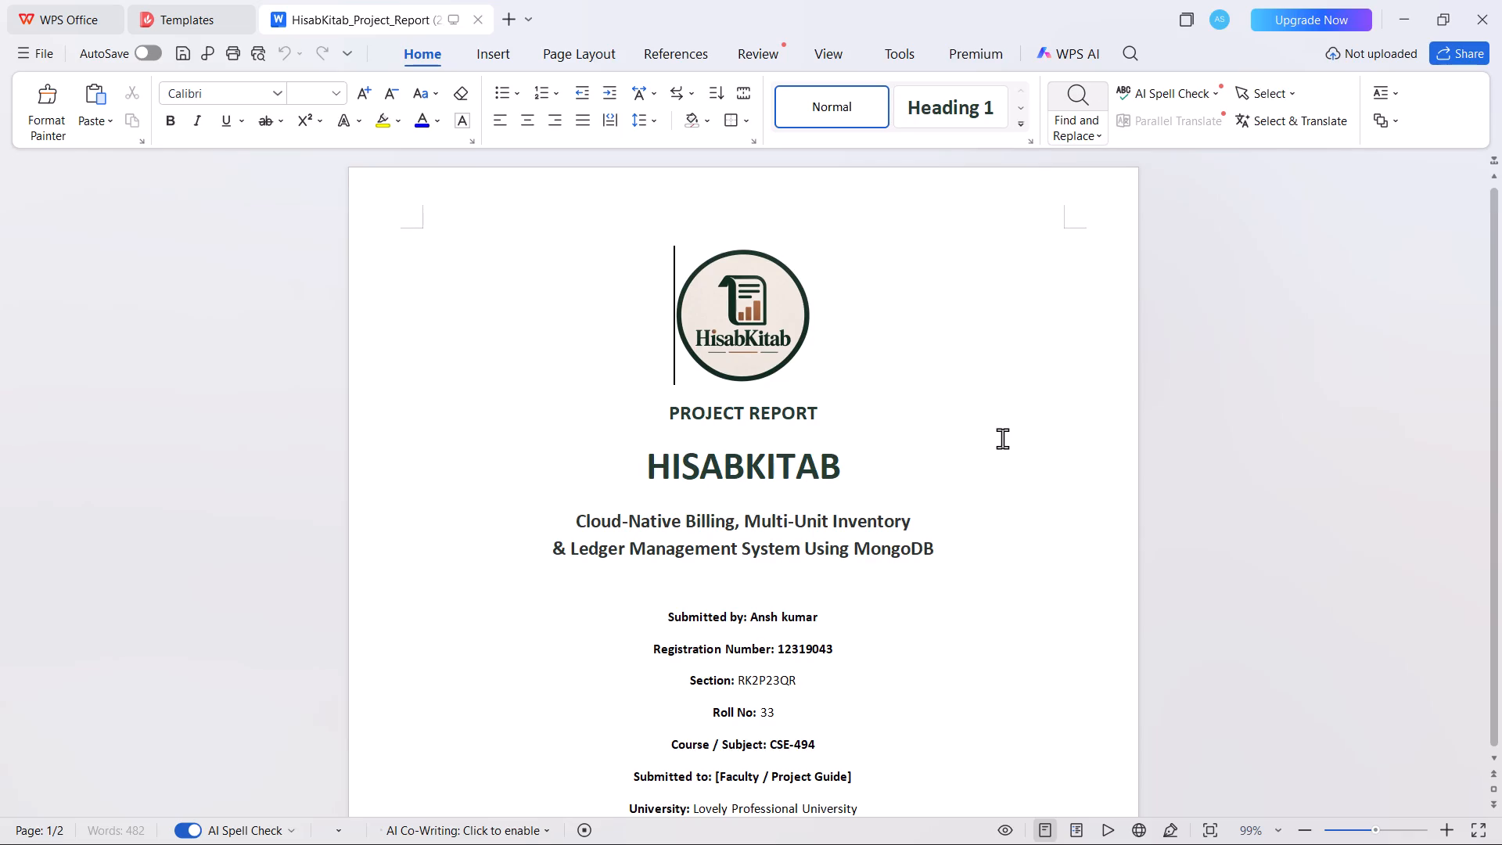
# Delete the "Submitted to: [Faculty / Project Guide]" line from the report's cover page.
pyautogui.scroll(-3, 1002, 438)
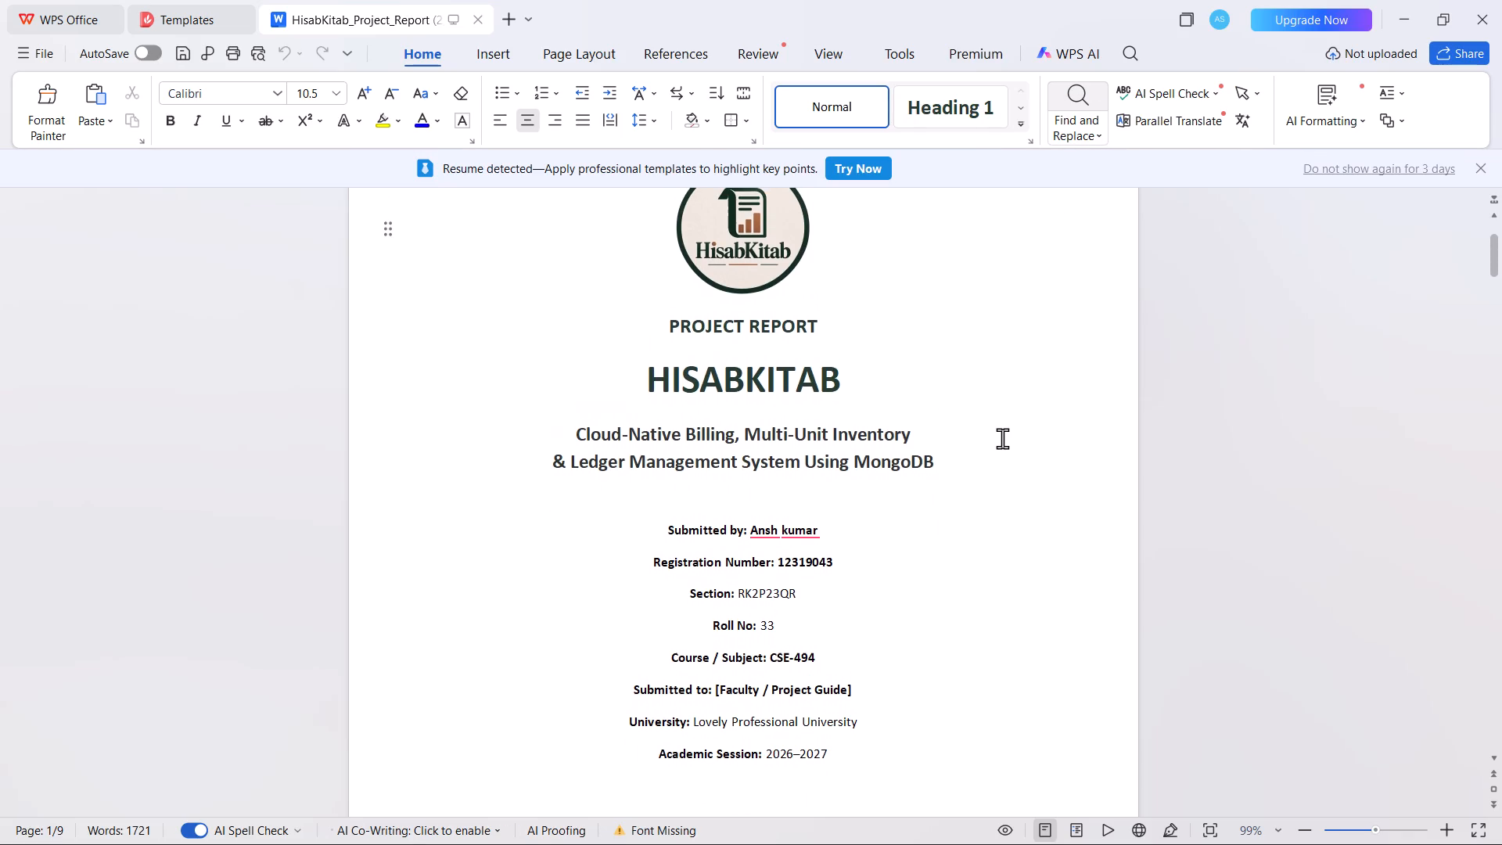
pyautogui.scroll(-2, 1002, 438)
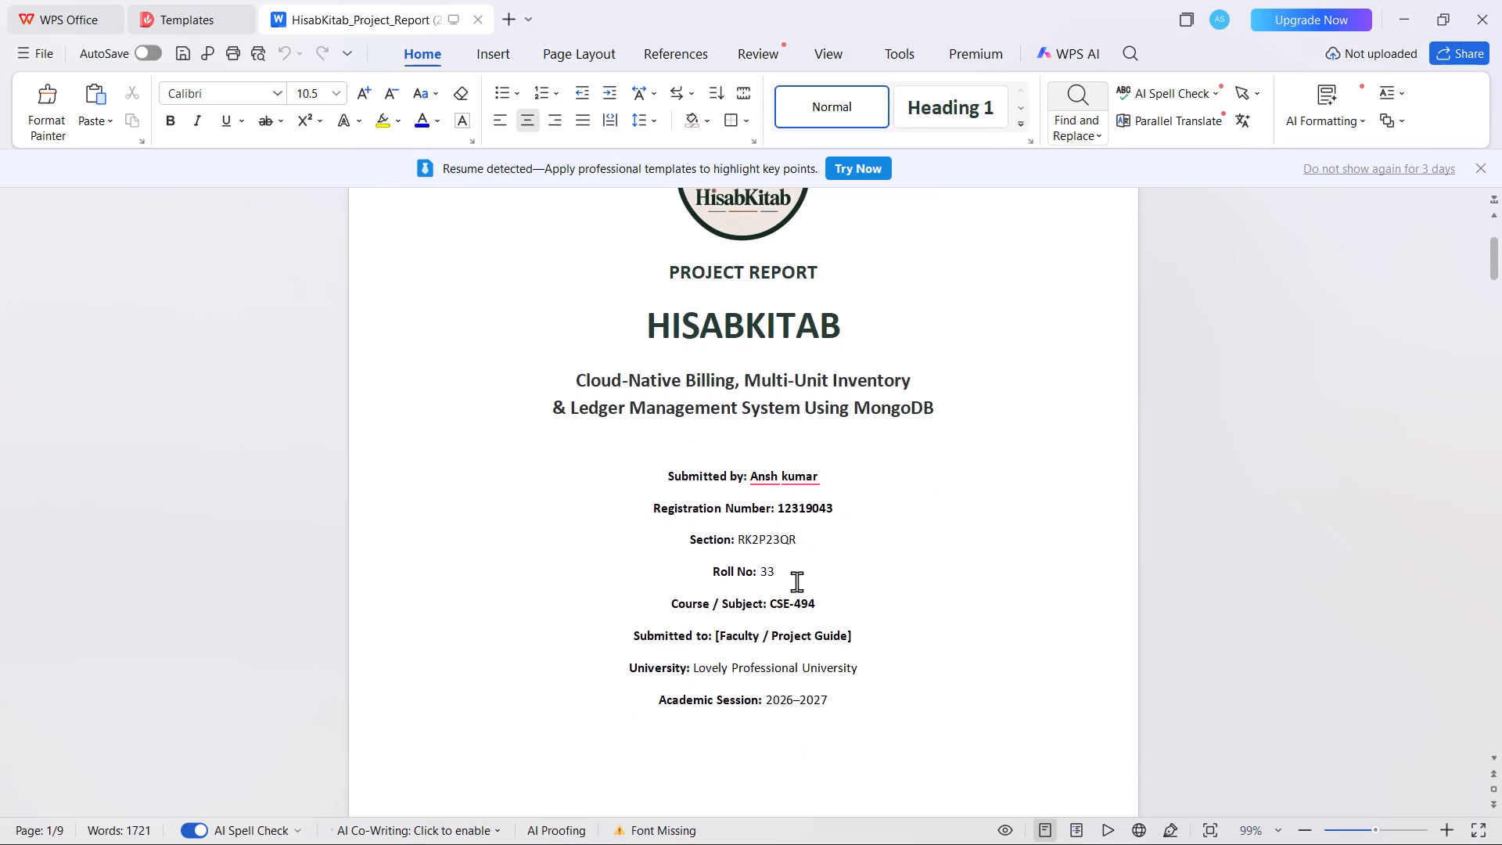
pyautogui.moveTo(860, 634); pyautogui.dragTo(855, 634)
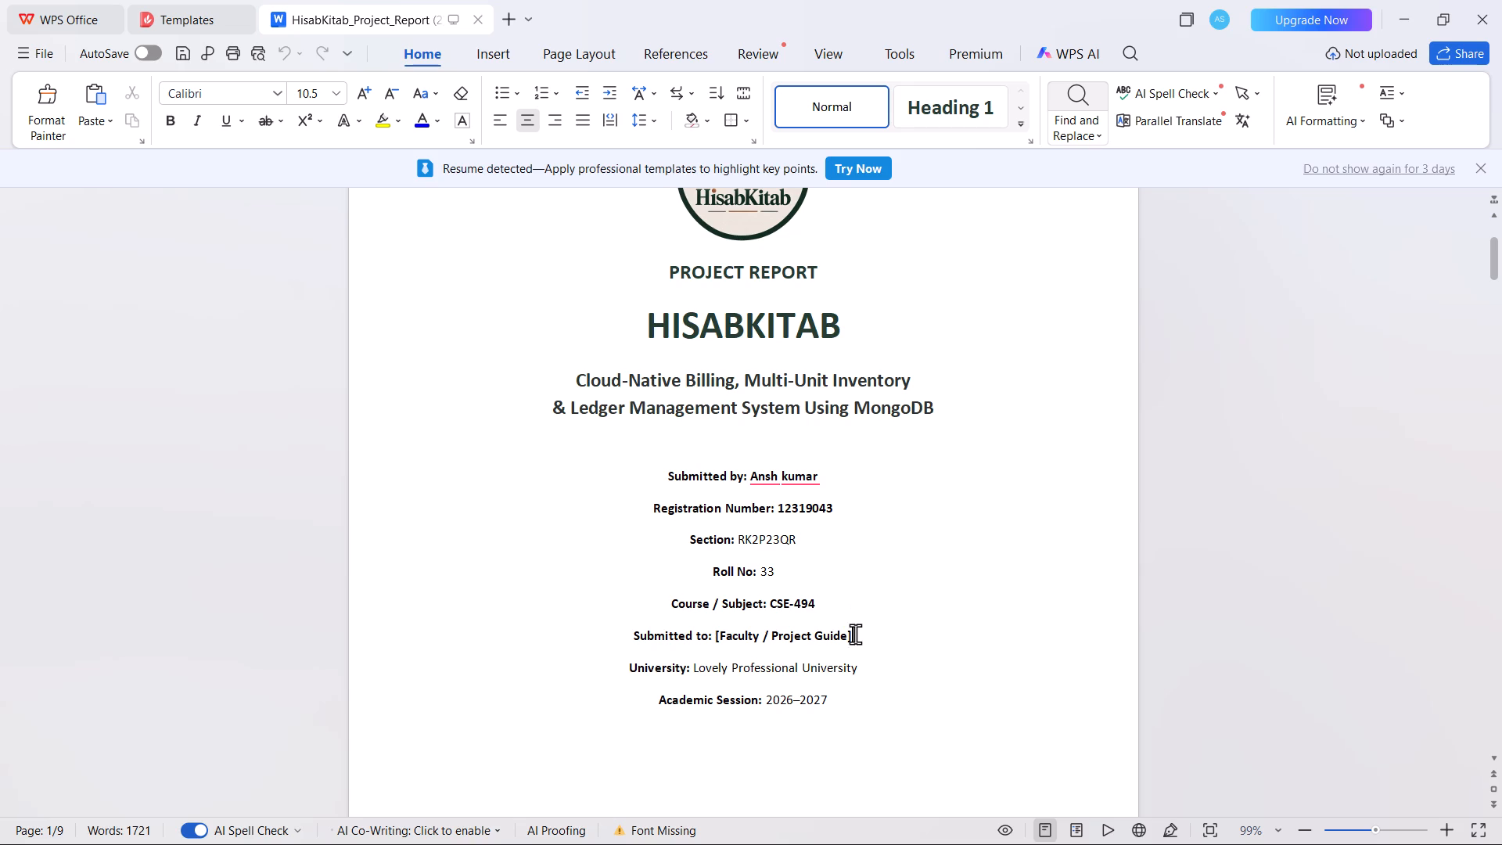
pyautogui.moveTo(855, 634); pyautogui.dragTo(633, 633)
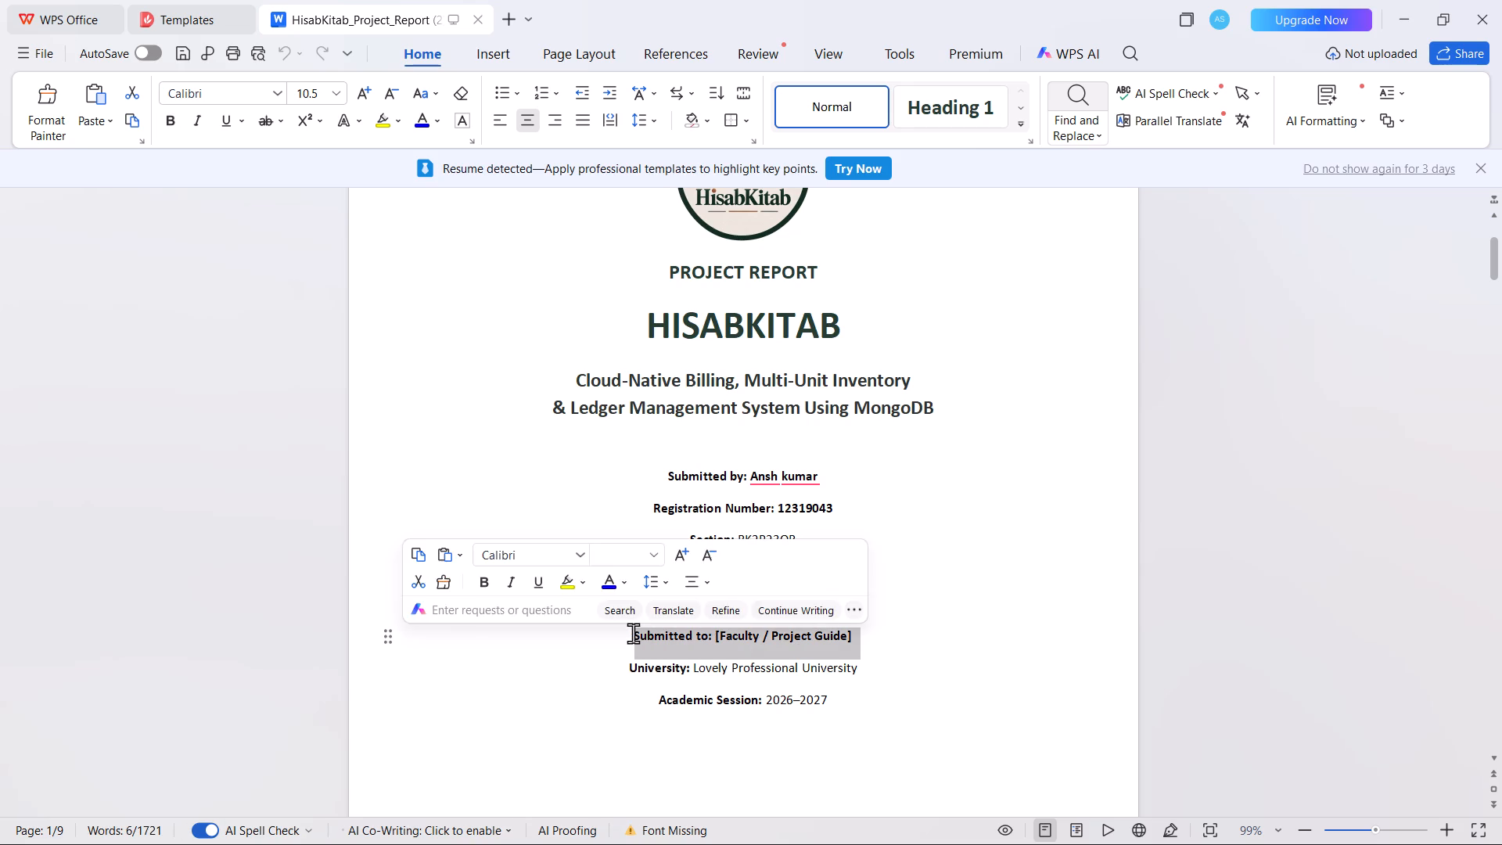
pyautogui.press('BackSpace')
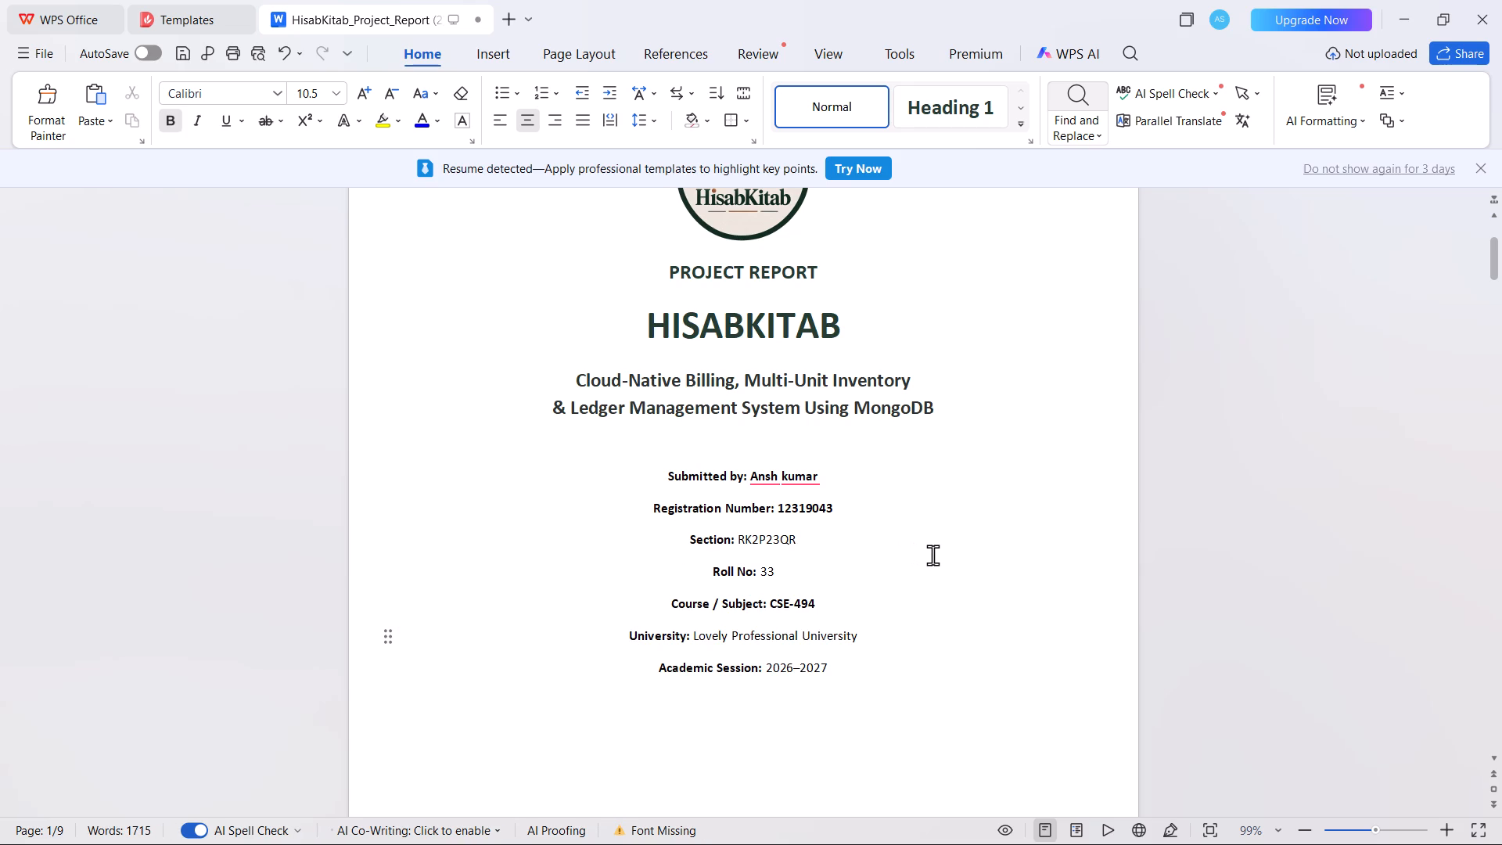
# Open the GitHub source repository link under Dataset Link and check in Chrome that it leads to the Hisaab-Kitab repository.
pyautogui.scroll(-4, 932, 555)
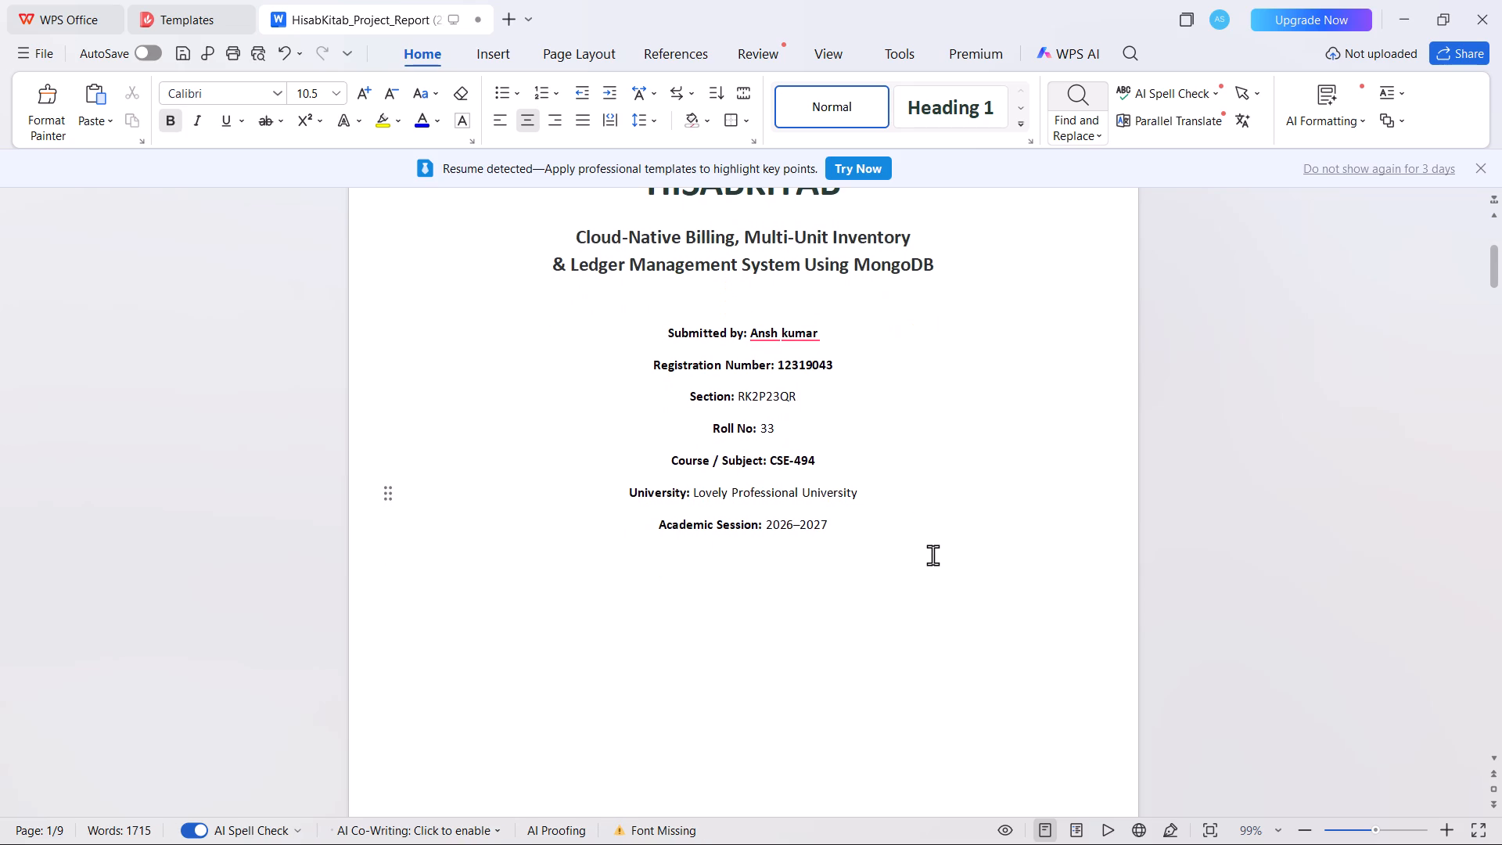
pyautogui.scroll(-5, 932, 555)
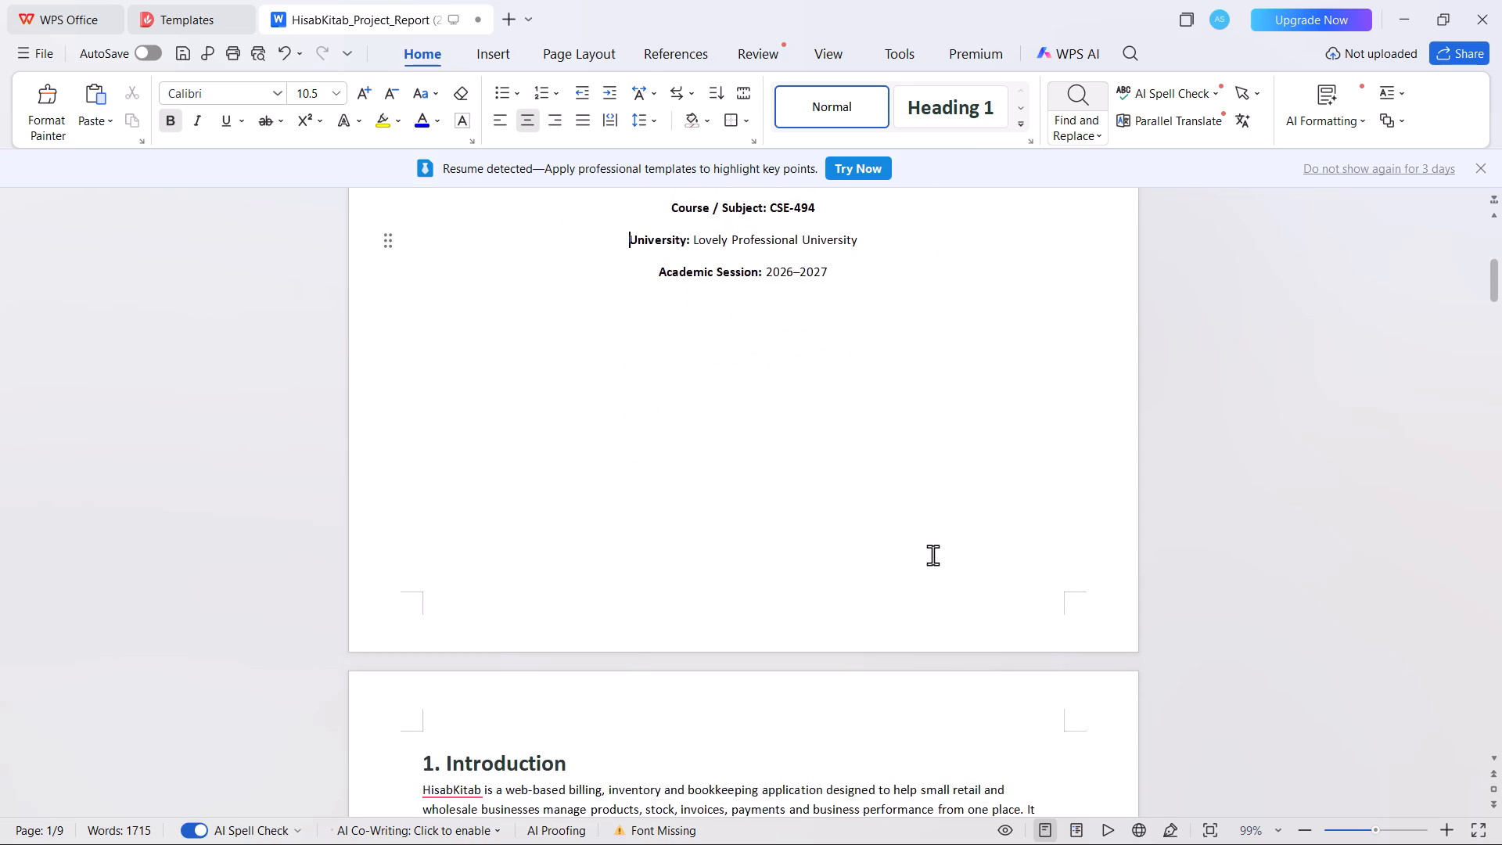
pyautogui.scroll(-4, 932, 555)
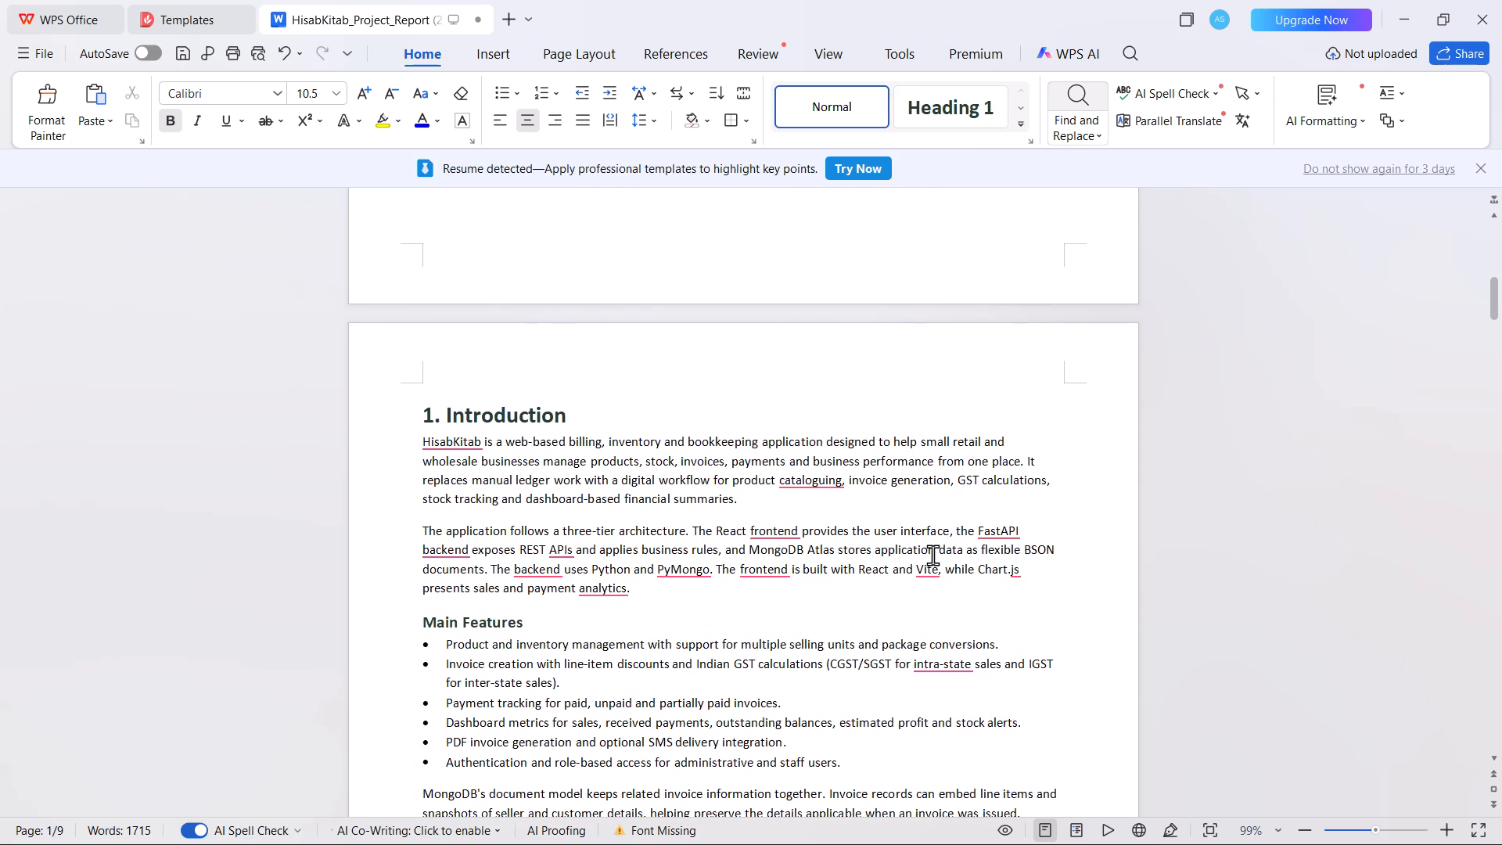
pyautogui.scroll(-5, 932, 555)
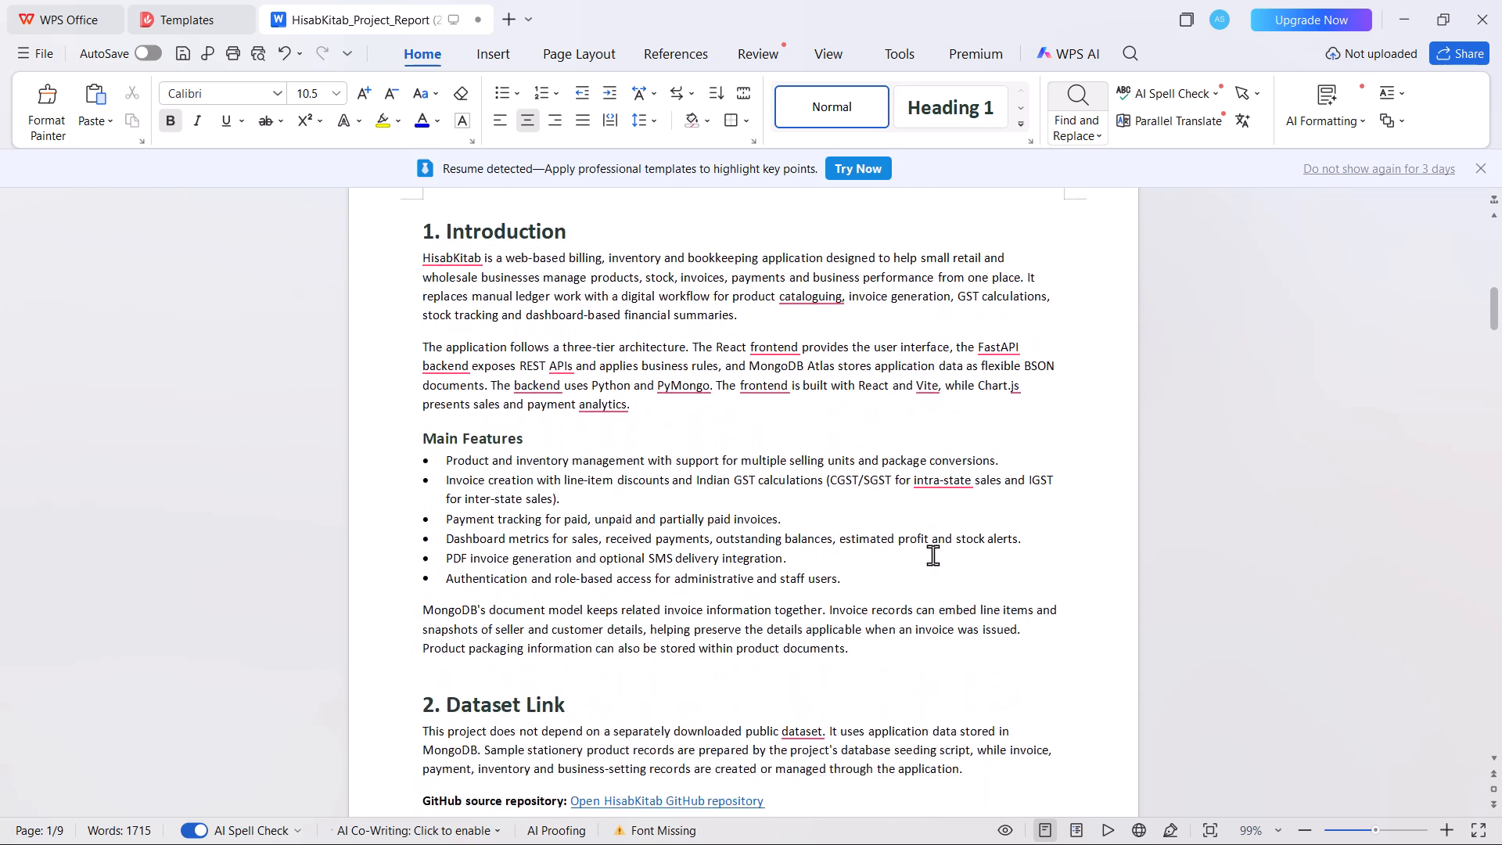
pyautogui.scroll(-2, 932, 555)
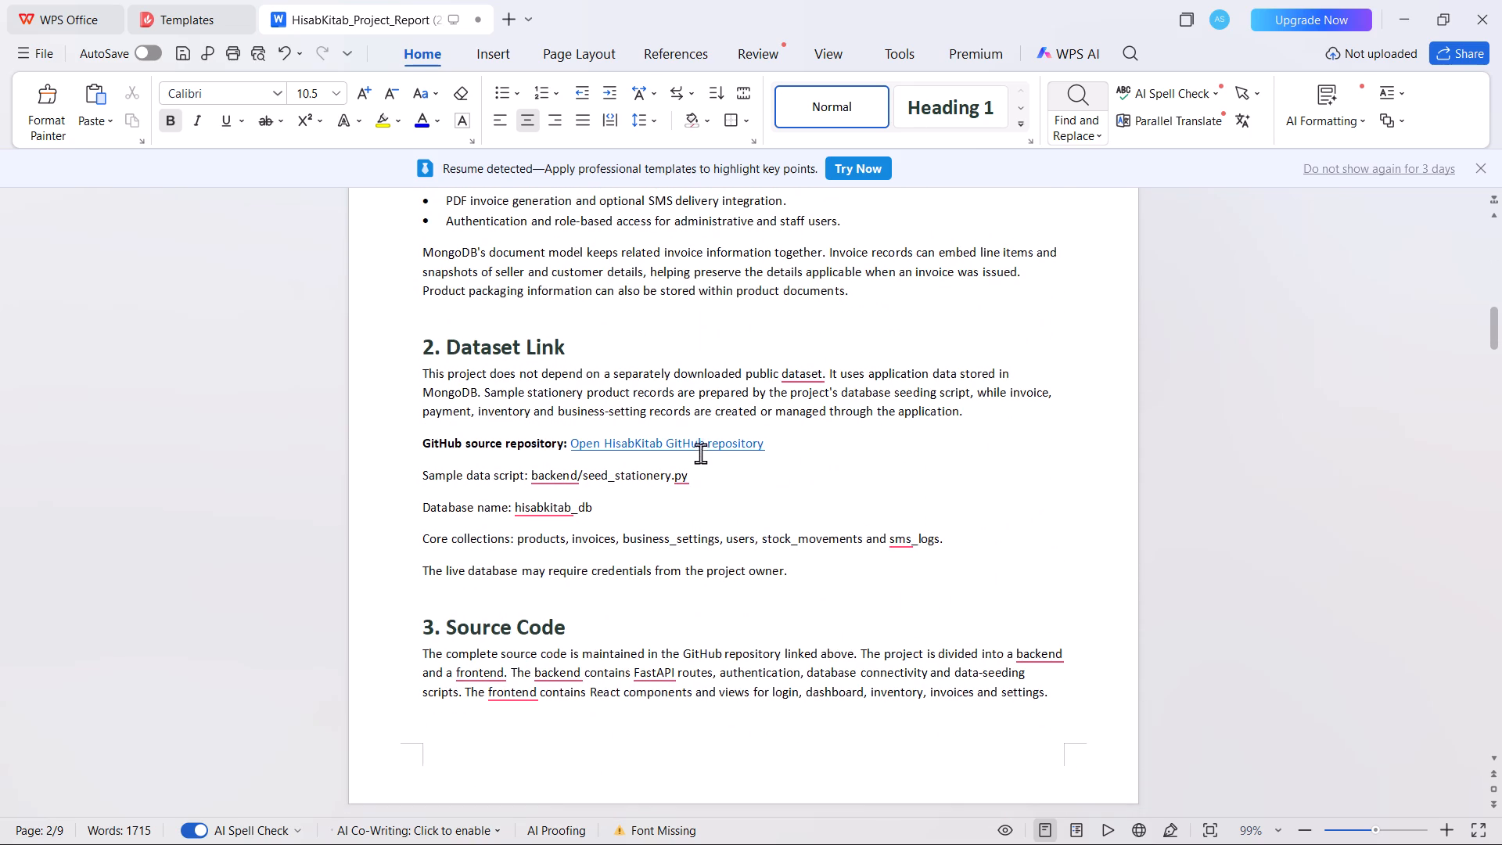
pyautogui.click(699, 445)
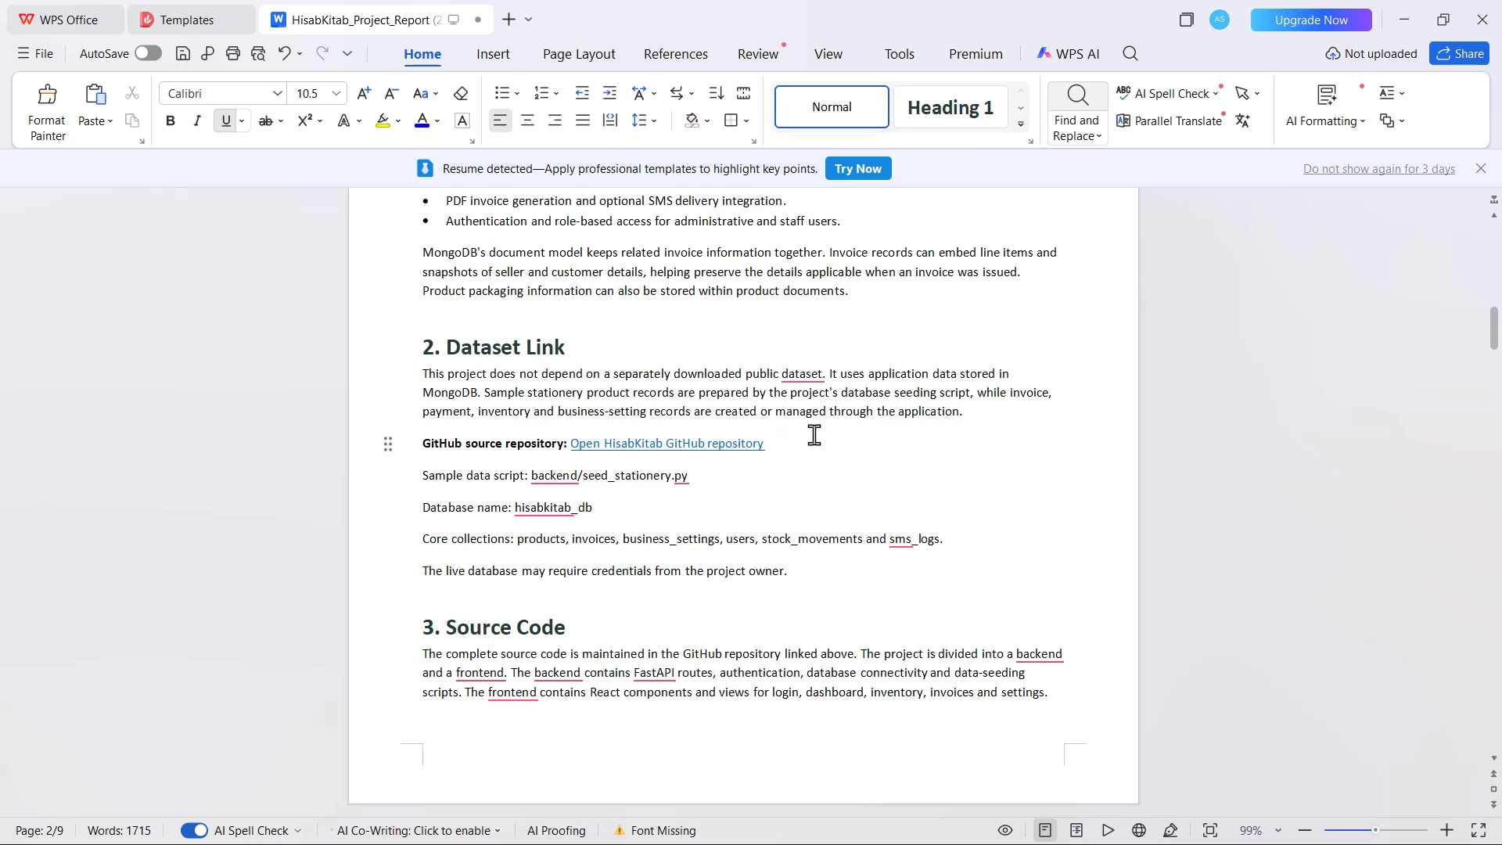
pyautogui.click(816, 436)
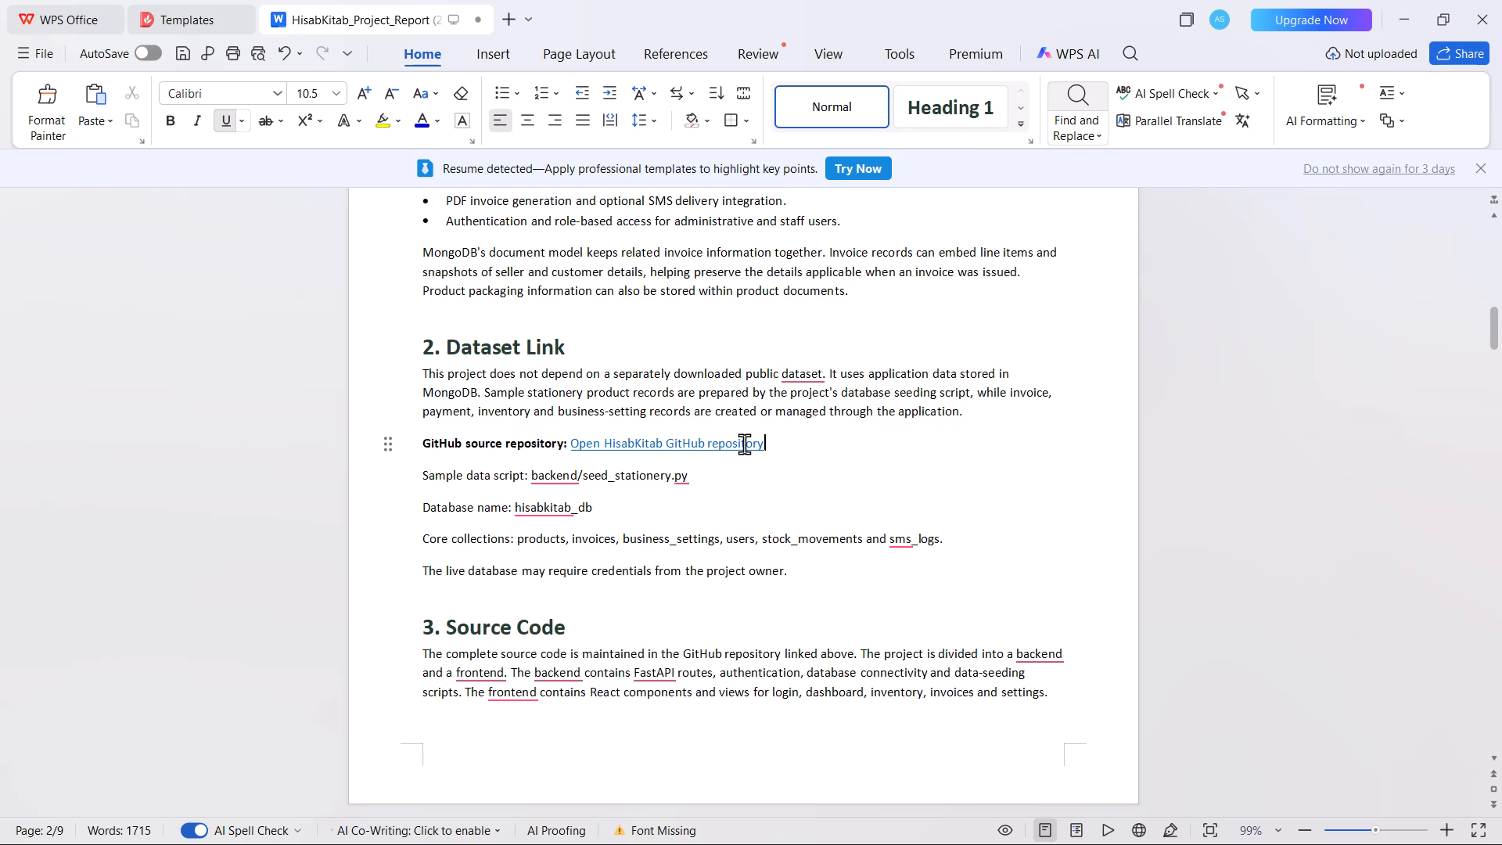
pyautogui.click(744, 444)
pyautogui.moveTo(775, 443); pyautogui.dragTo(571, 435)
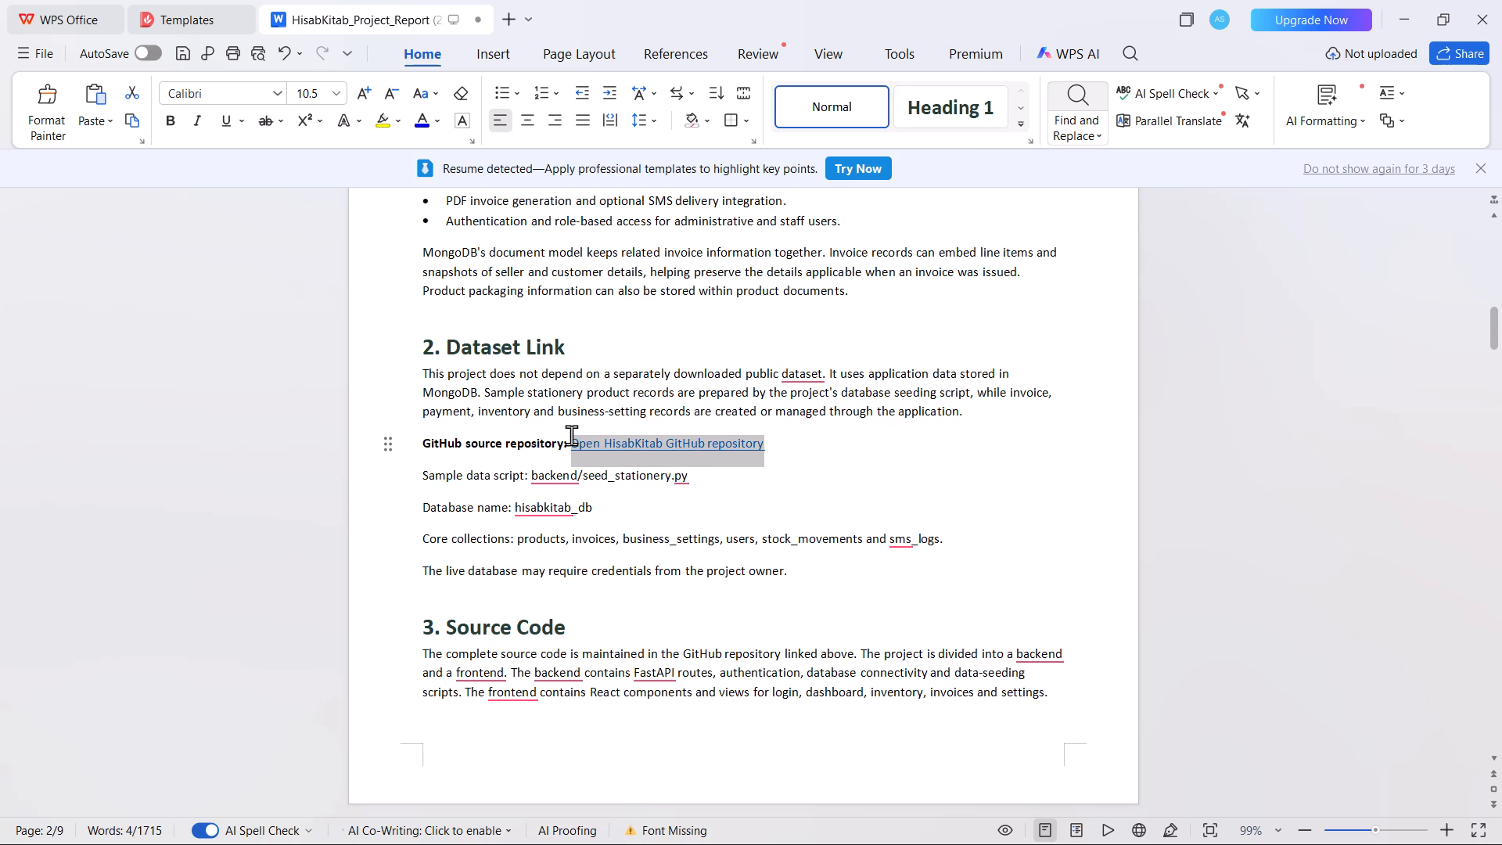
pyautogui.rightClick(670, 446)
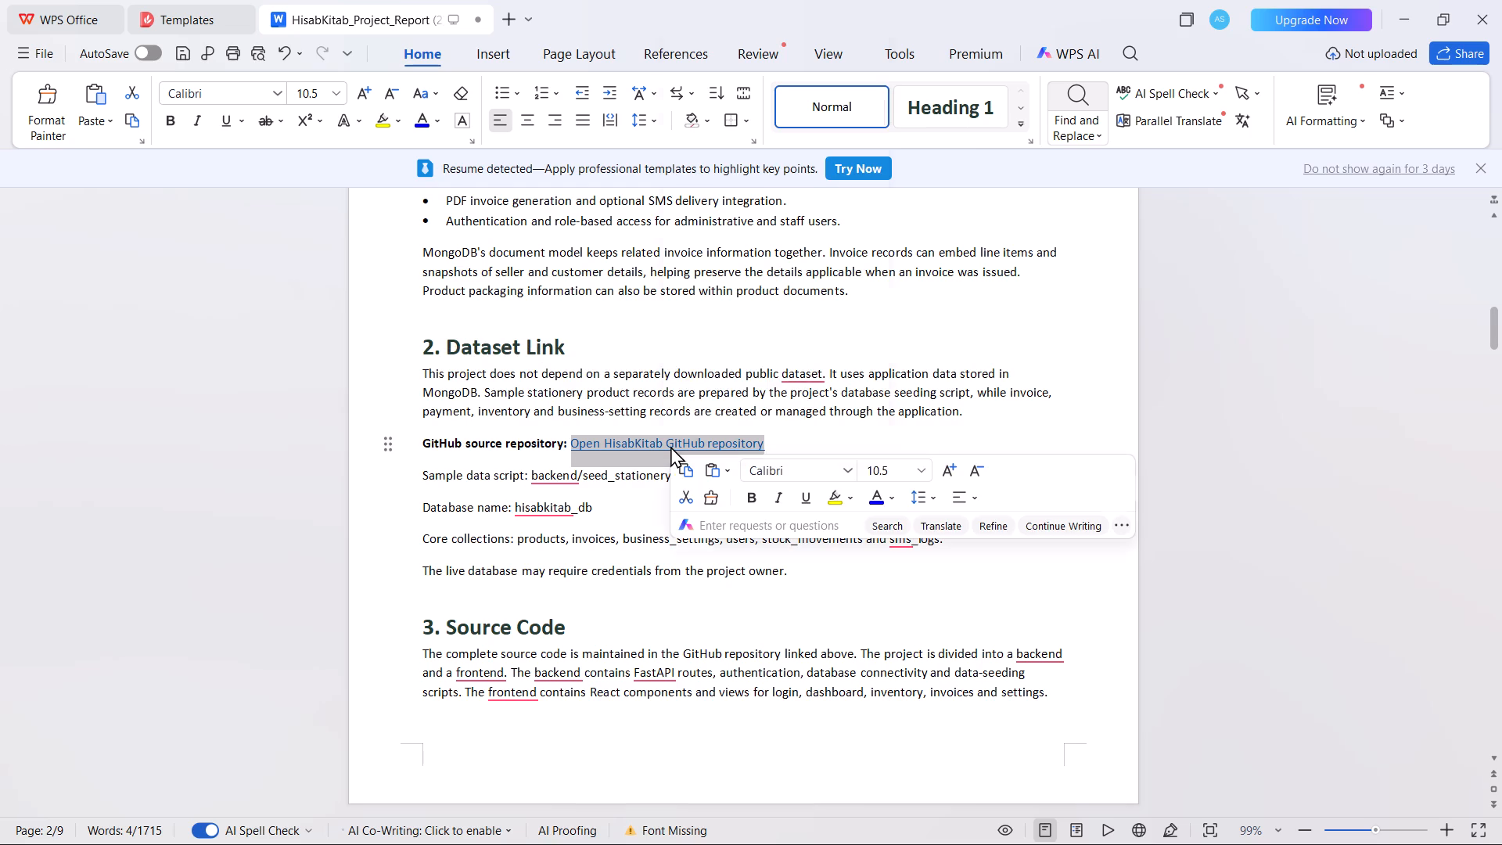
pyautogui.click(735, 161)
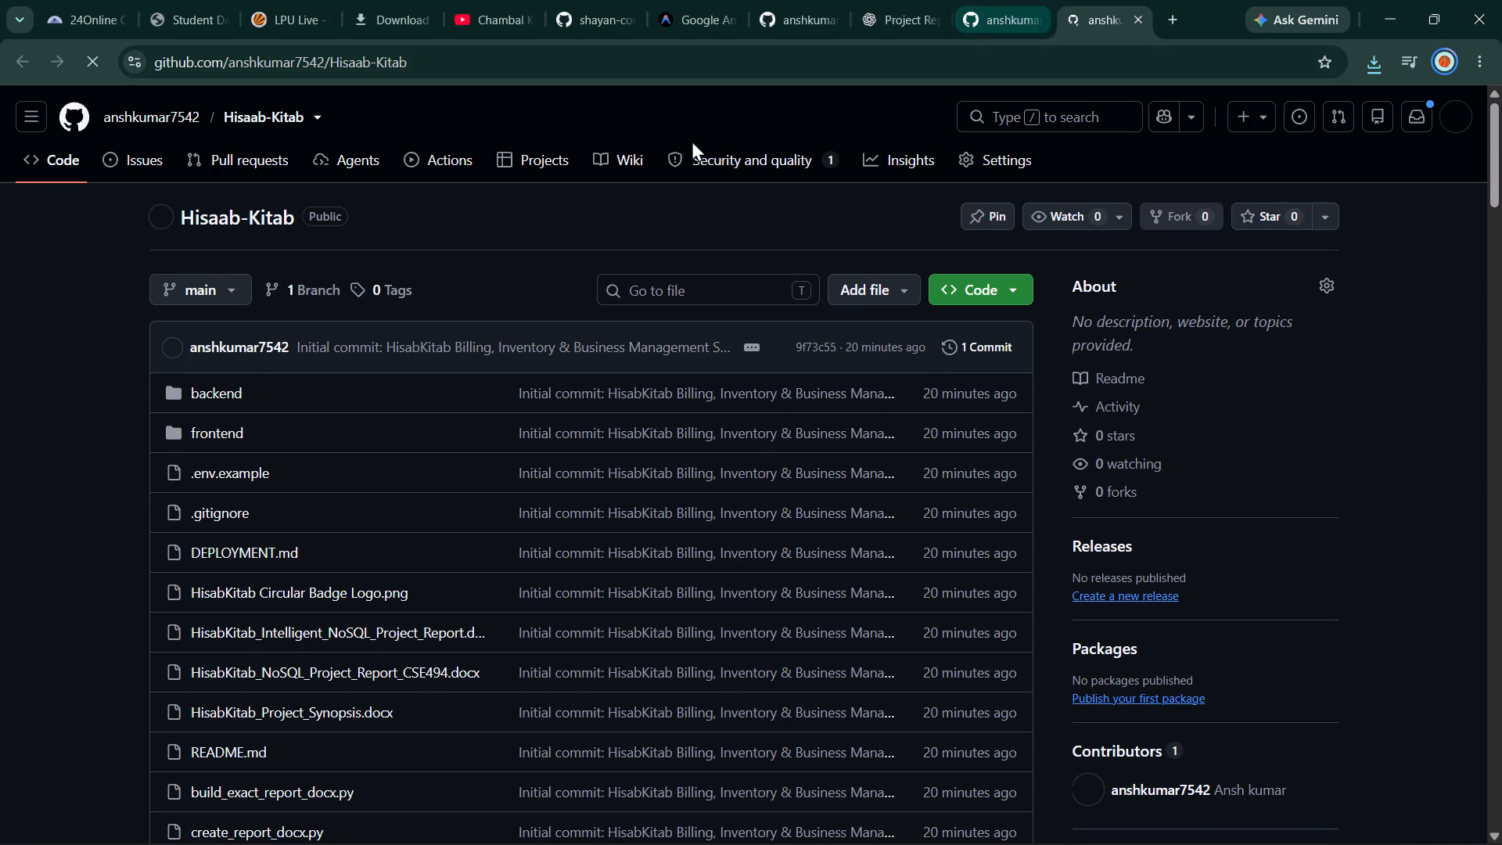
pyautogui.click(1012, 23)
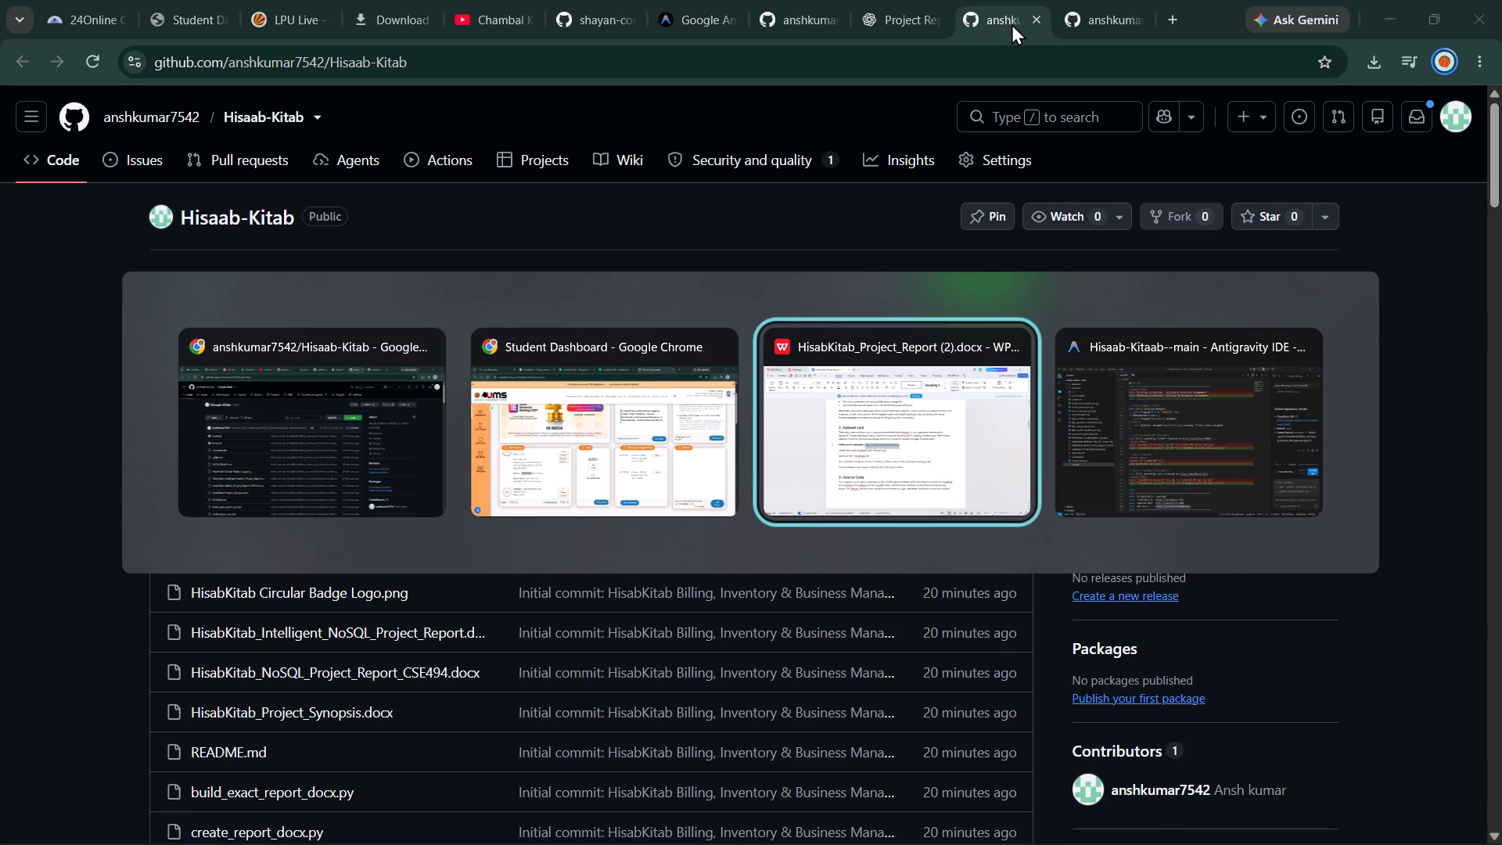
# Review the report in WPS Office from the Dataset Link section through the output screenshots on the last page.
pyautogui.scroll(-3, 837, 480)
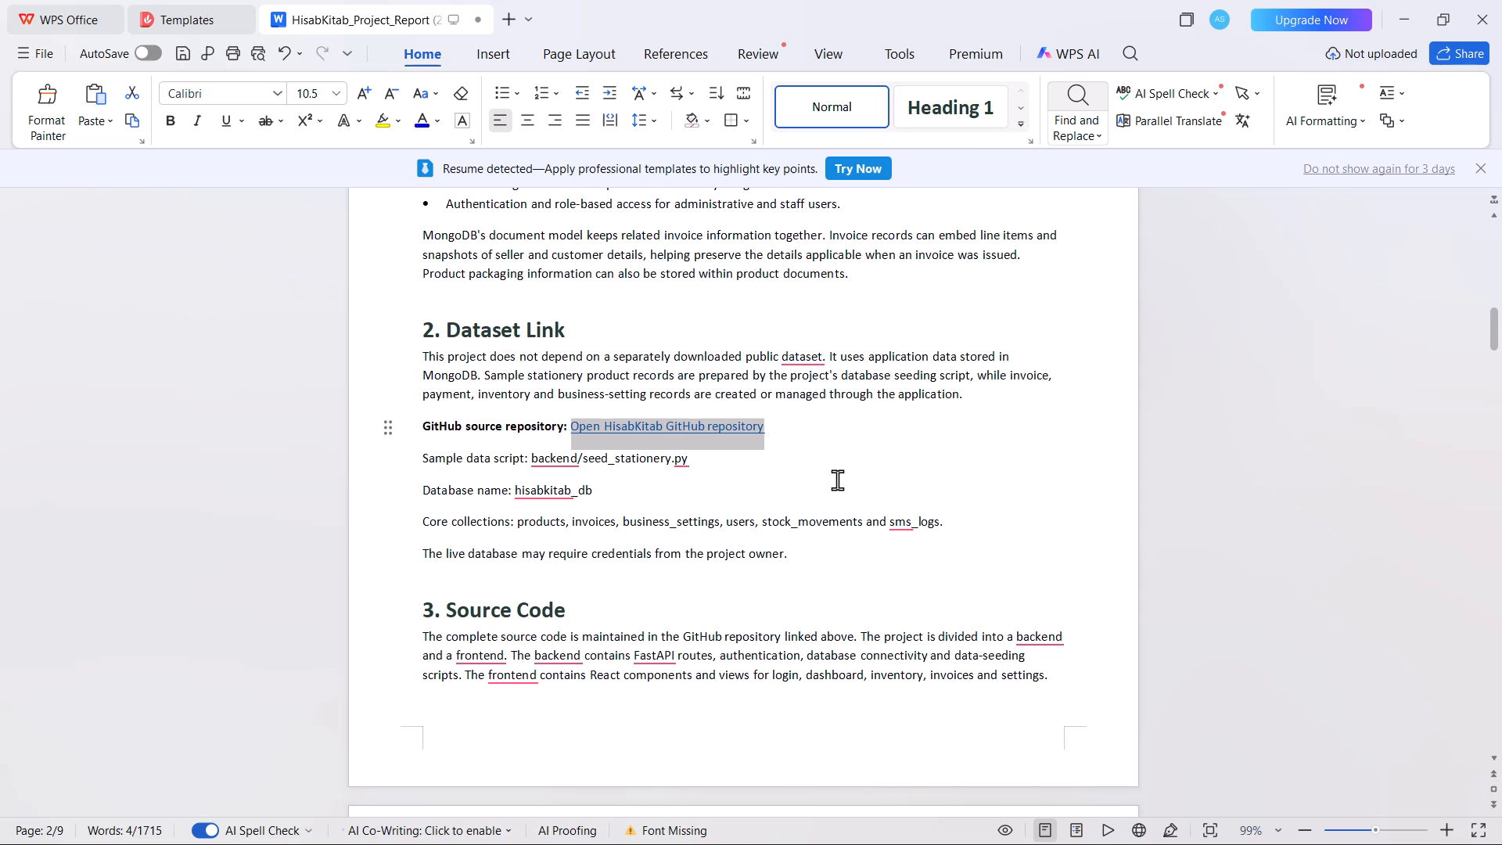
pyautogui.scroll(-10, 837, 480)
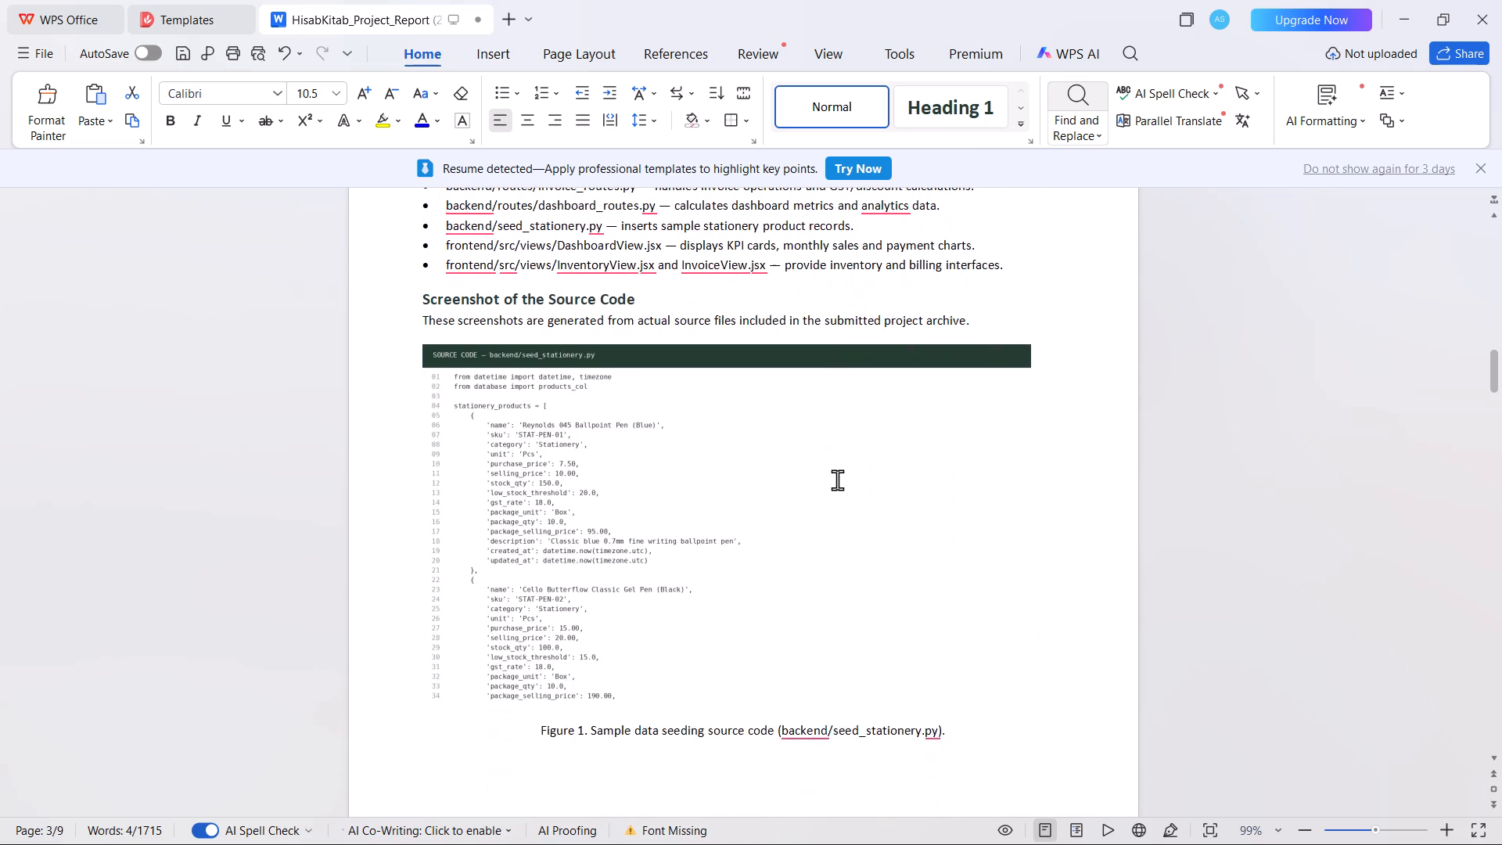
pyautogui.scroll(-5, 837, 480)
pyautogui.scroll(3, 837, 480)
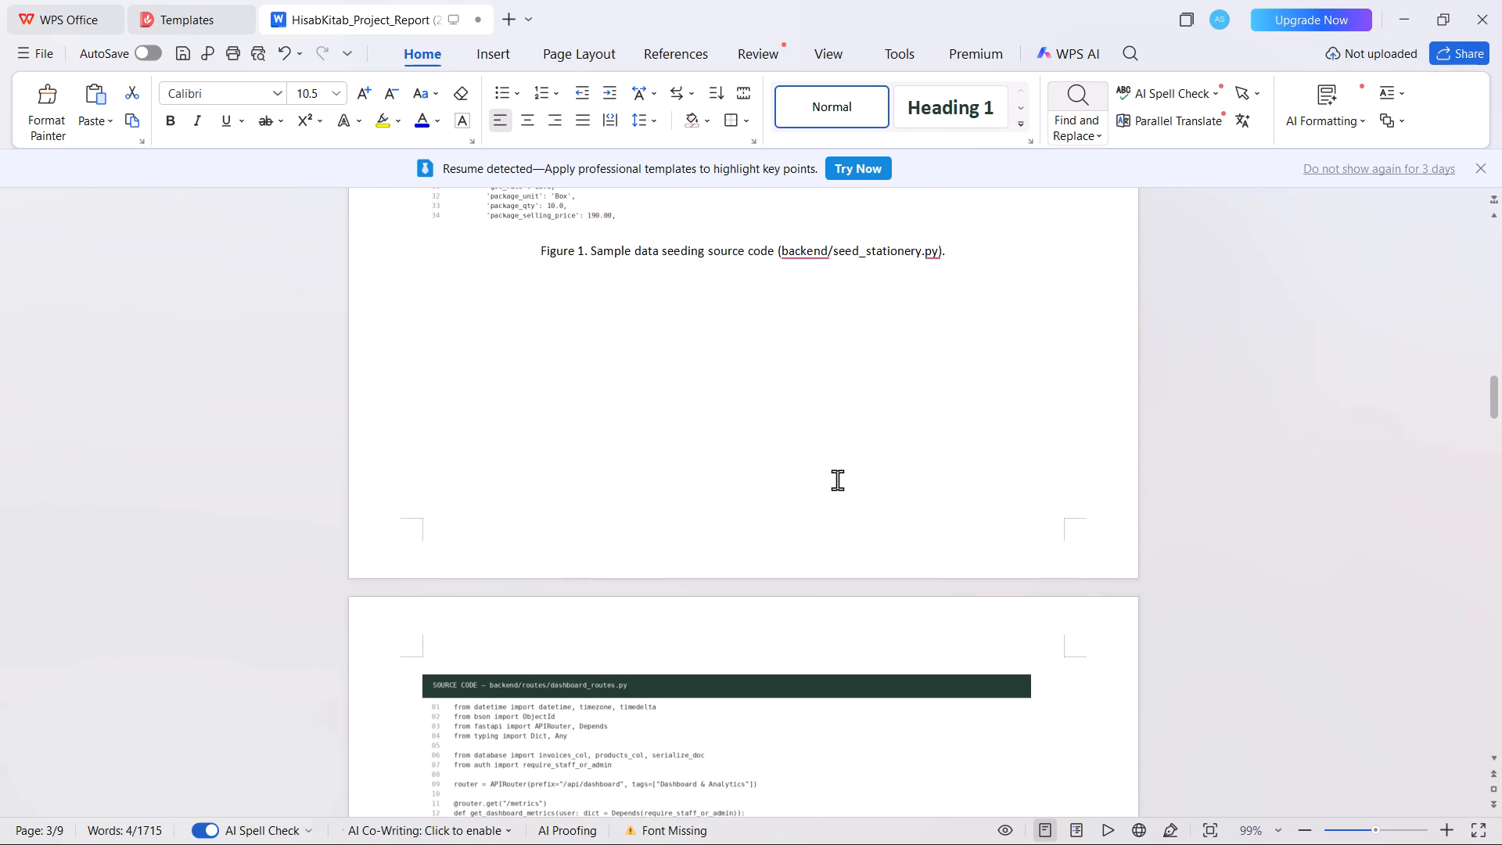
pyautogui.scroll(-10, 837, 480)
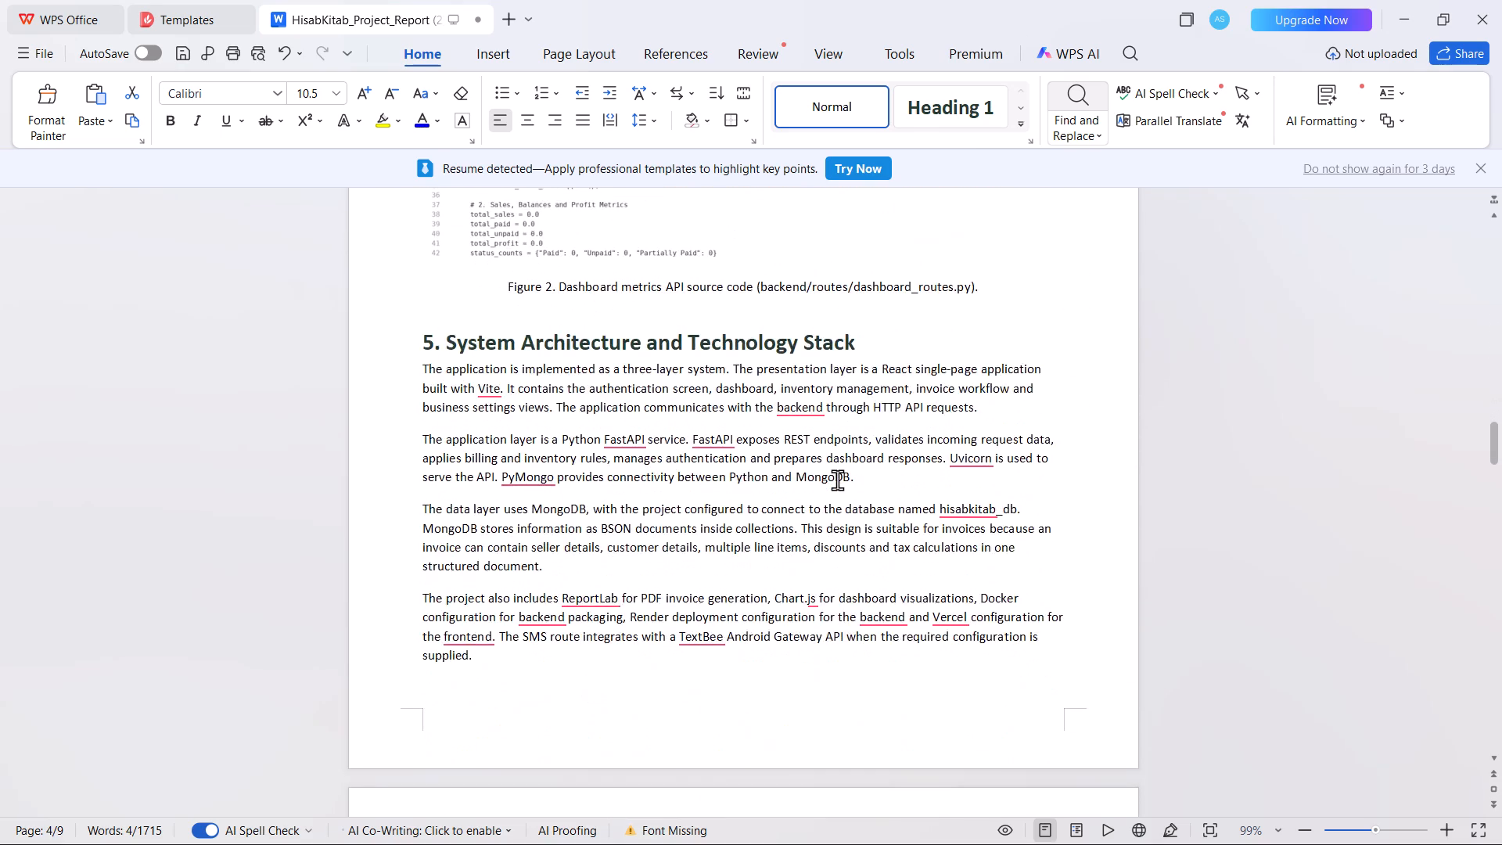
pyautogui.scroll(-9, 837, 480)
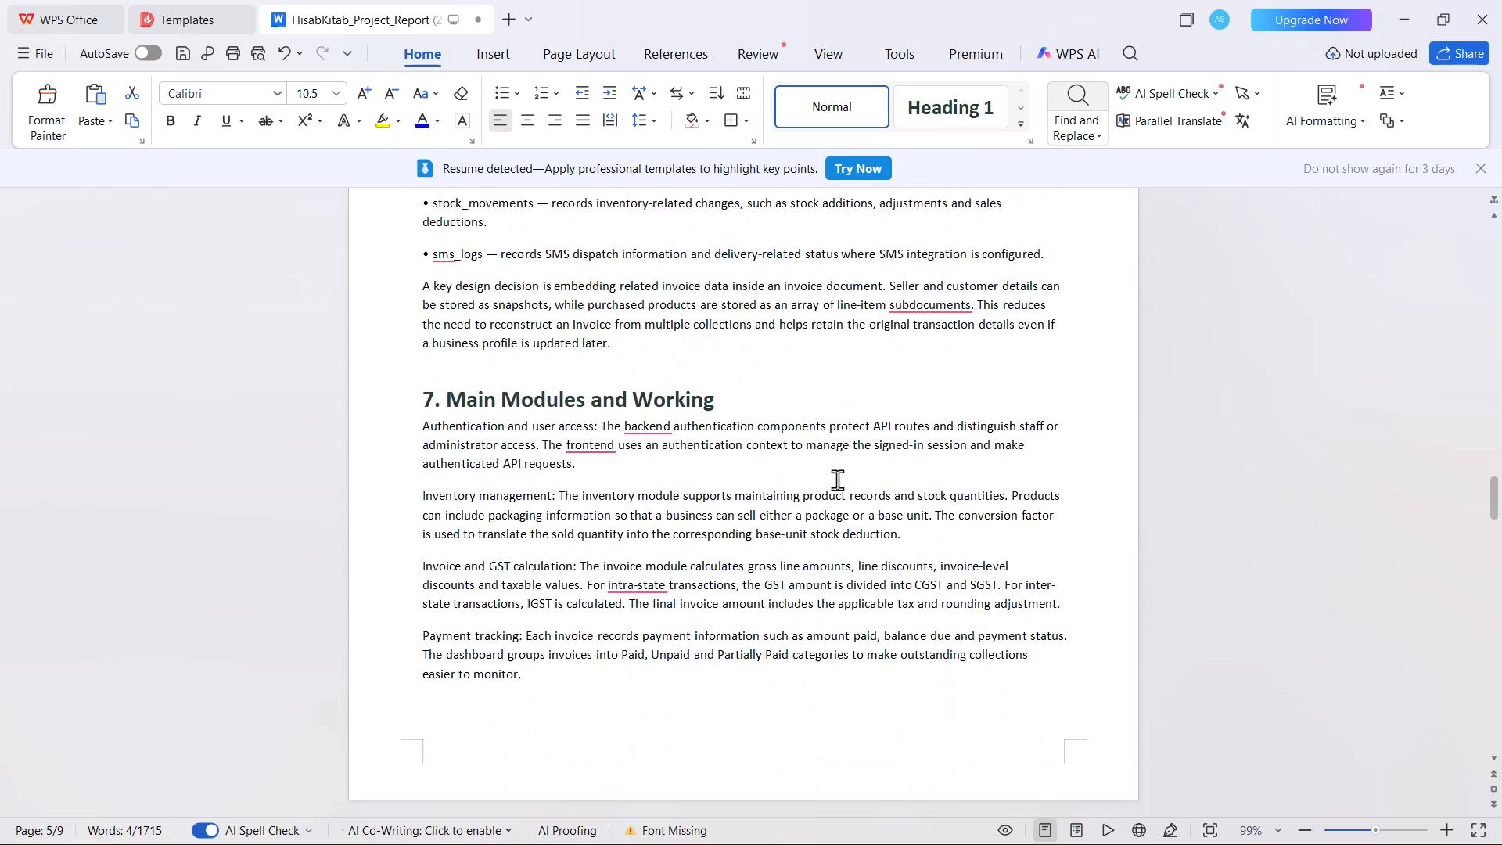
pyautogui.scroll(-8, 837, 480)
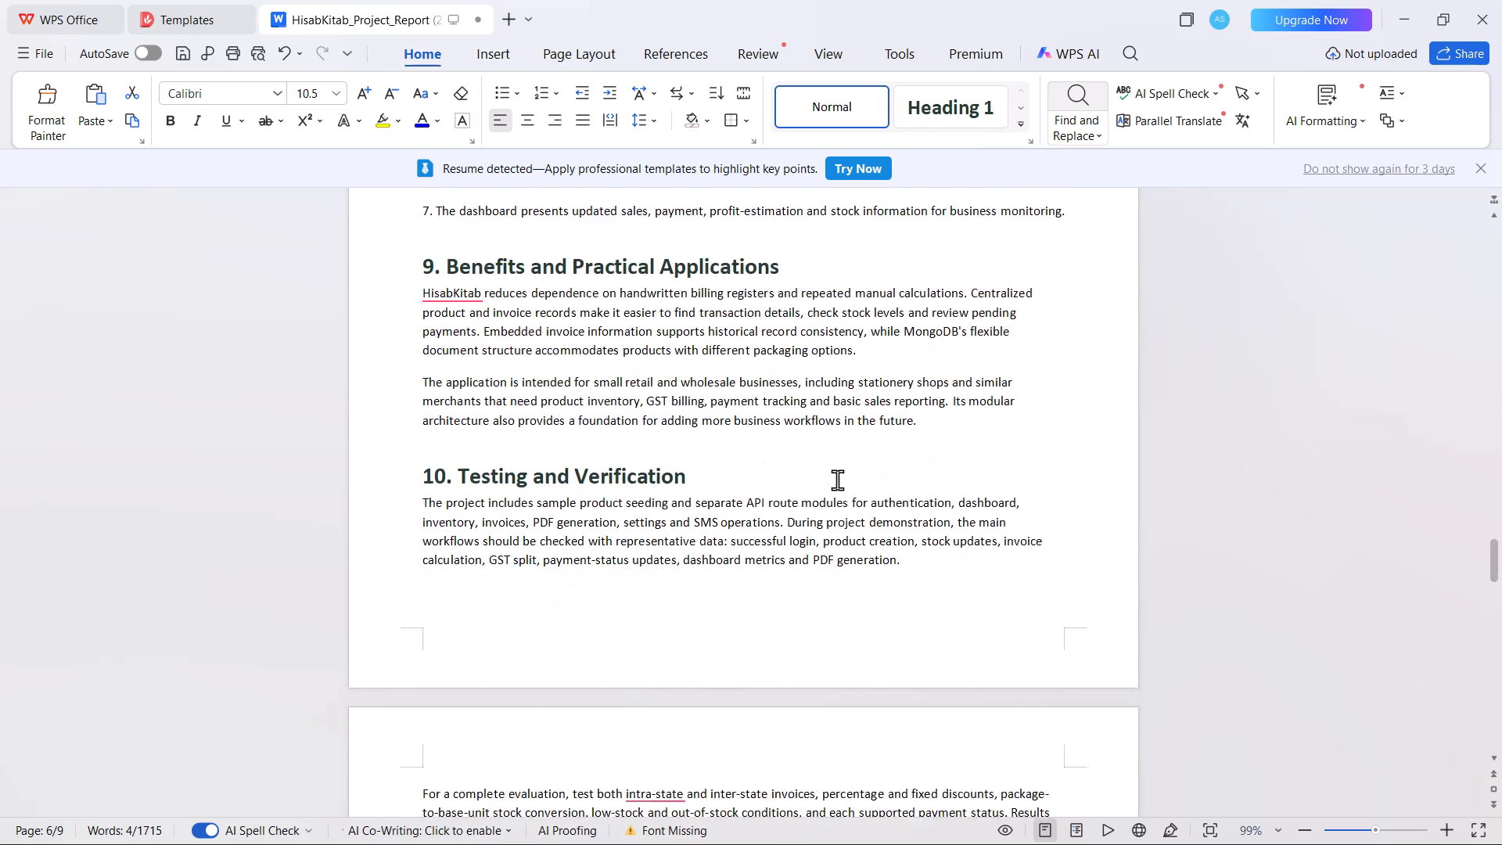
pyautogui.scroll(-6, 837, 480)
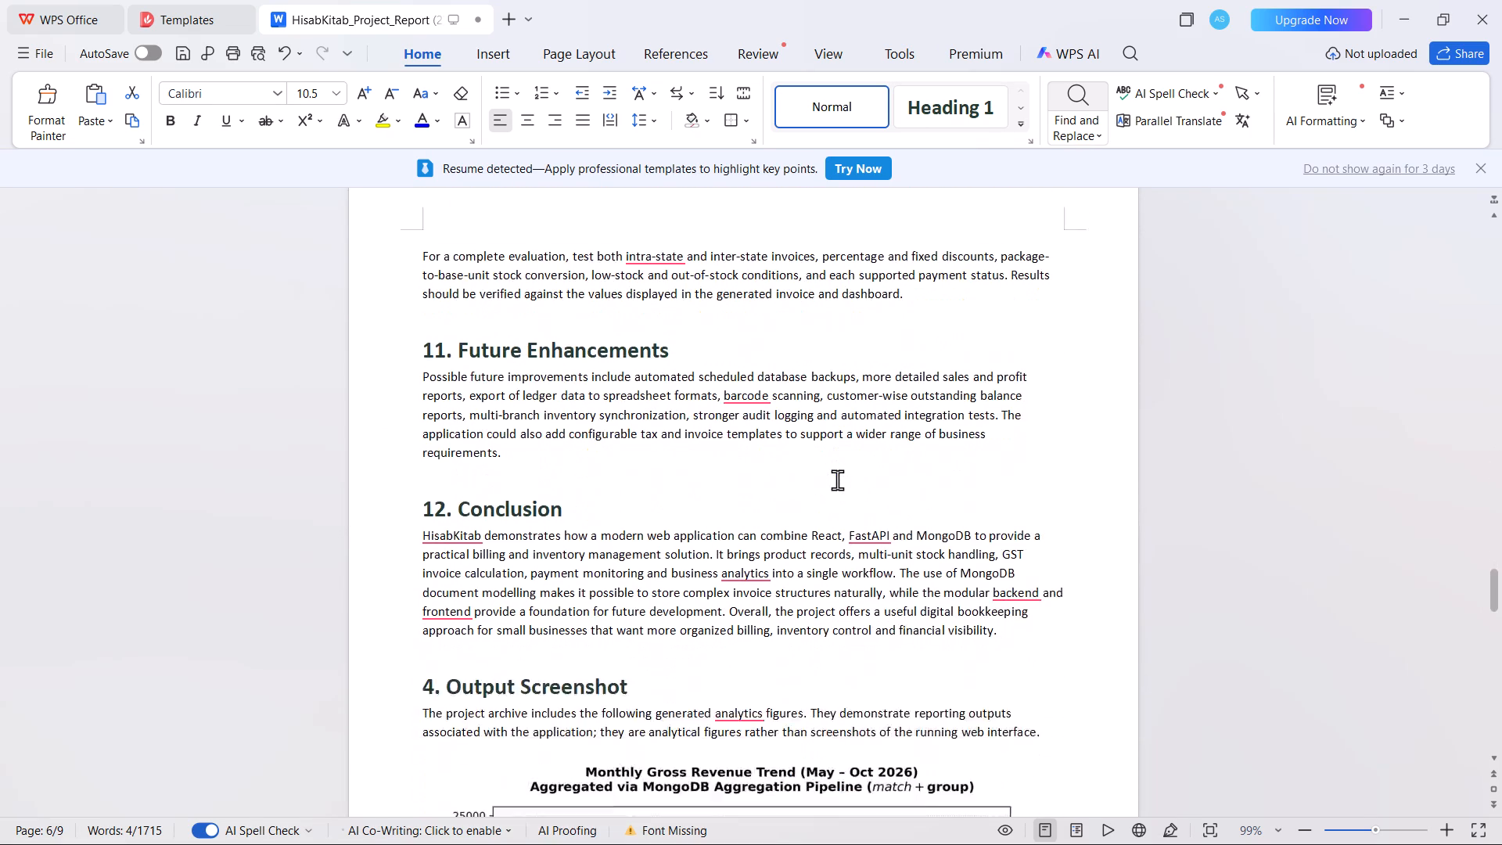
pyautogui.scroll(-9, 837, 480)
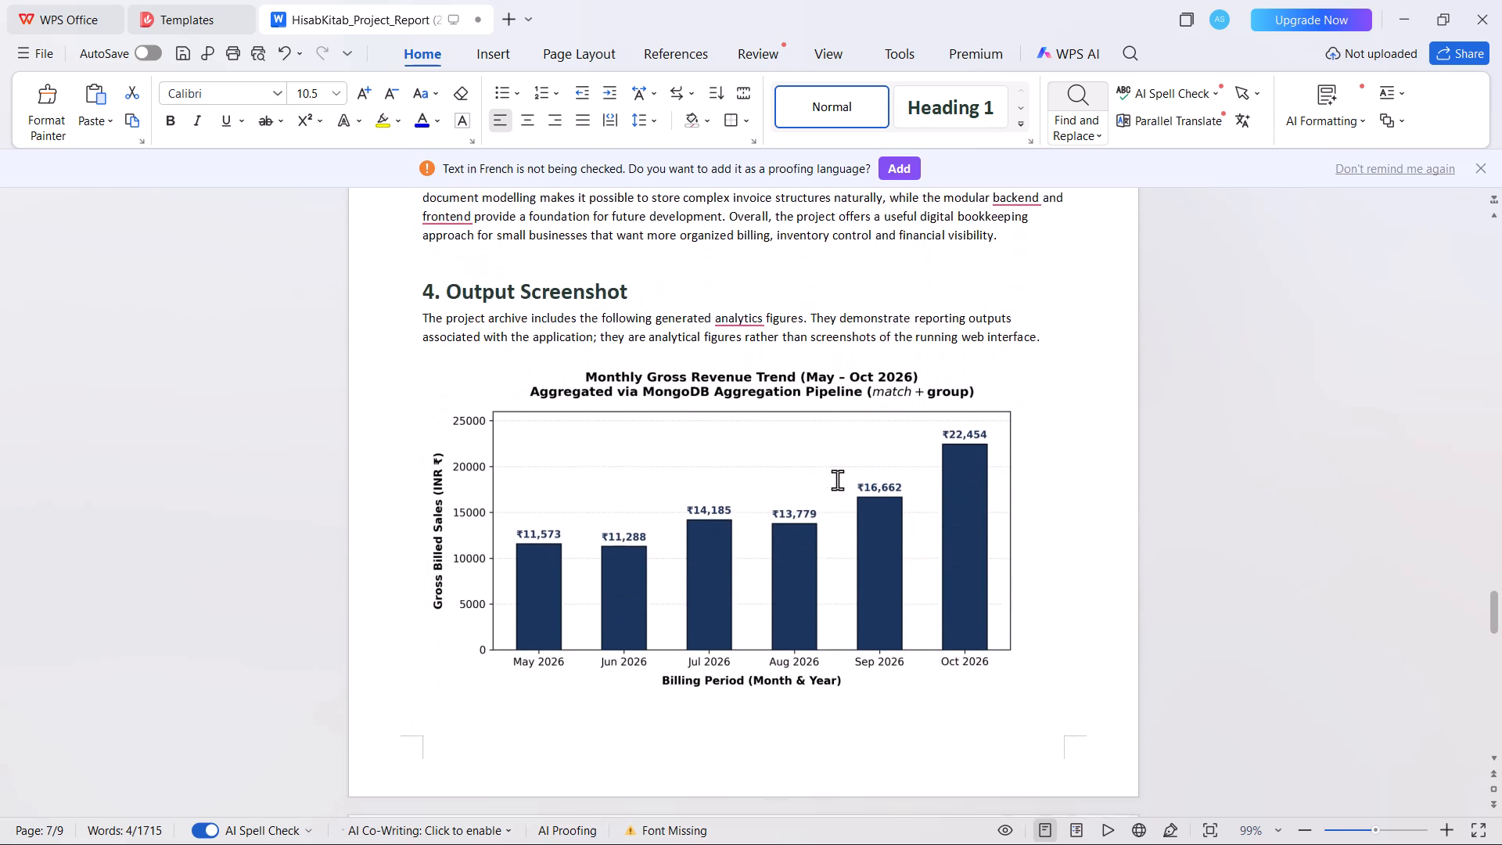
pyautogui.scroll(-9, 837, 480)
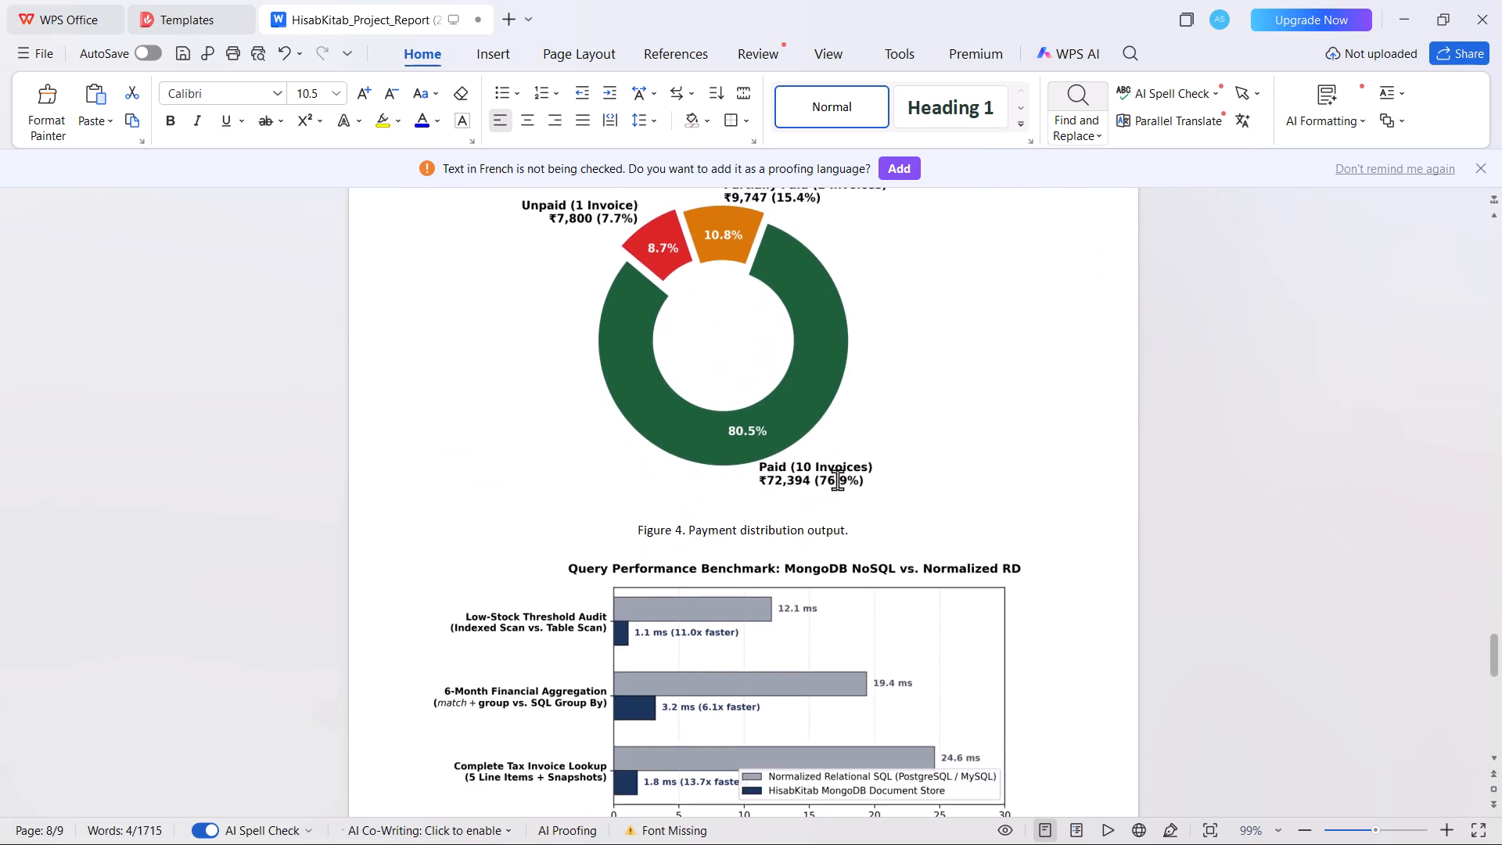
pyautogui.scroll(-11, 837, 480)
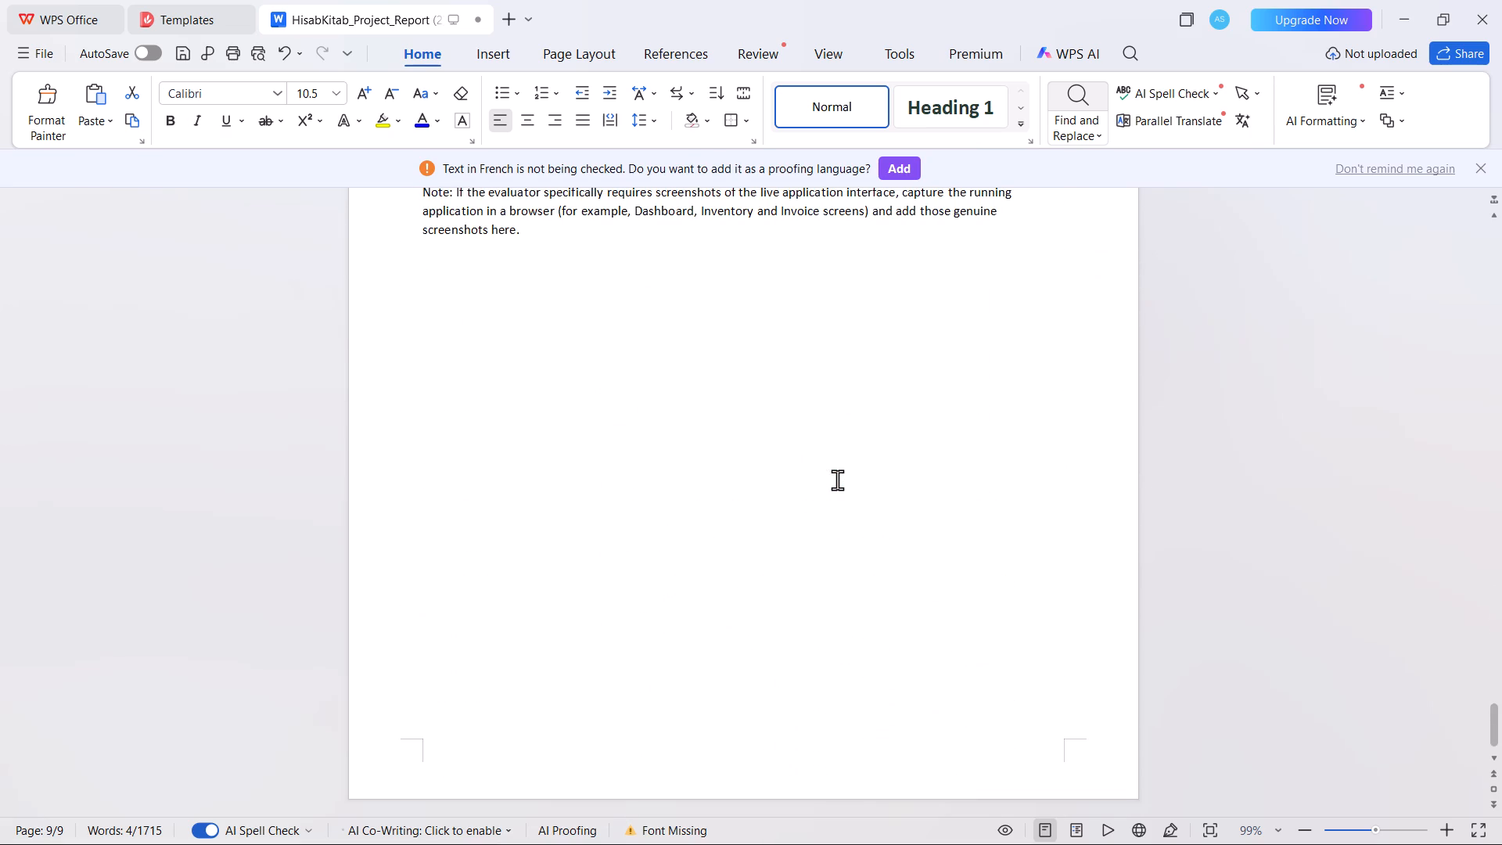
pyautogui.scroll(-1, 837, 480)
pyautogui.scroll(10, 837, 480)
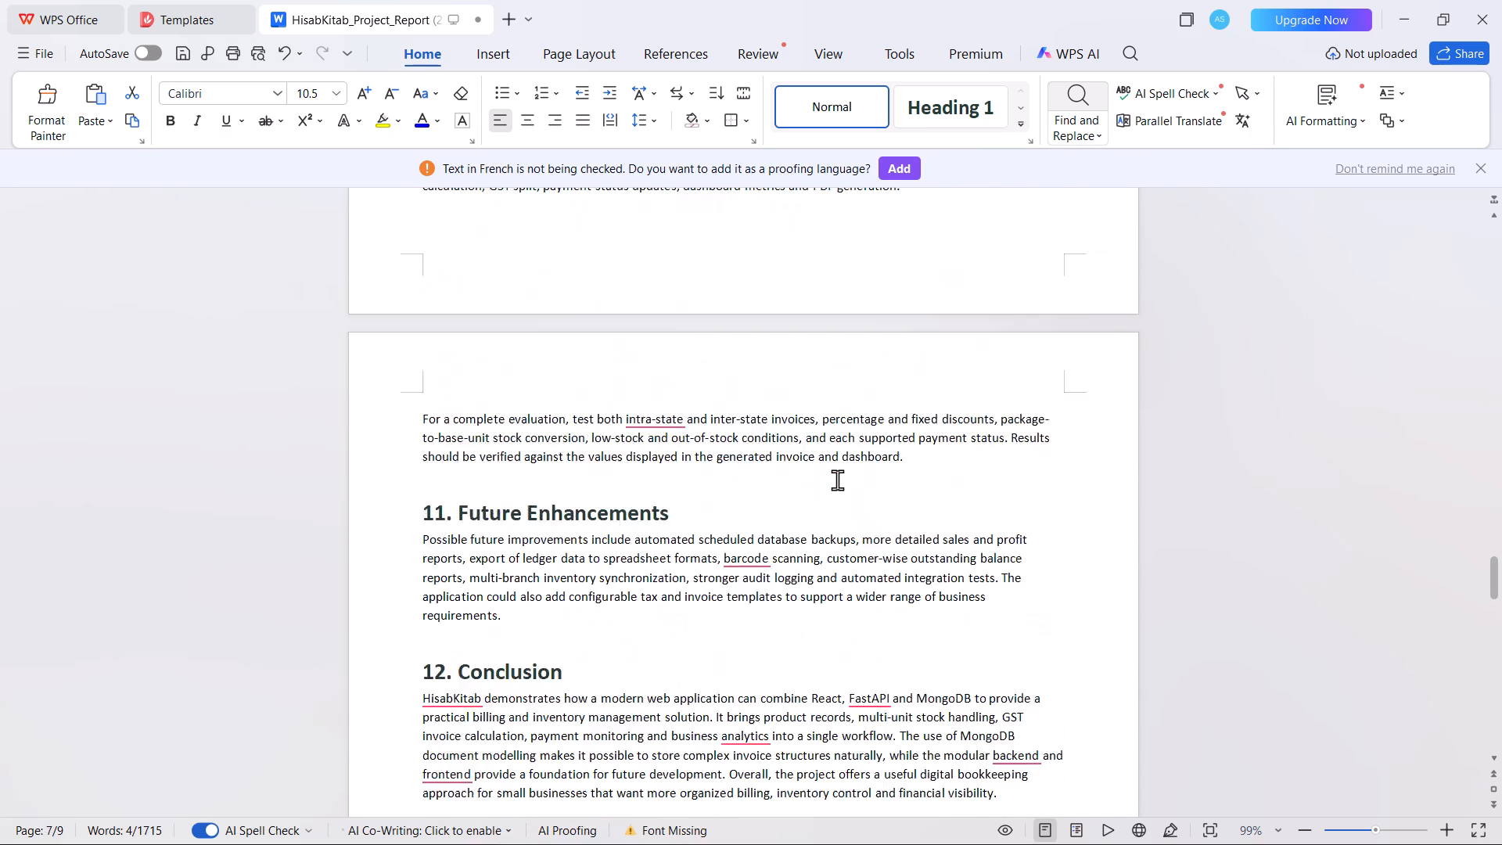
# Set up a Save As copy of the report in the Documents folder with PDF as the file type.
pyautogui.click(20, 56)
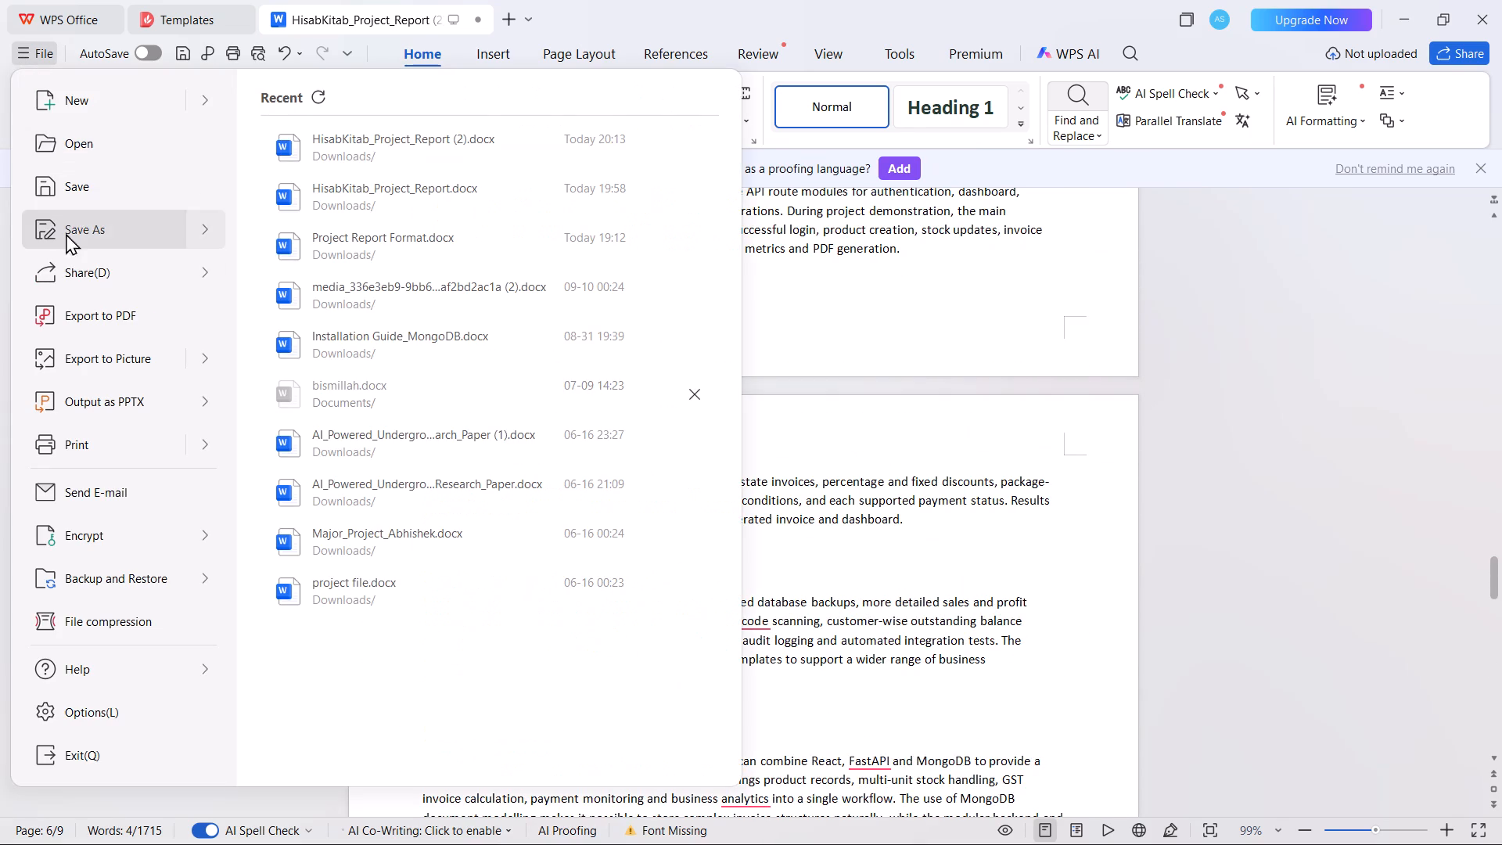
pyautogui.click(76, 225)
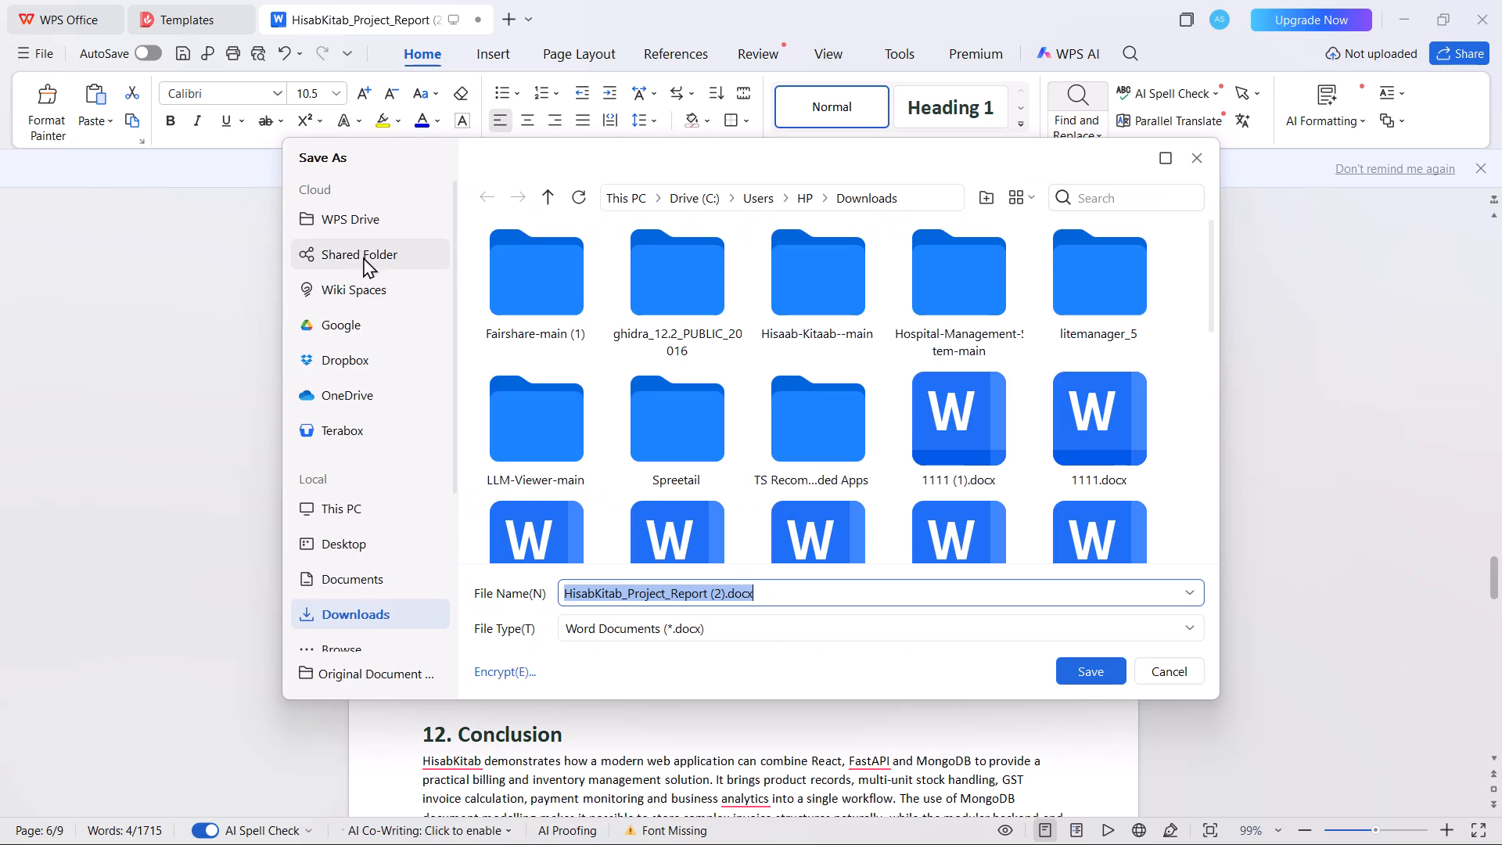
pyautogui.click(347, 545)
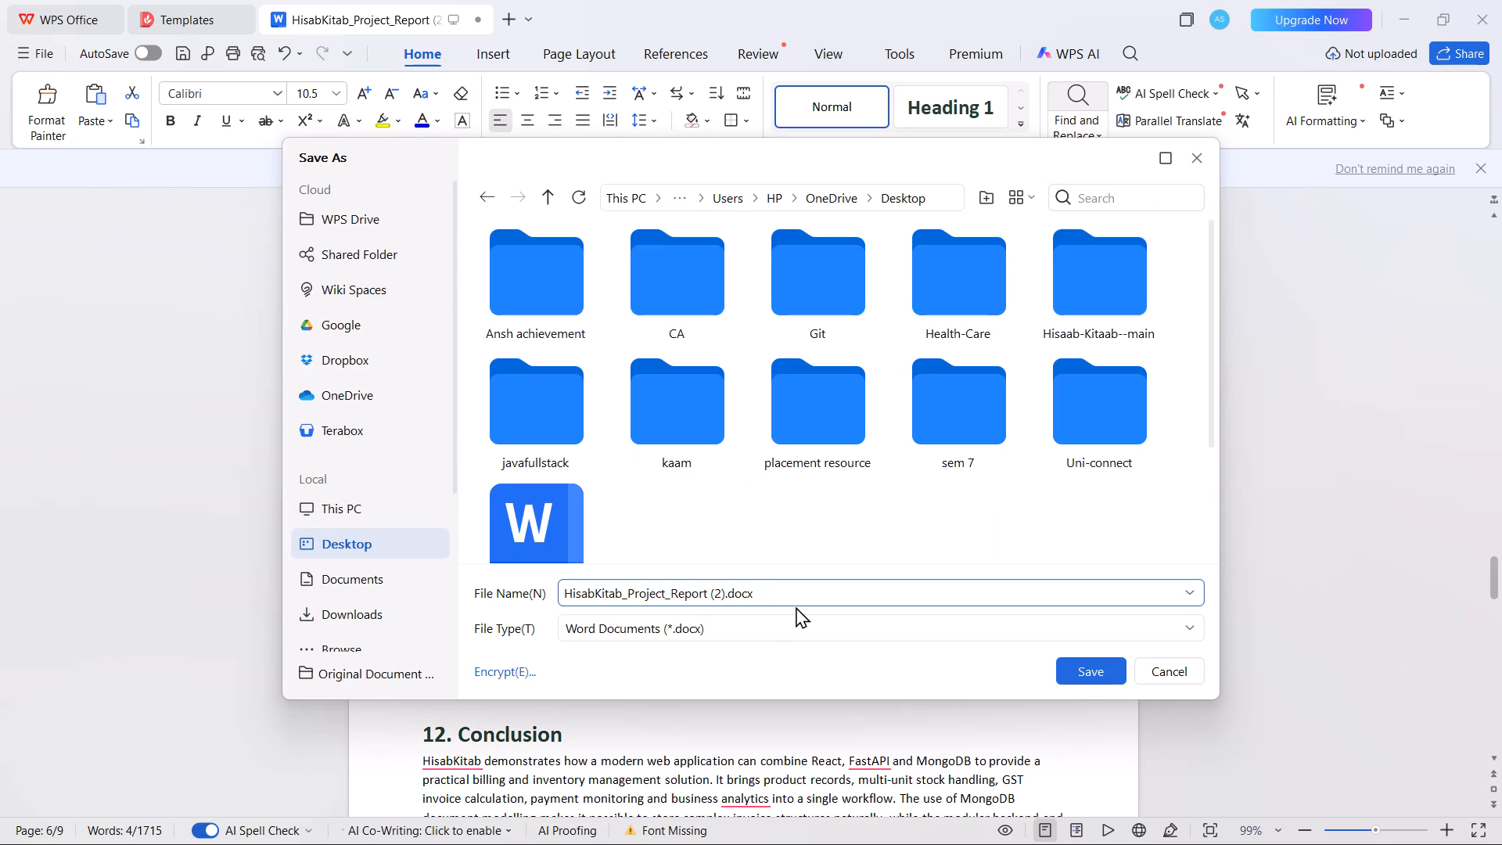
pyautogui.click(1108, 601)
pyautogui.click(1192, 591)
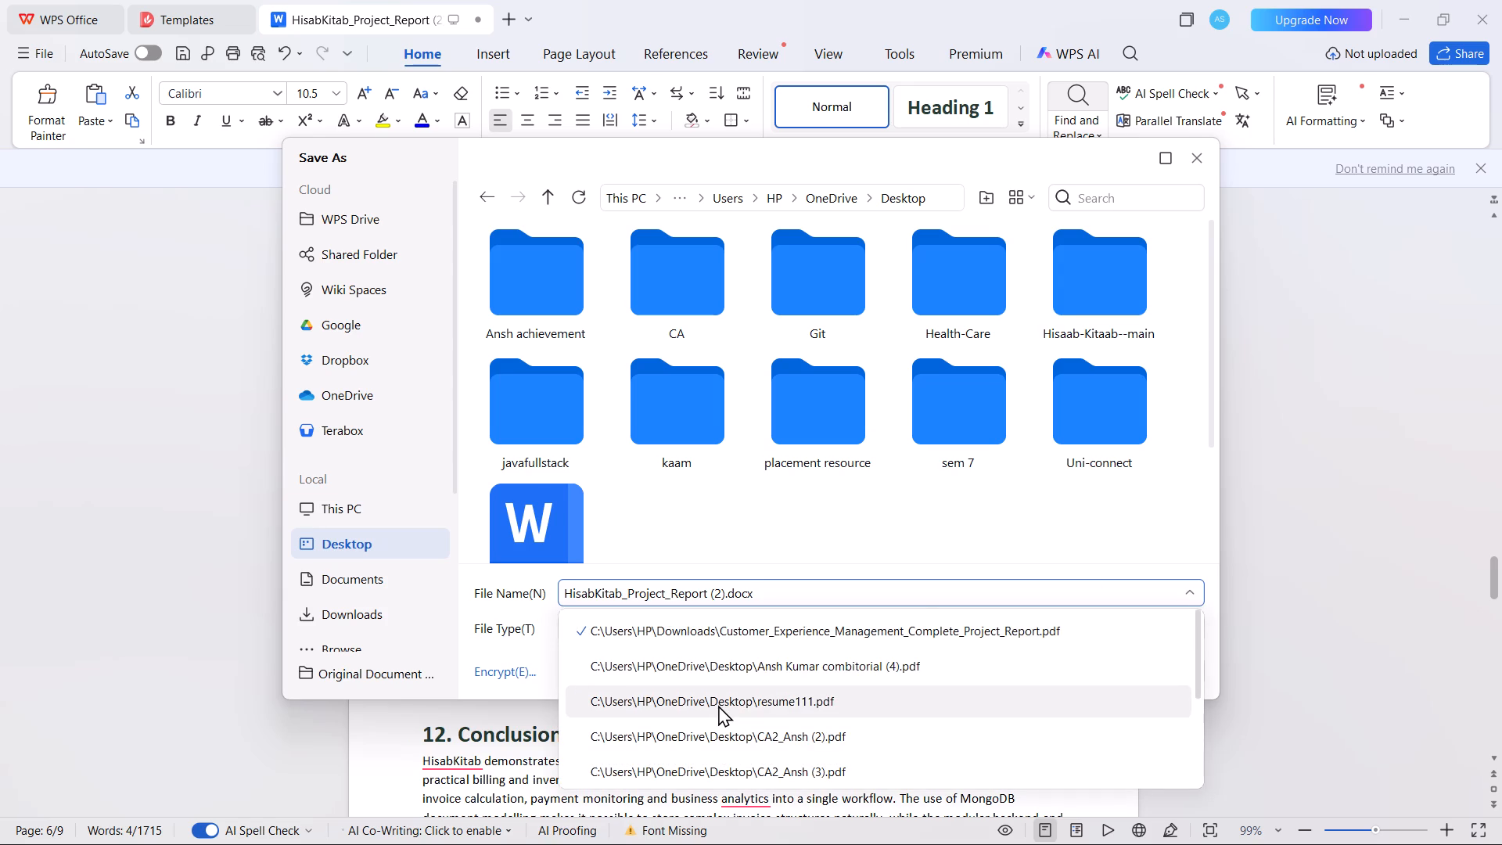
pyautogui.scroll(-1, 718, 705)
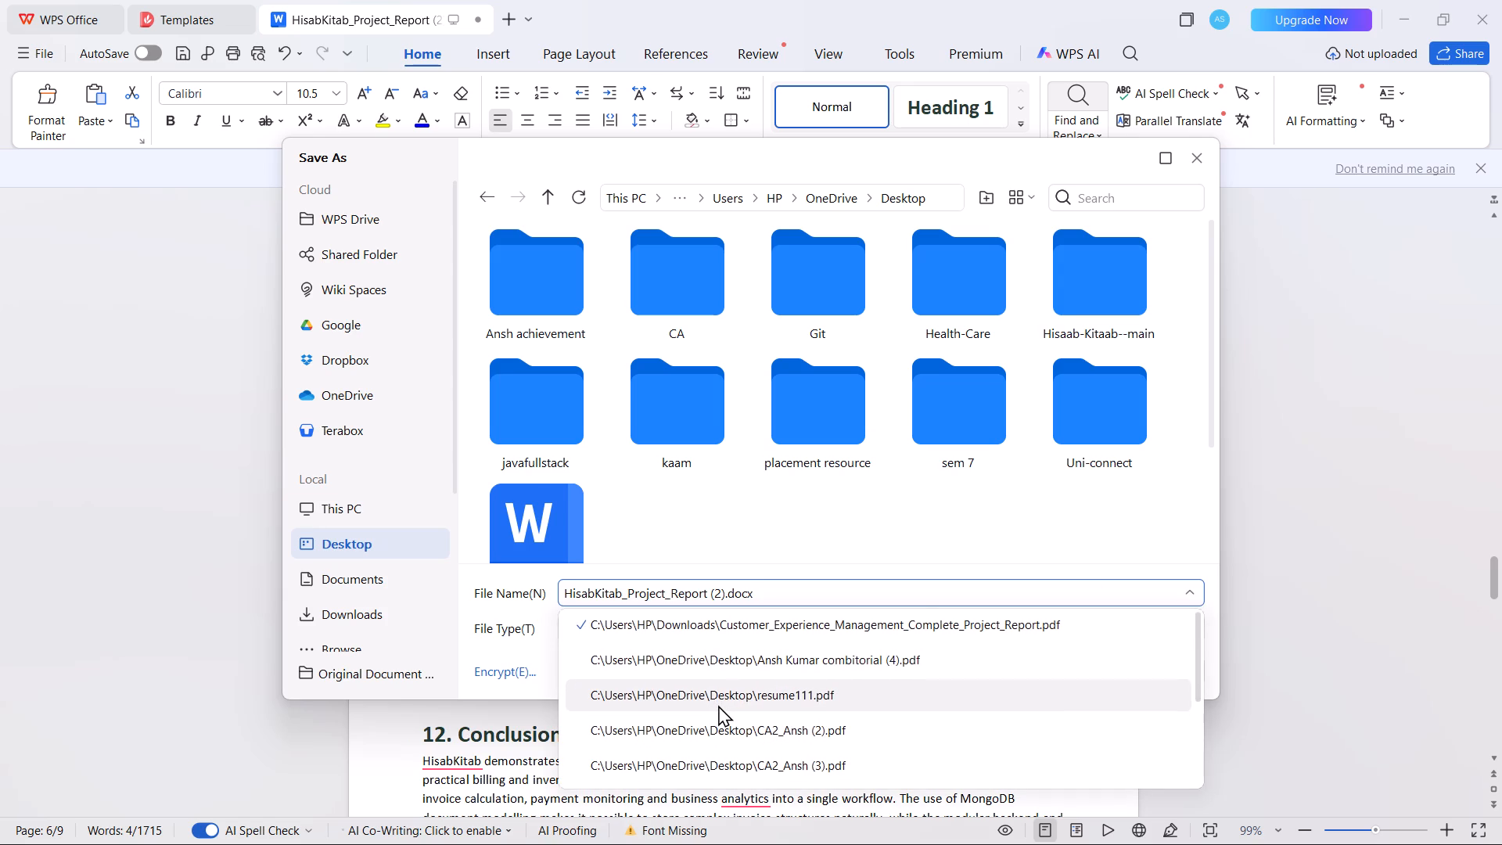
pyautogui.scroll(-1, 718, 705)
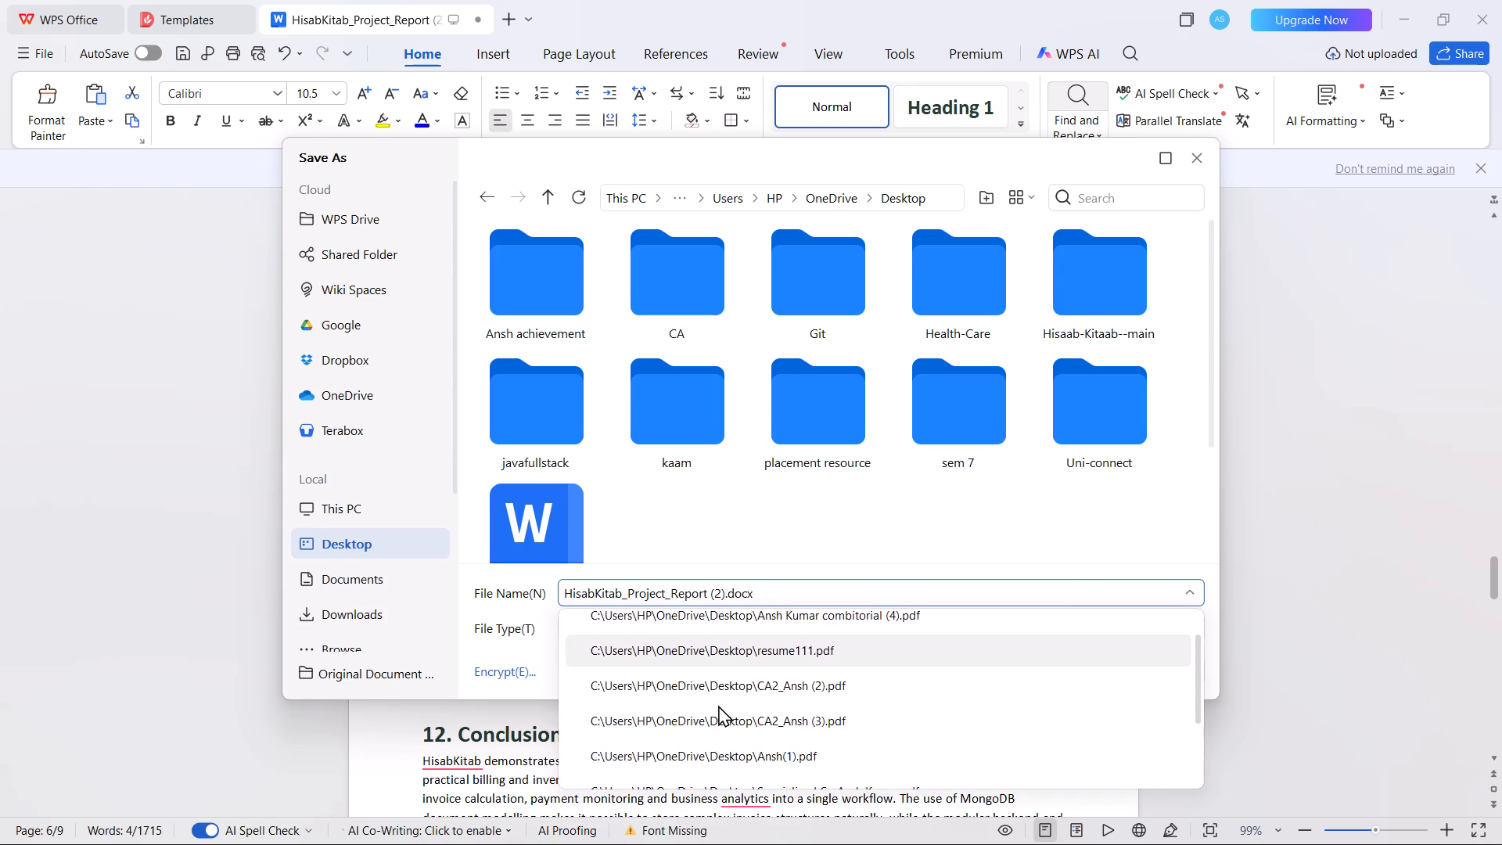
pyautogui.scroll(-1, 718, 705)
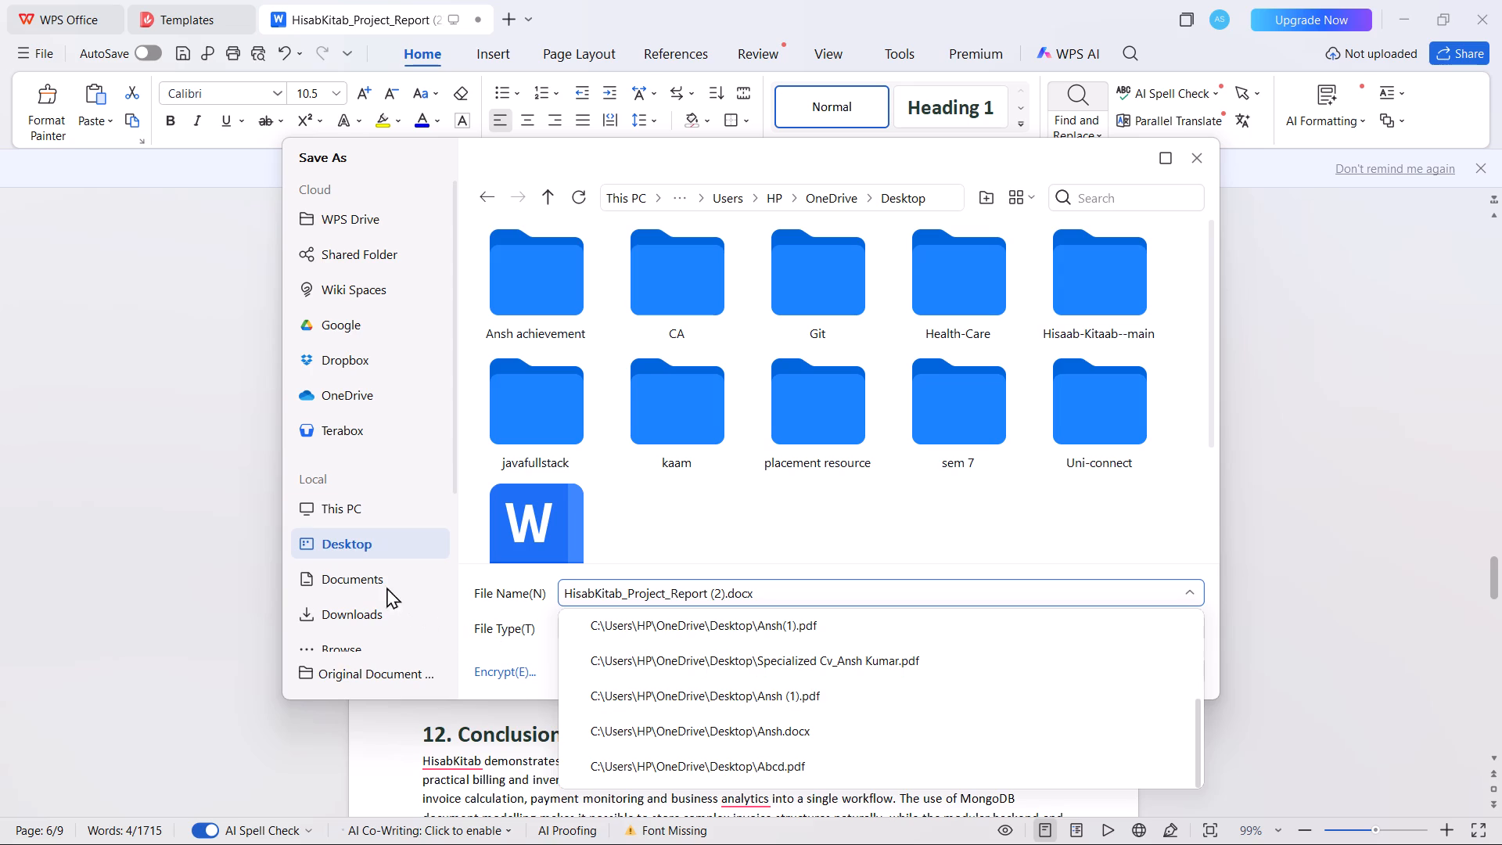
pyautogui.click(360, 579)
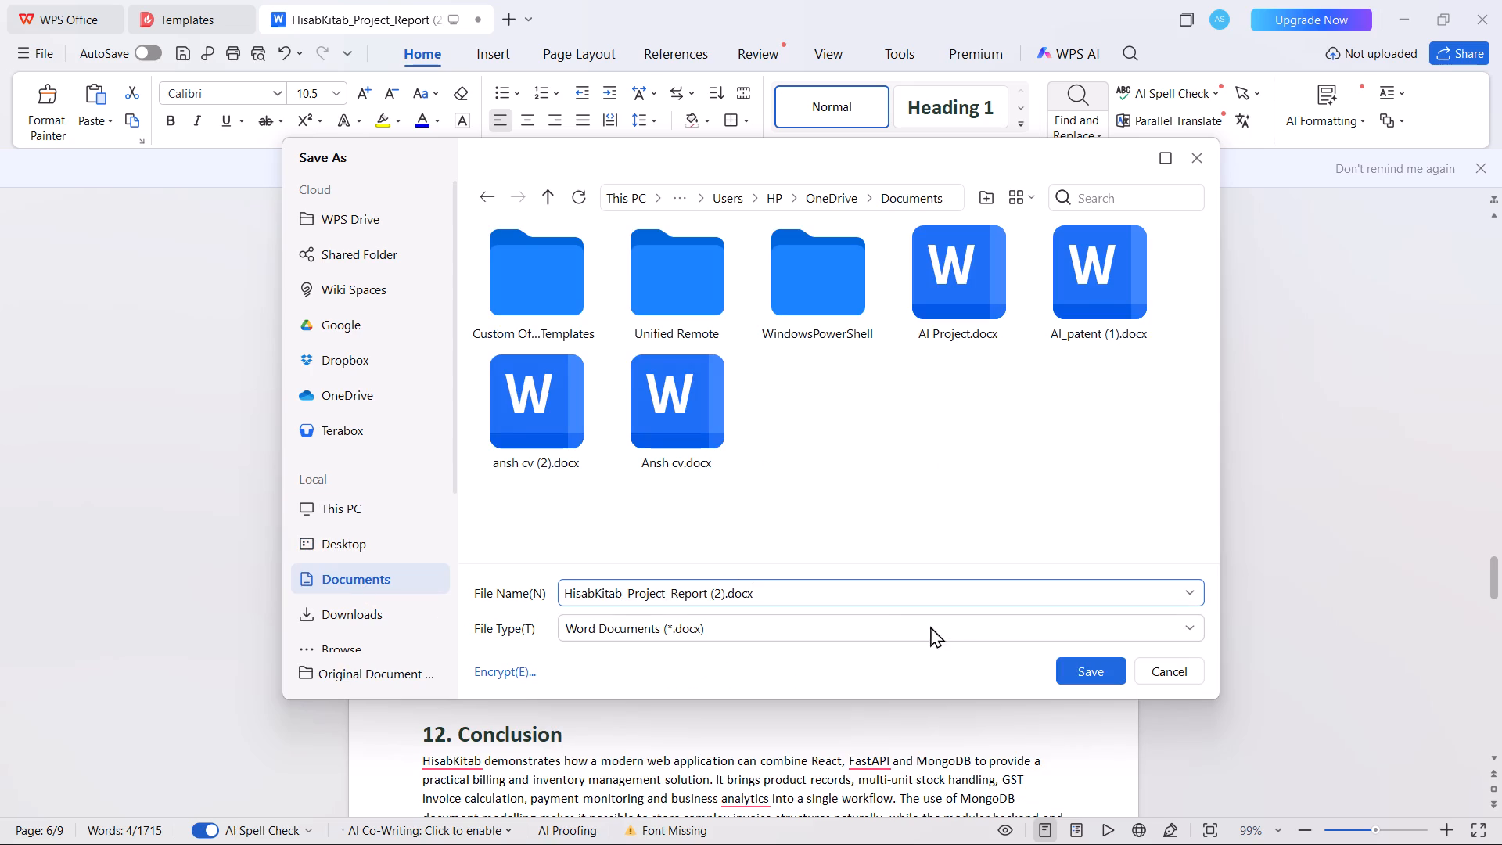
pyautogui.click(1017, 628)
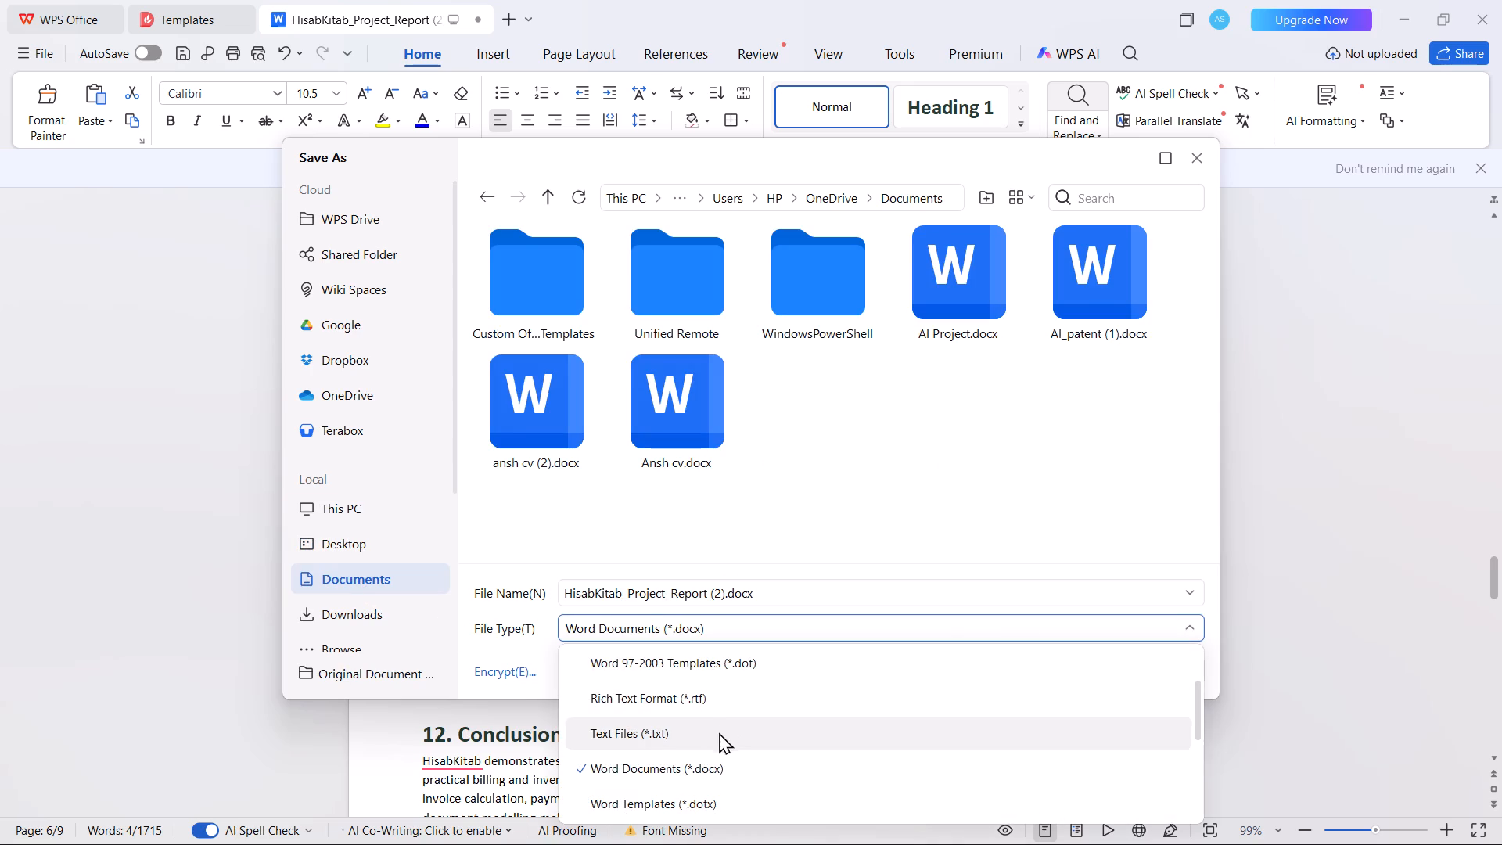
pyautogui.scroll(-1, 686, 720)
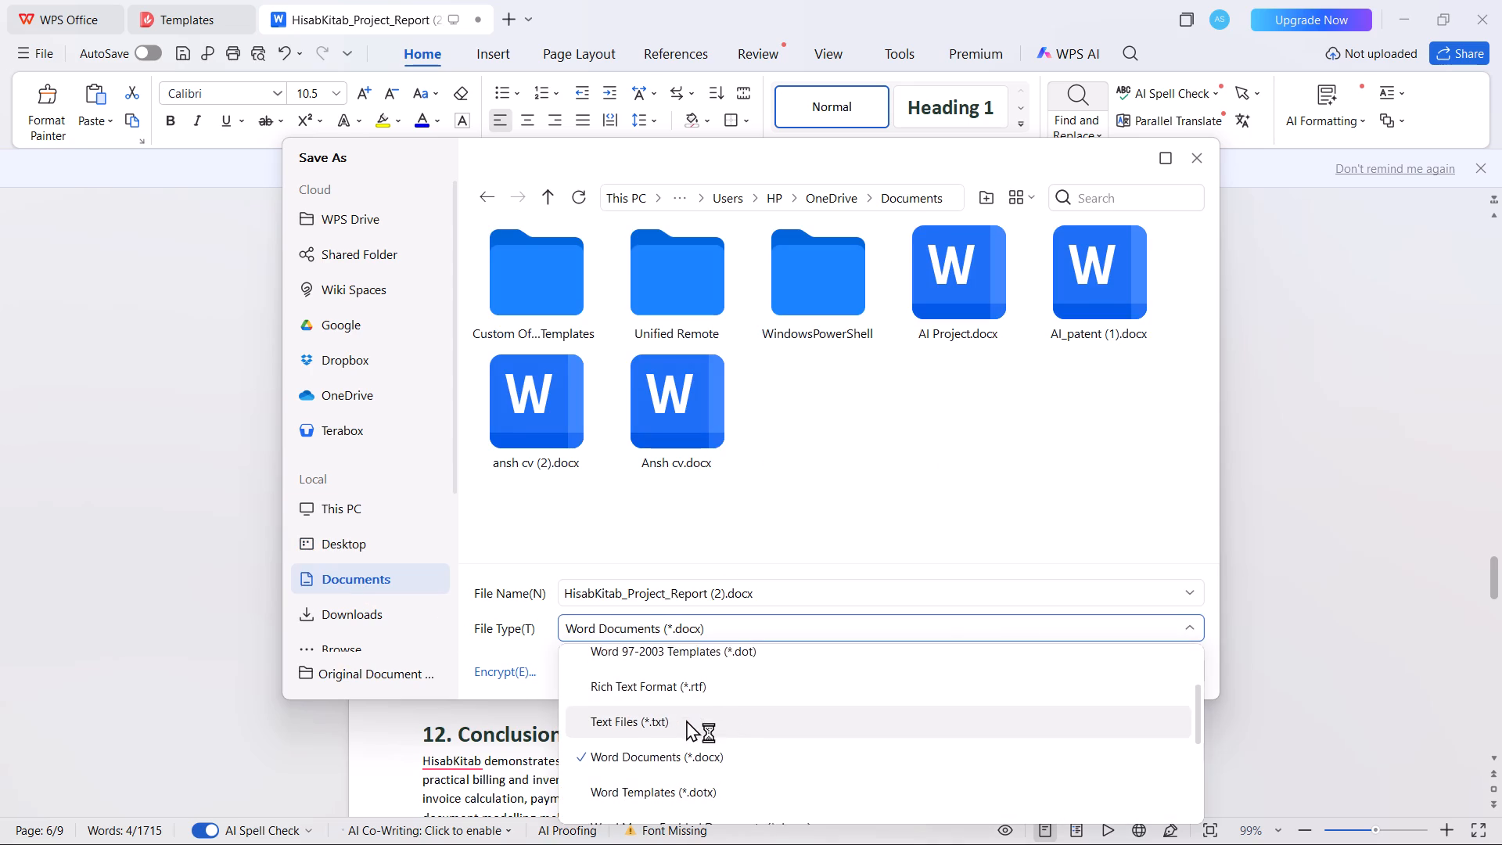
pyautogui.scroll(-2, 686, 720)
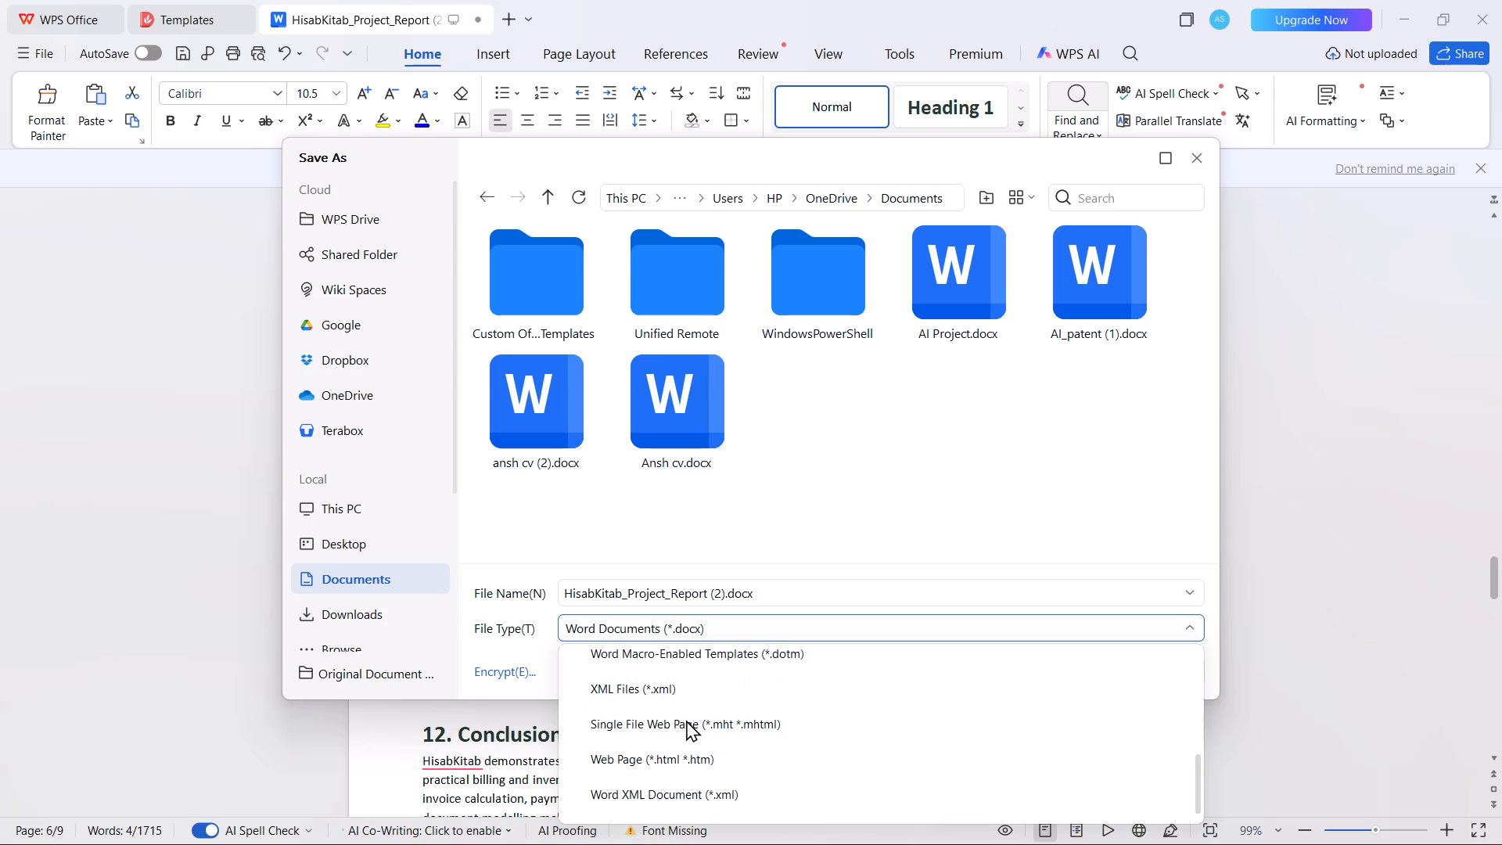
pyautogui.scroll(-2, 686, 720)
pyautogui.click(626, 796)
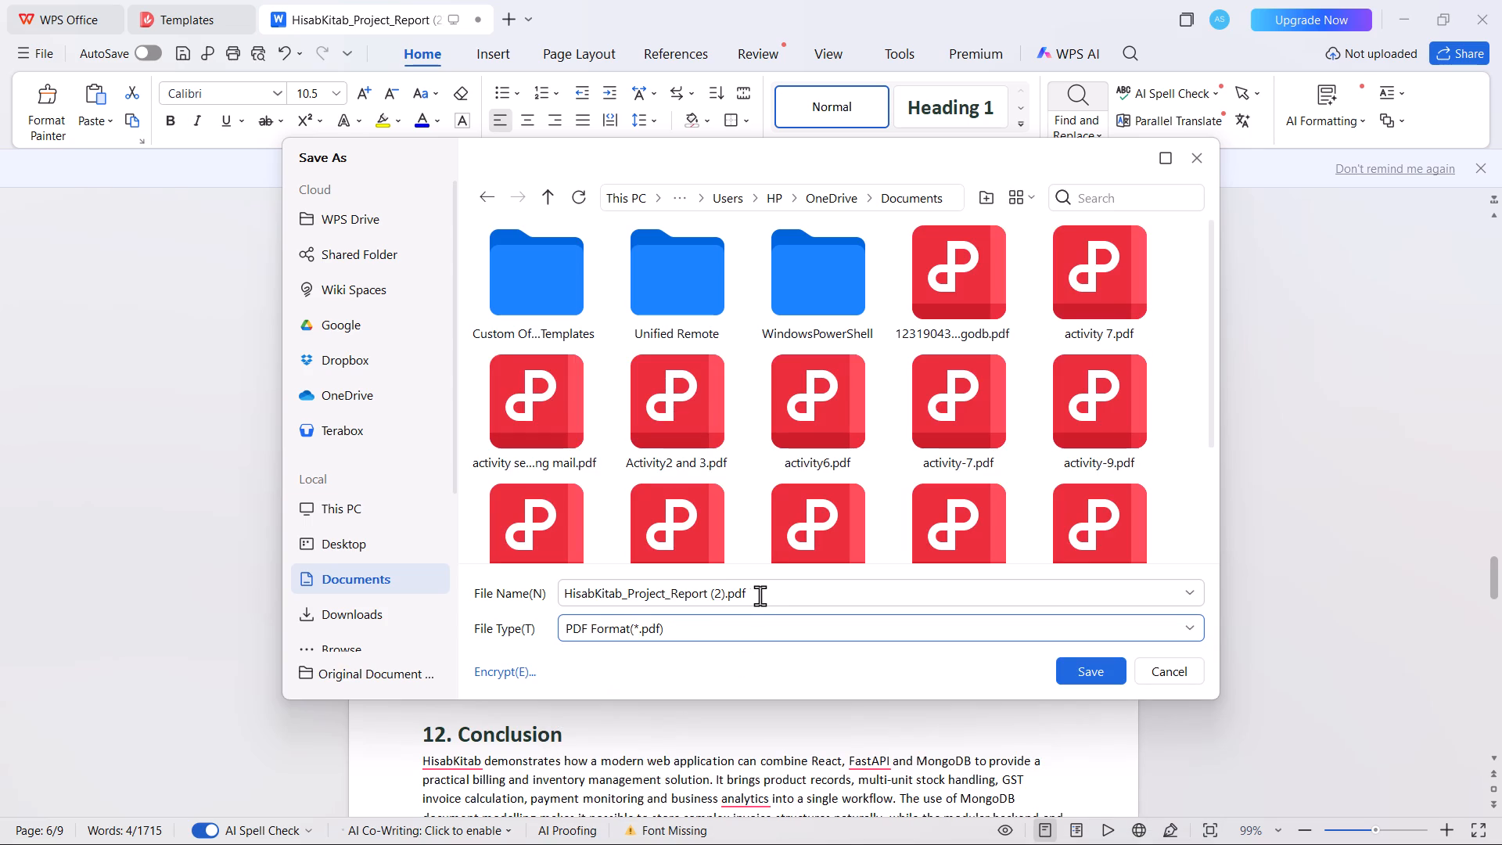
# Remove the "(2)" from the copy's file name, making it "HisabKitab_Project_Report .pdf".
pyautogui.click(729, 597)
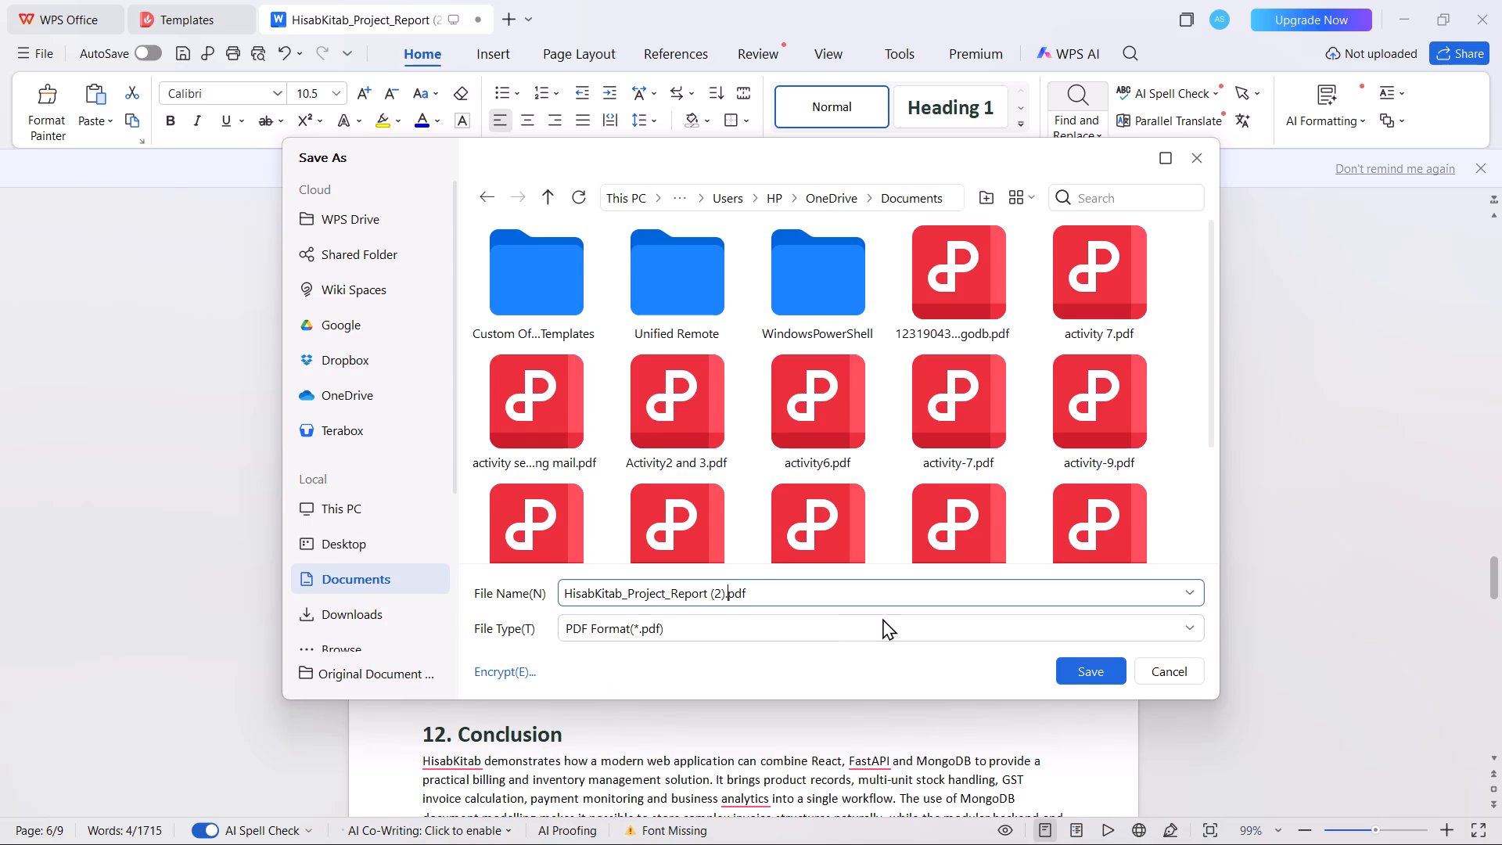
pyautogui.press('Left')
pyautogui.press('BackSpace')
pyautogui.press('BackSpace')
pyautogui.press('BackSpace')
# Set the file type back to PDF and the folder to Documents, export the report and dismiss the export dialog.
pyautogui.scroll(-1, 837, 632)
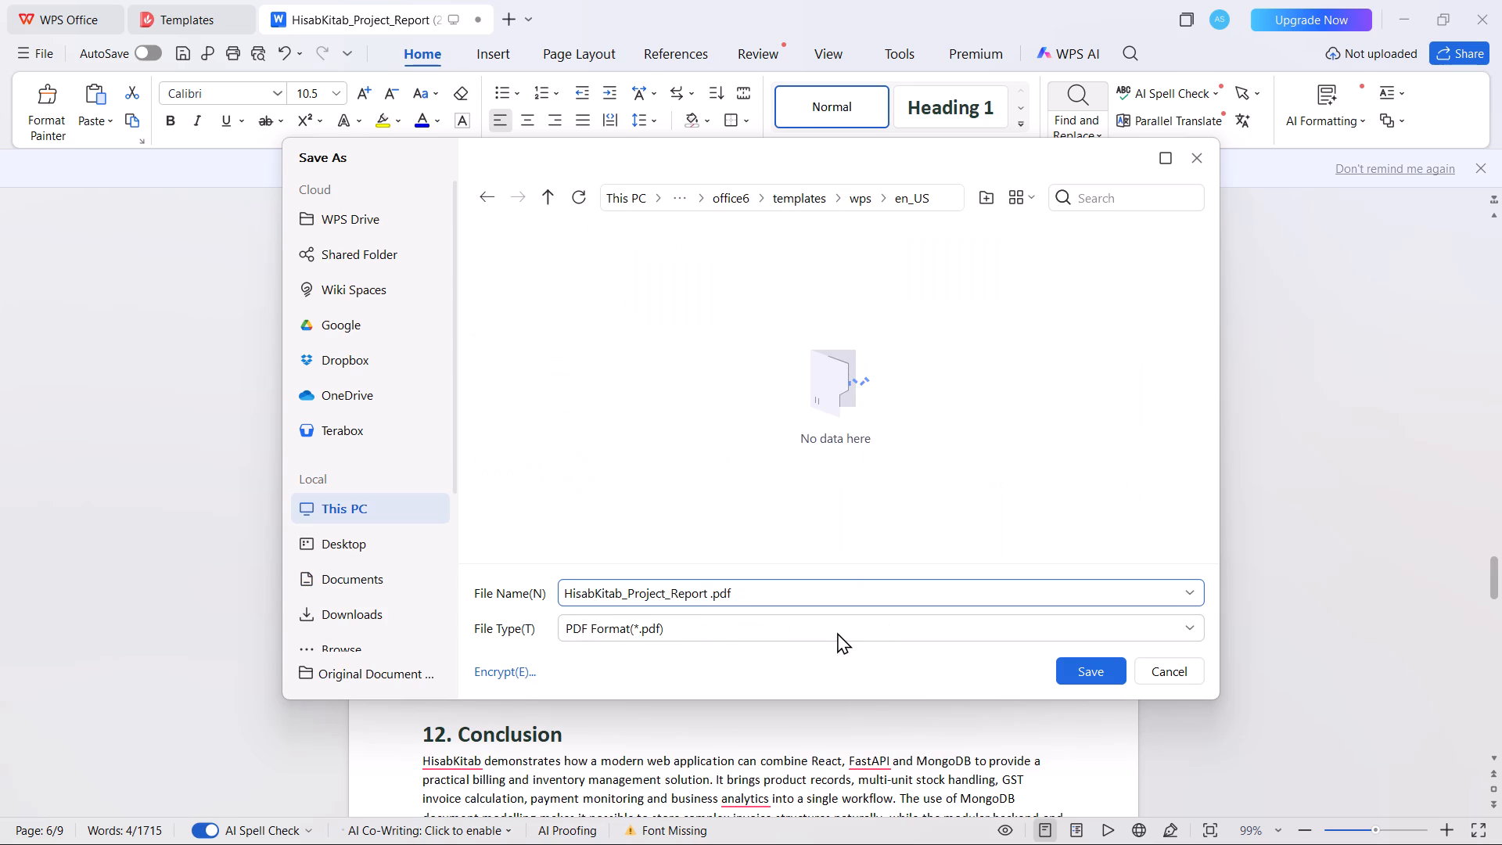
pyautogui.scroll(-1, 837, 632)
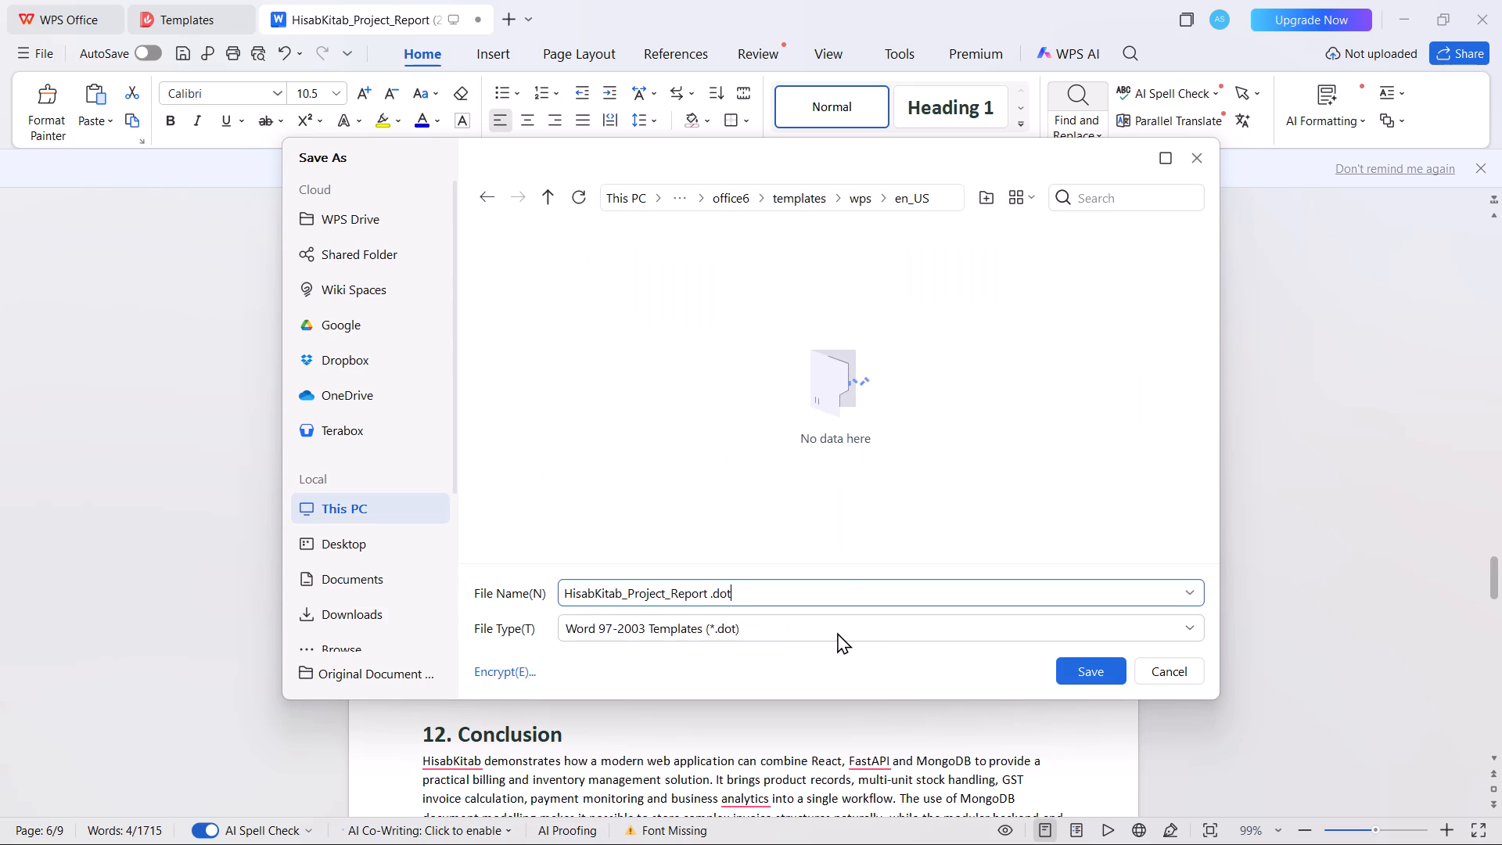
pyautogui.click(837, 632)
pyautogui.scroll(-4, 764, 711)
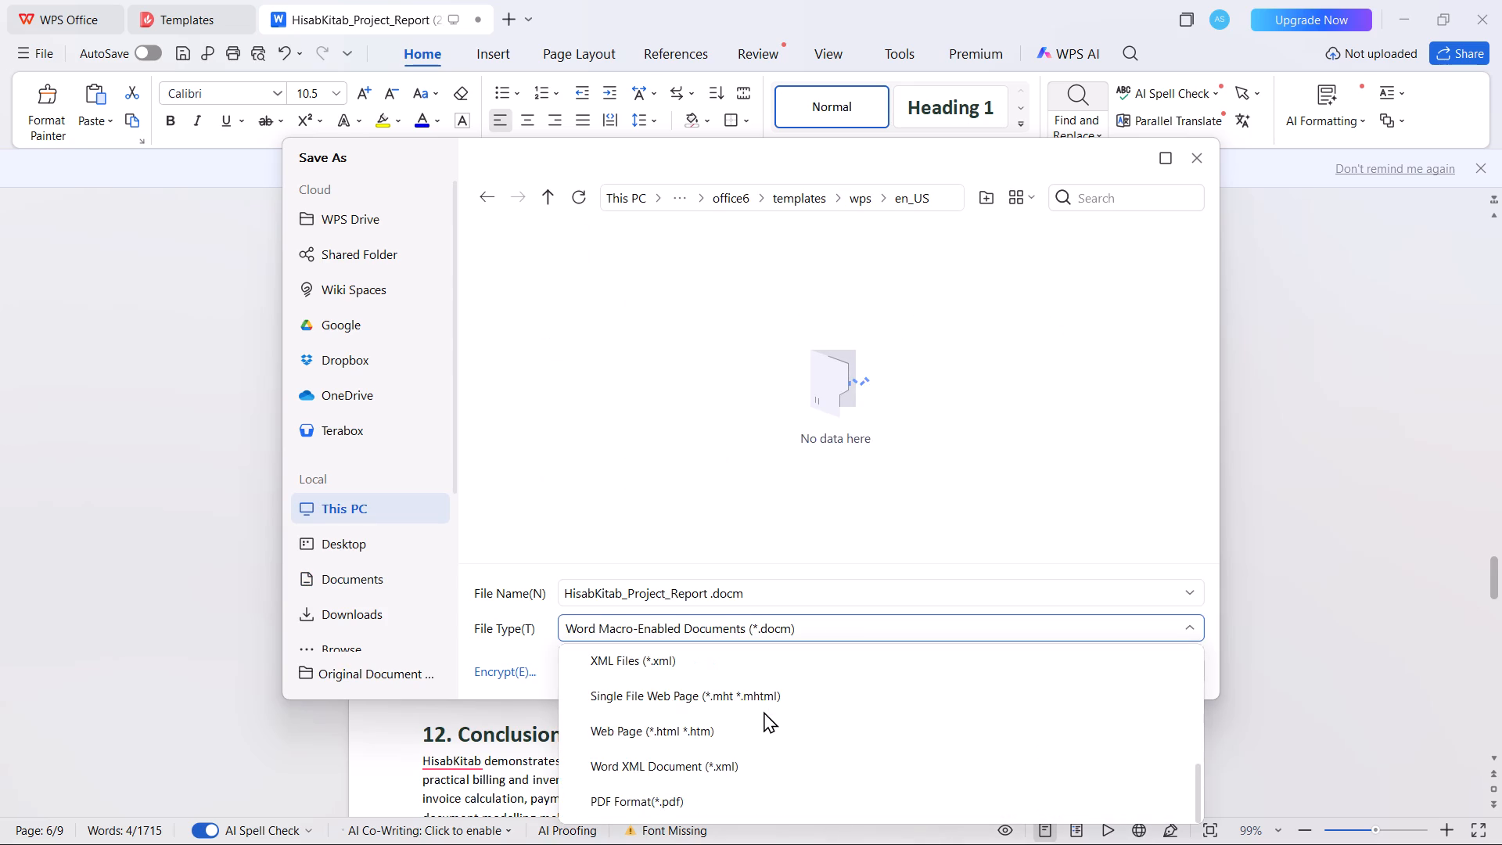
pyautogui.scroll(-4, 764, 711)
pyautogui.click(682, 804)
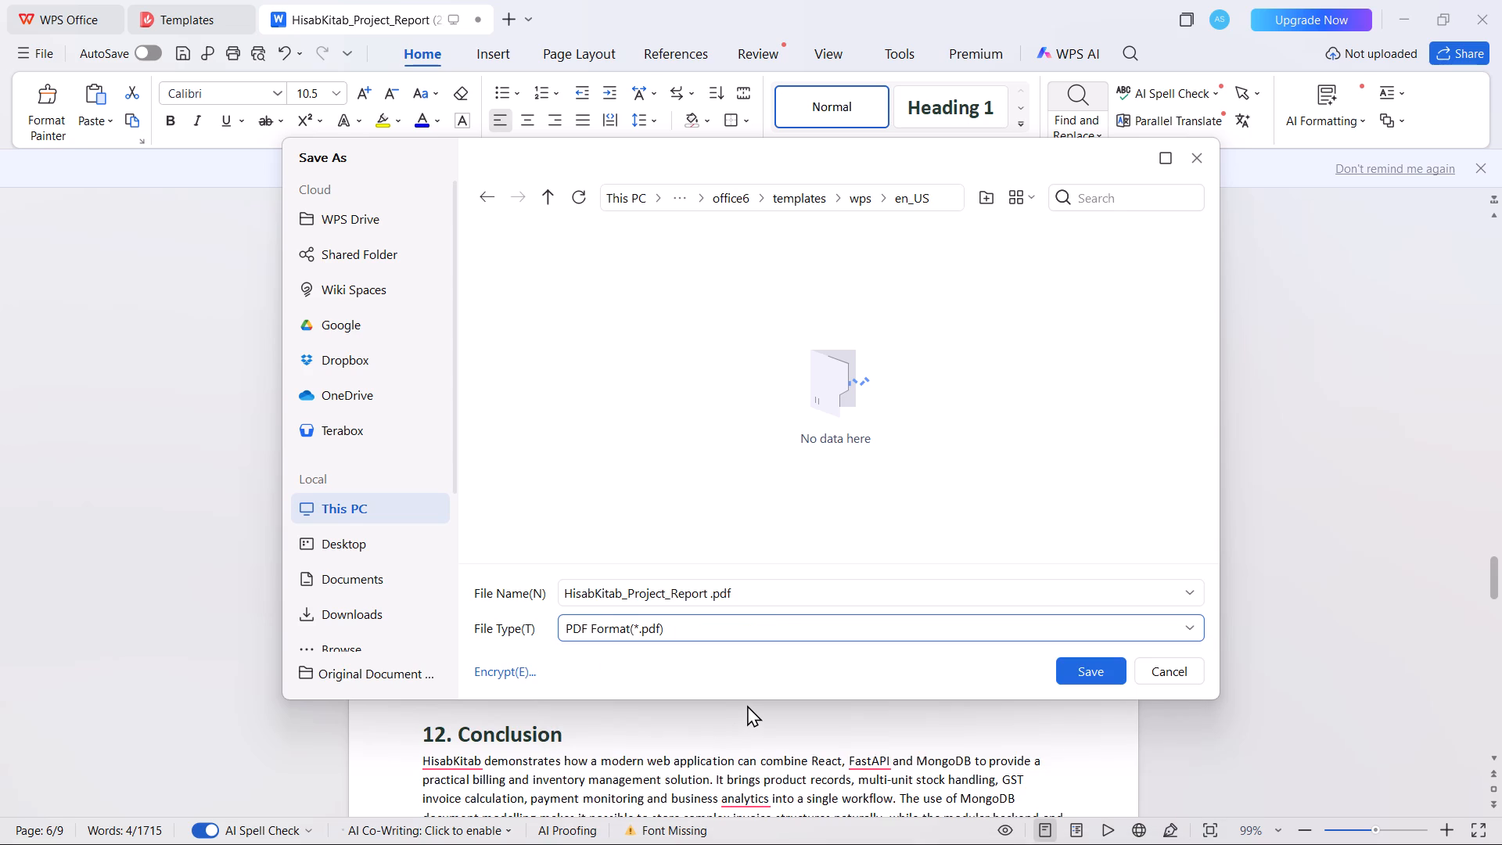
pyautogui.click(349, 592)
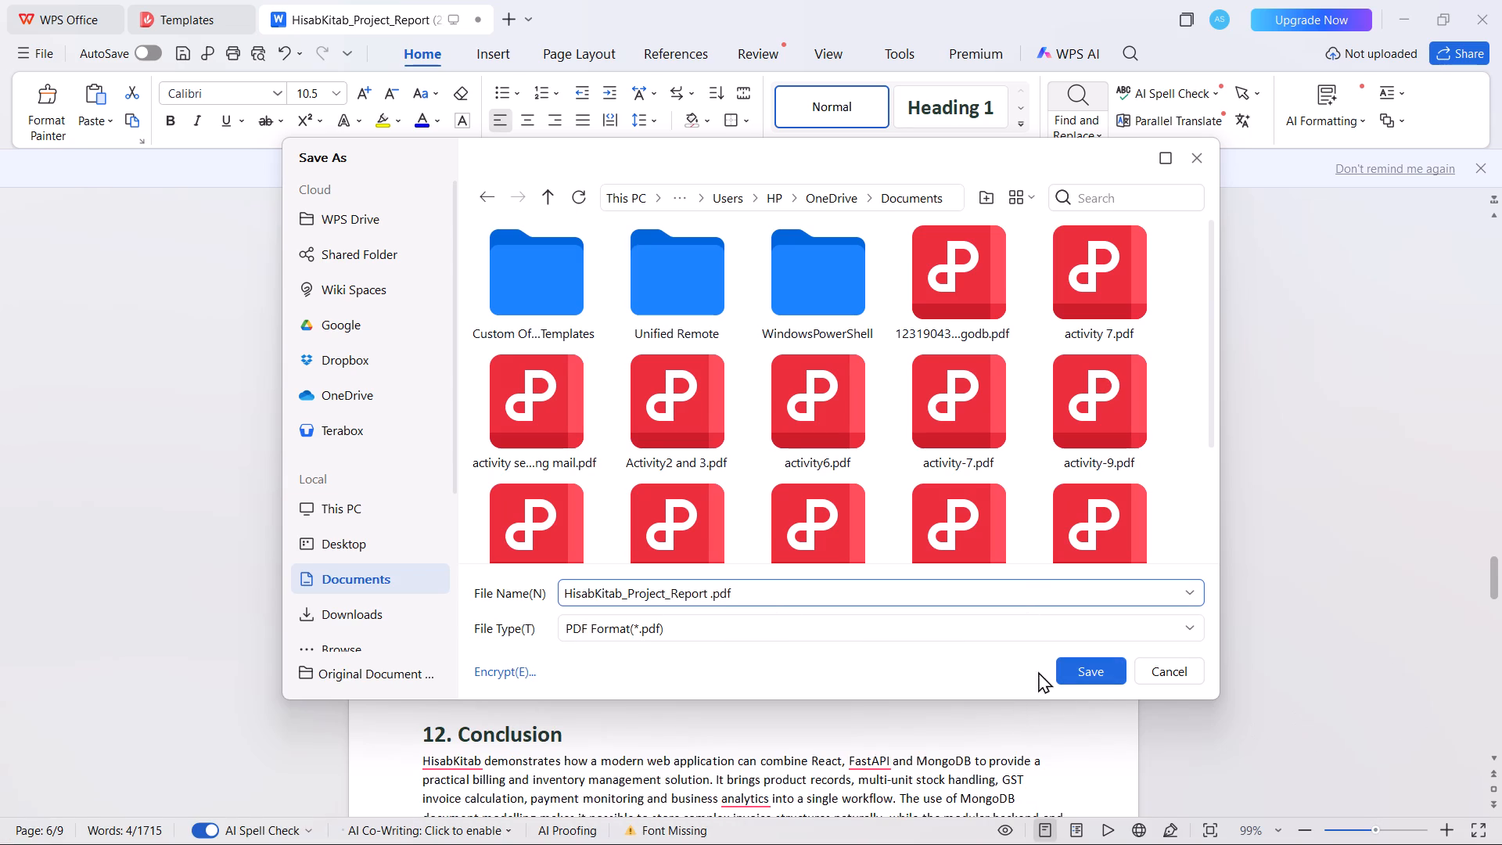
pyautogui.click(1091, 673)
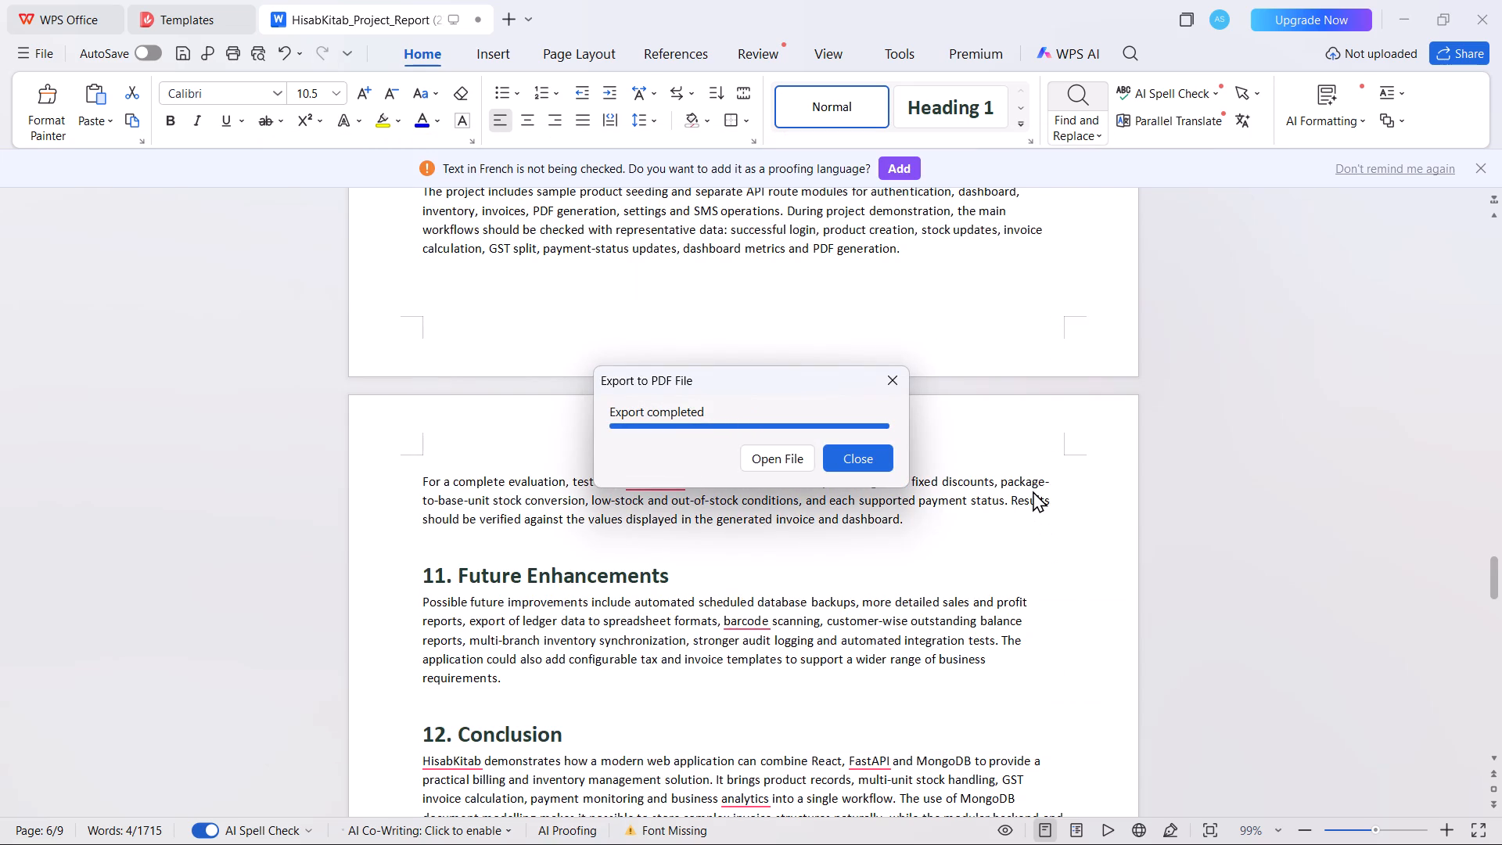
pyautogui.click(865, 451)
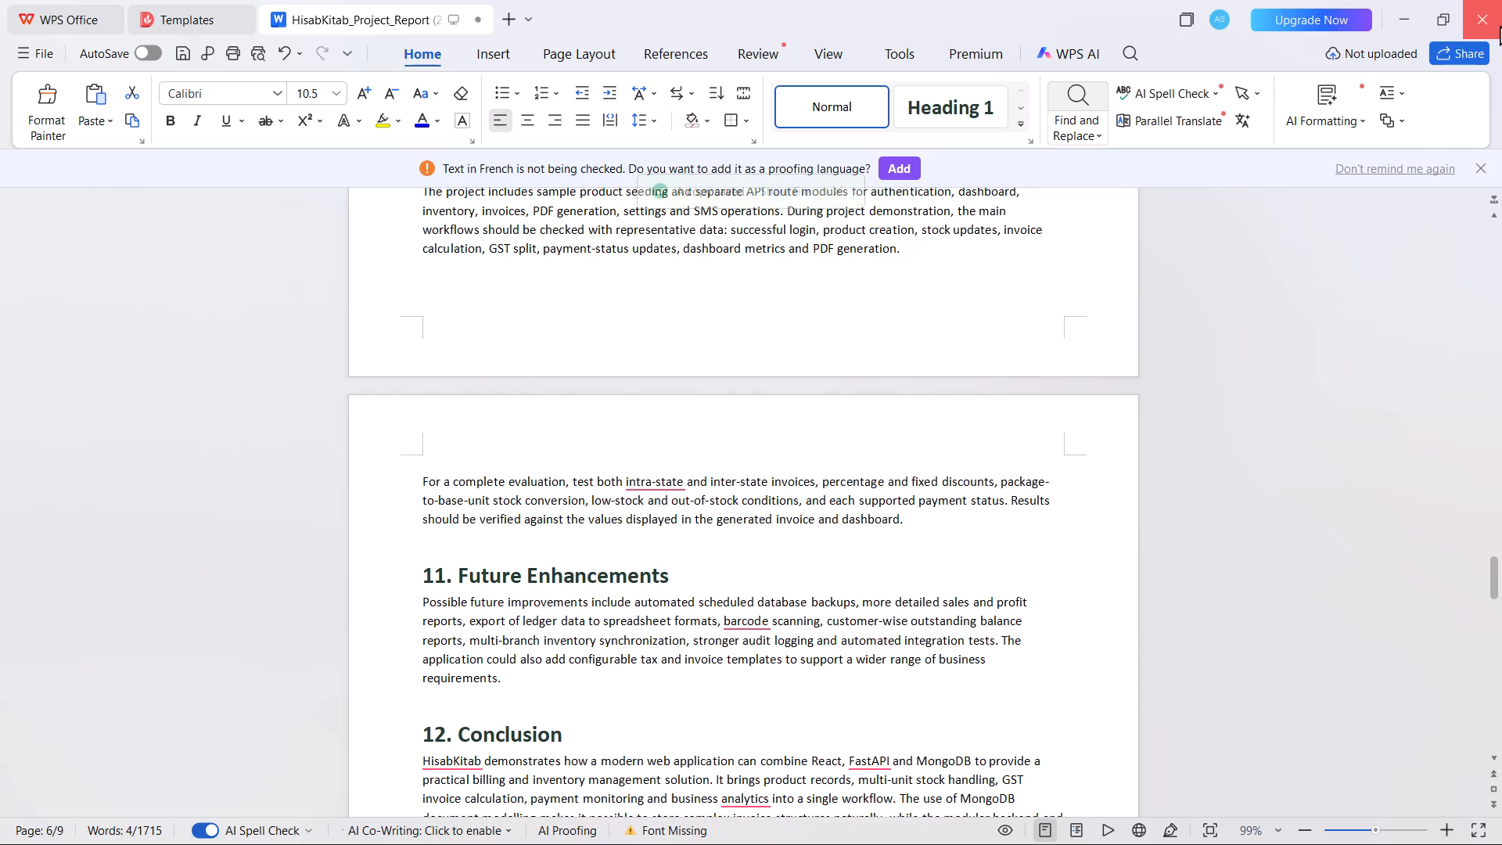
# Close WPS Office without saving the changes to HisabKitab_Project_Report (2).docx.
pyautogui.click(1500, 25)
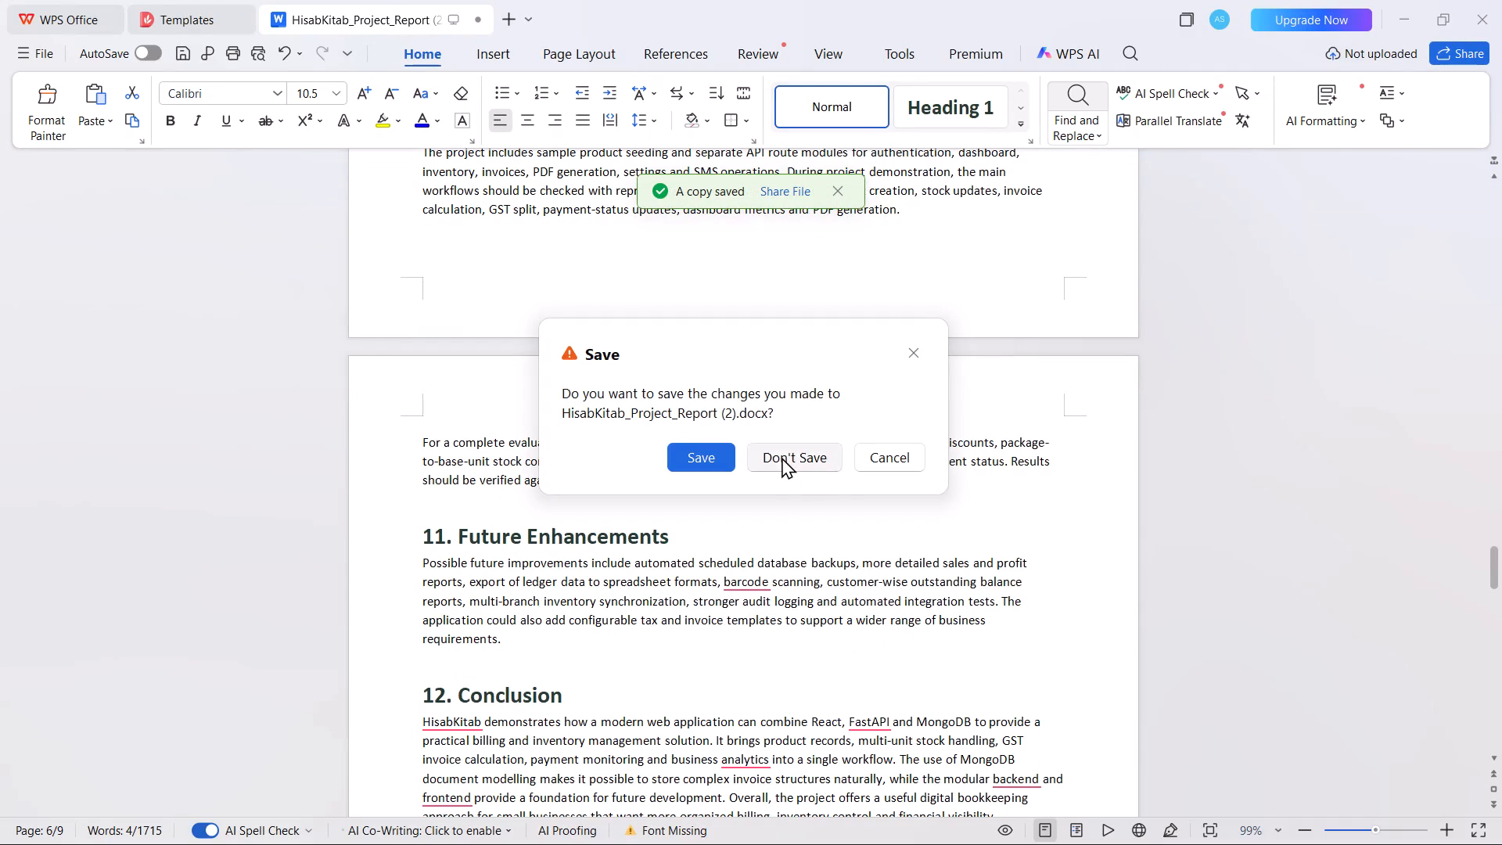
pyautogui.click(782, 457)
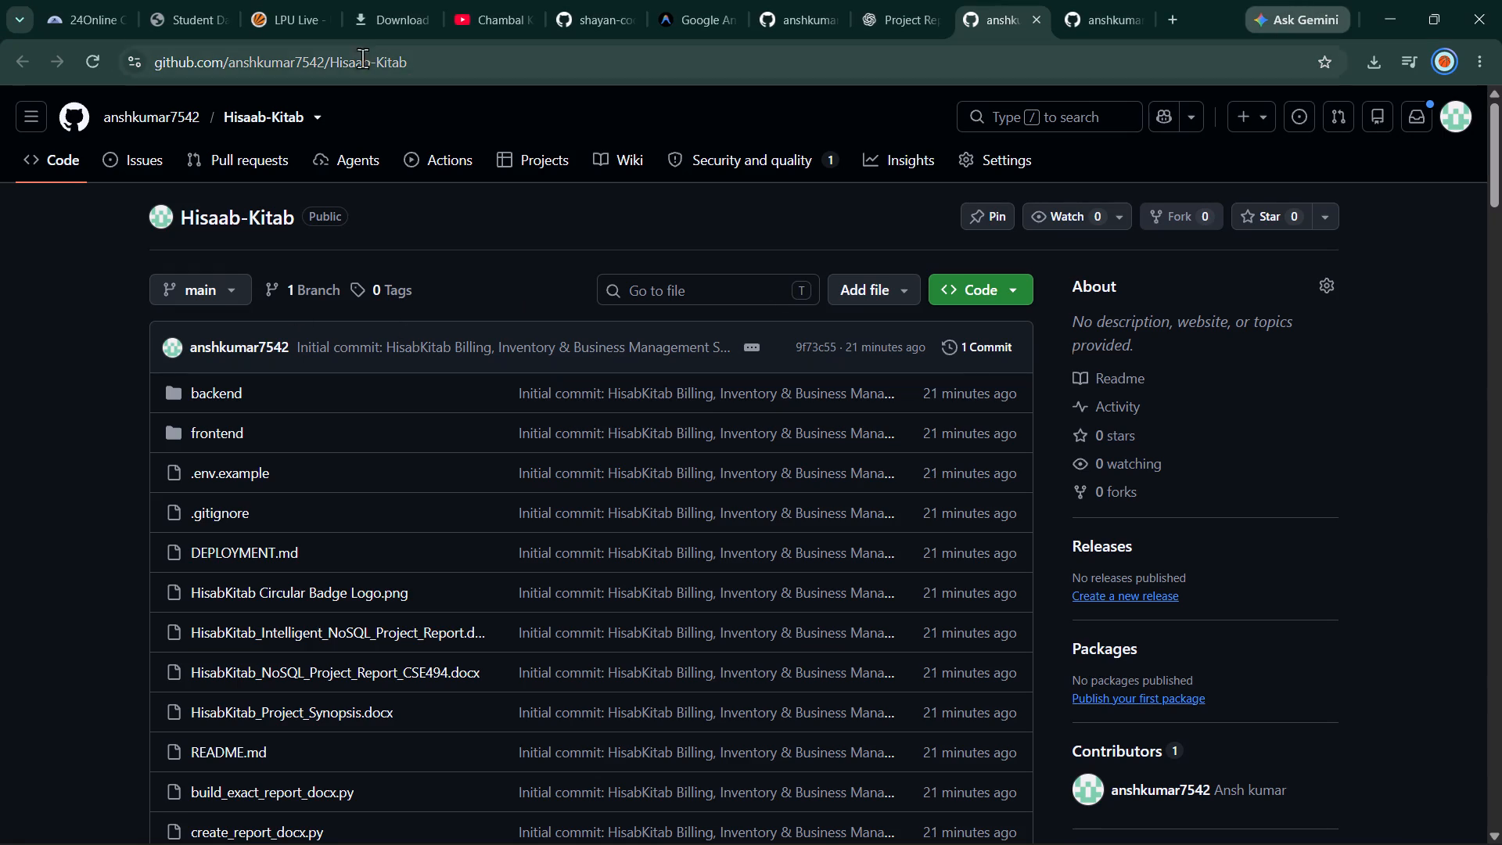
# Open the CSE494 assignment upload from the UMS student dashboard, with course CSE494::INTELLIGENT NOSQL DATABASES and teacher Richa.
pyautogui.click(279, 19)
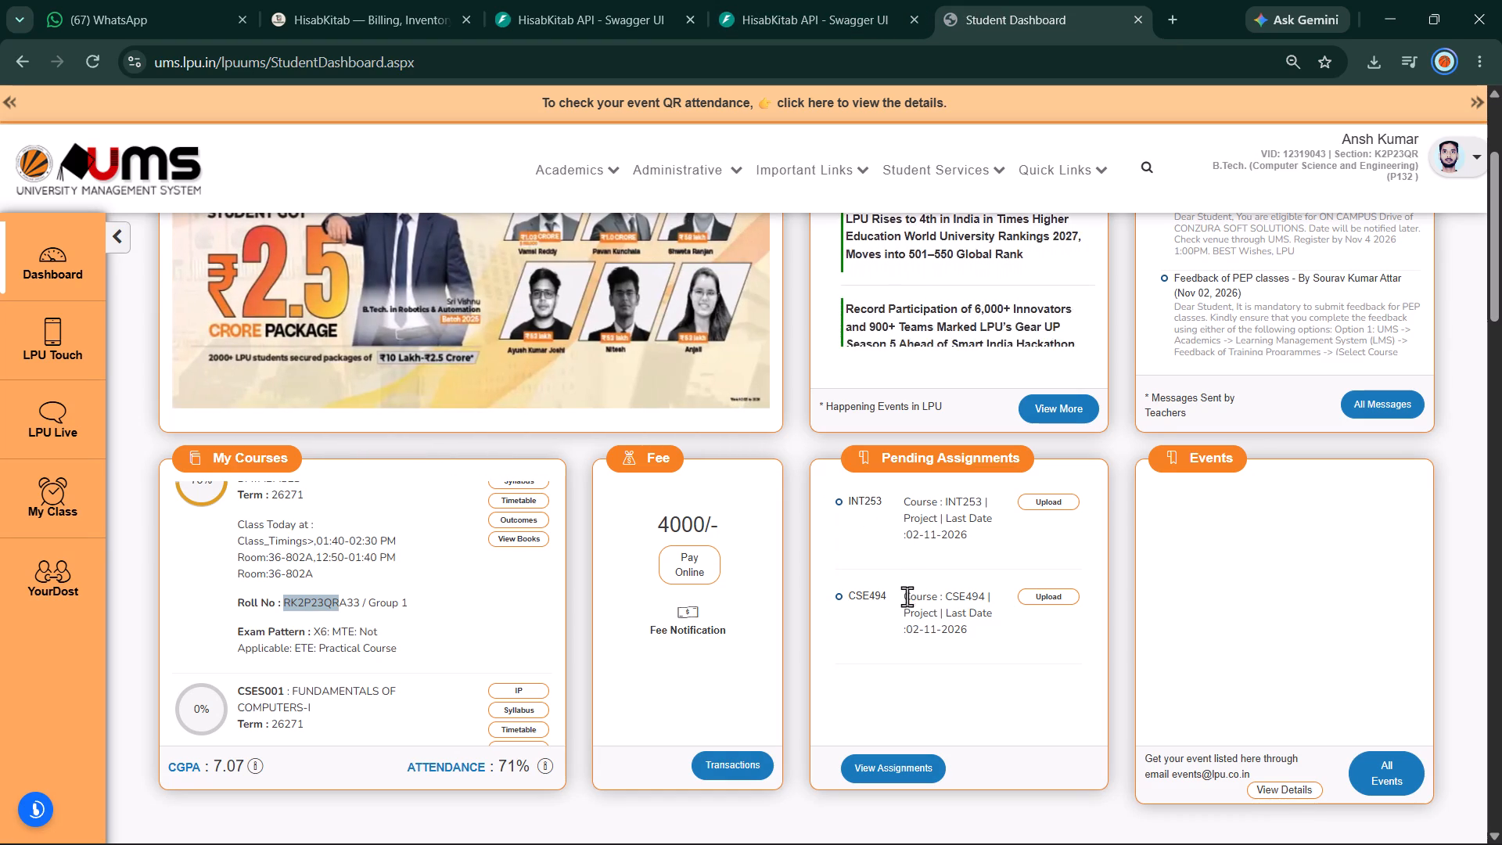
pyautogui.click(1047, 596)
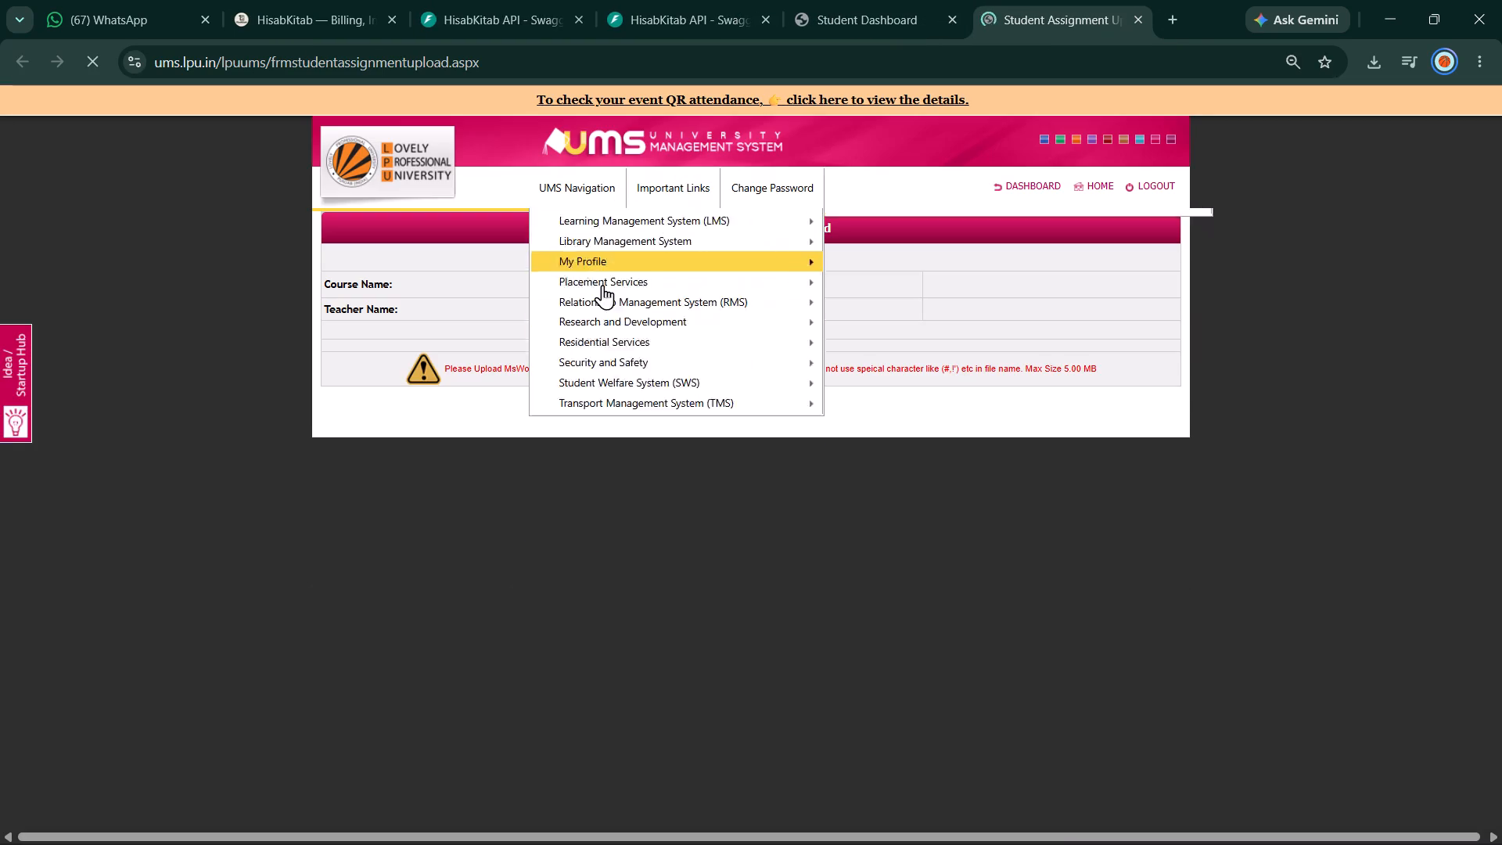
pyautogui.click(827, 723)
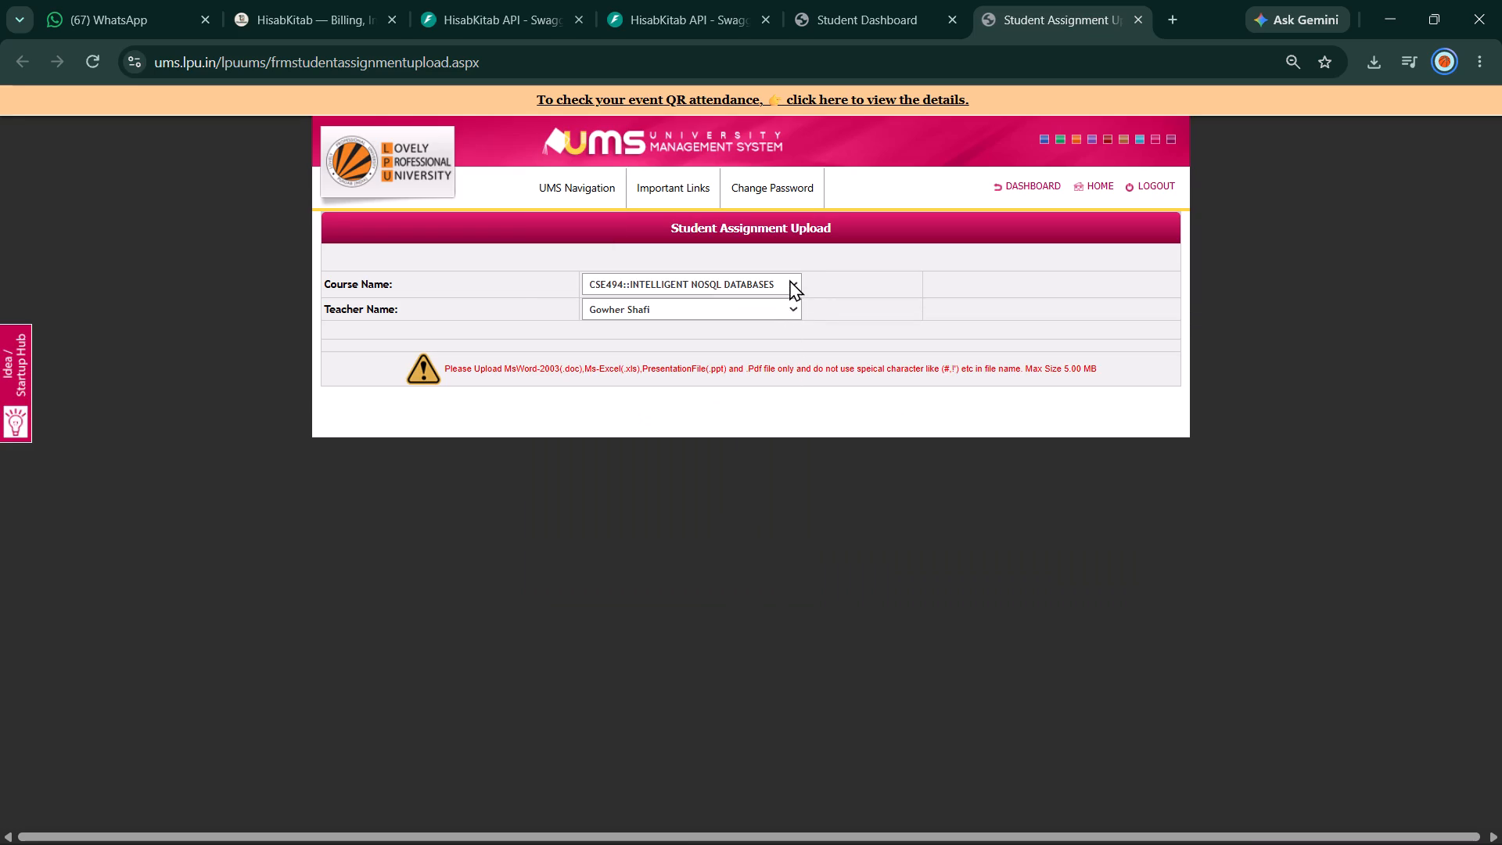
pyautogui.click(789, 278)
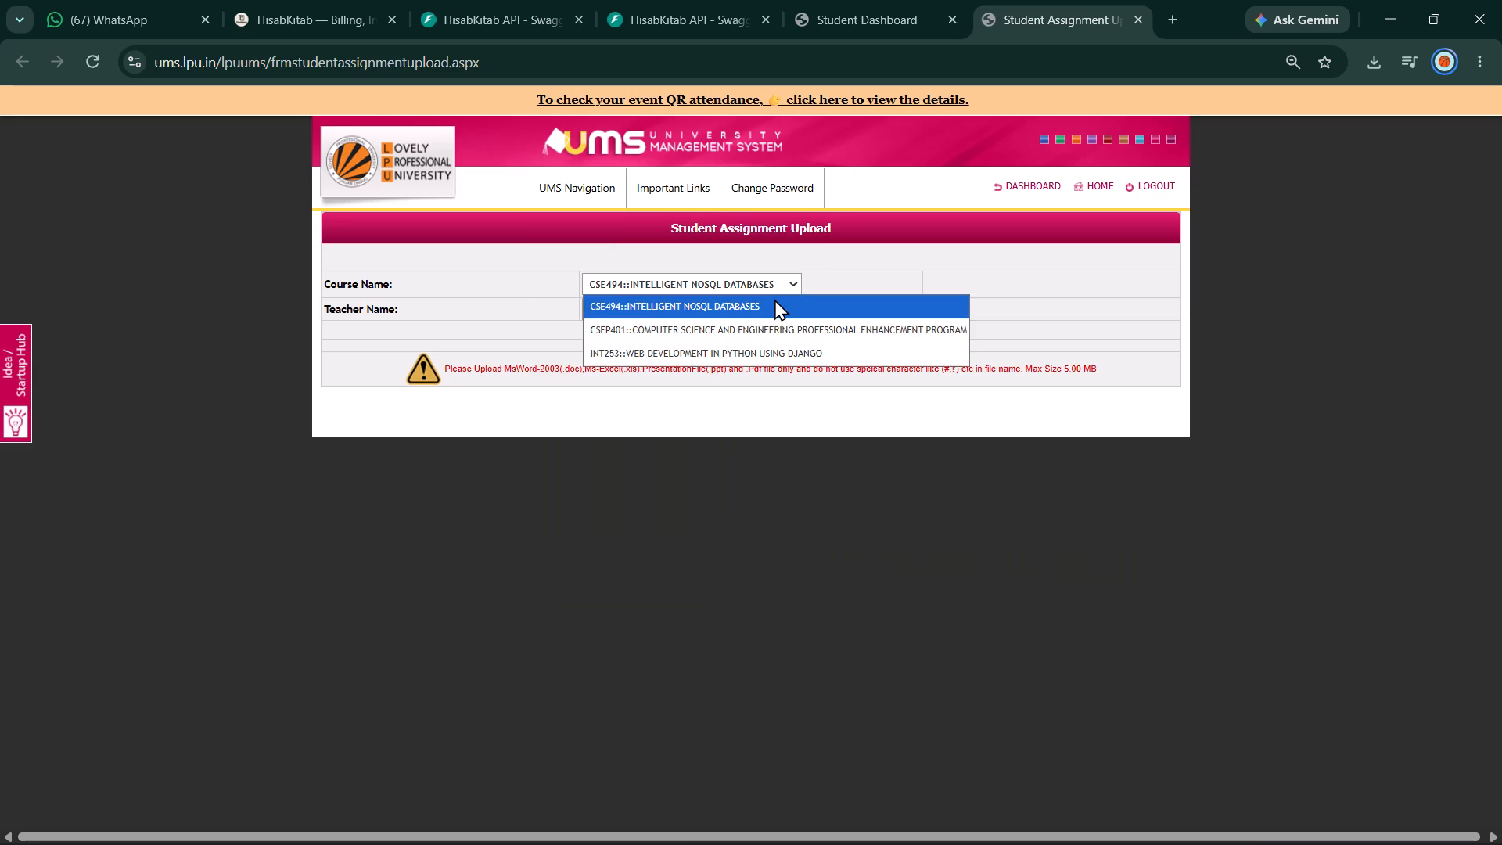
pyautogui.click(699, 301)
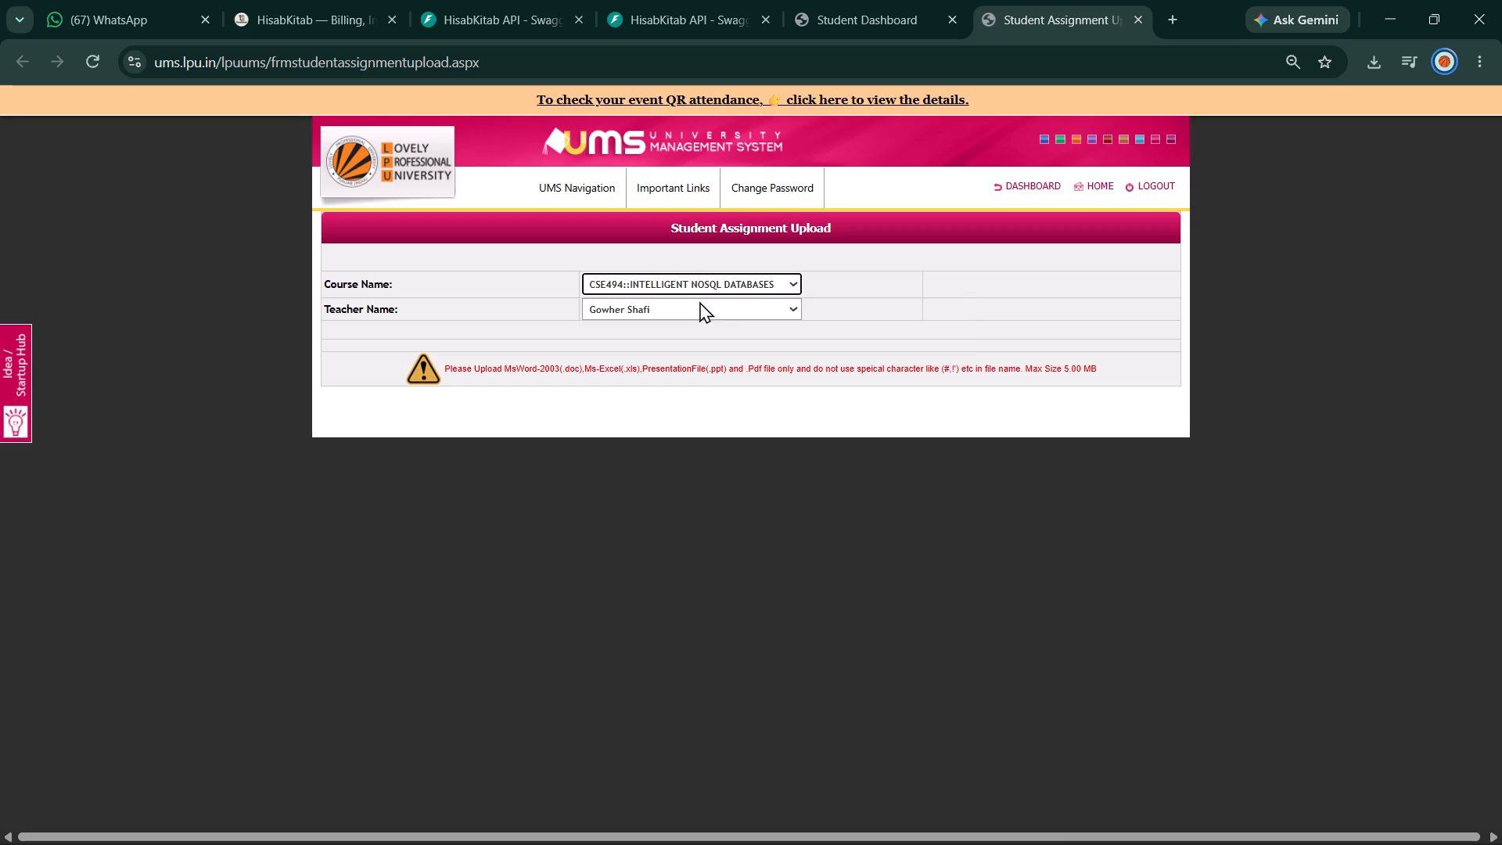
pyautogui.click(787, 311)
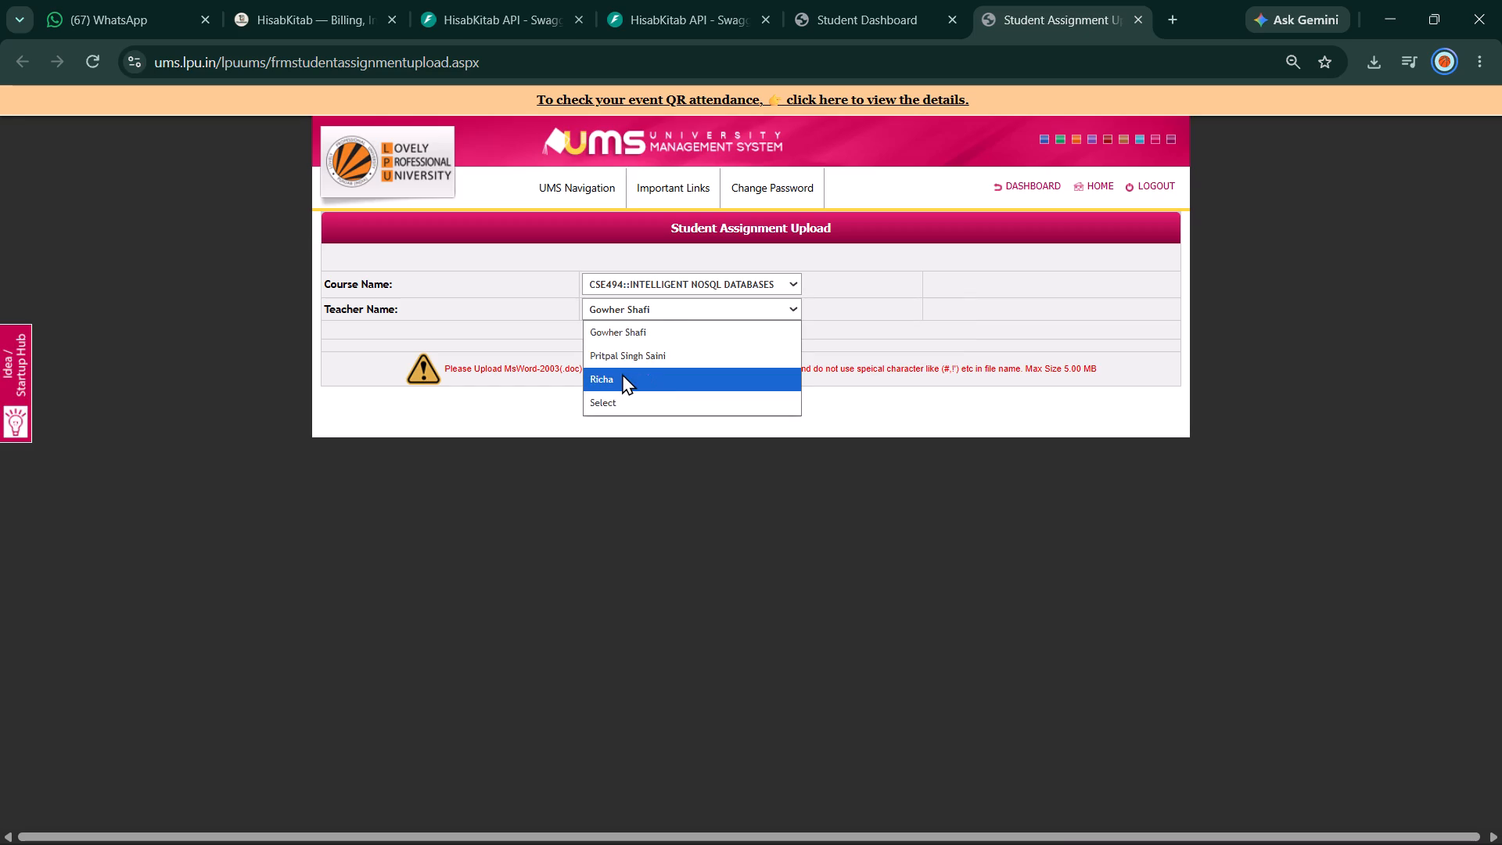
pyautogui.click(622, 373)
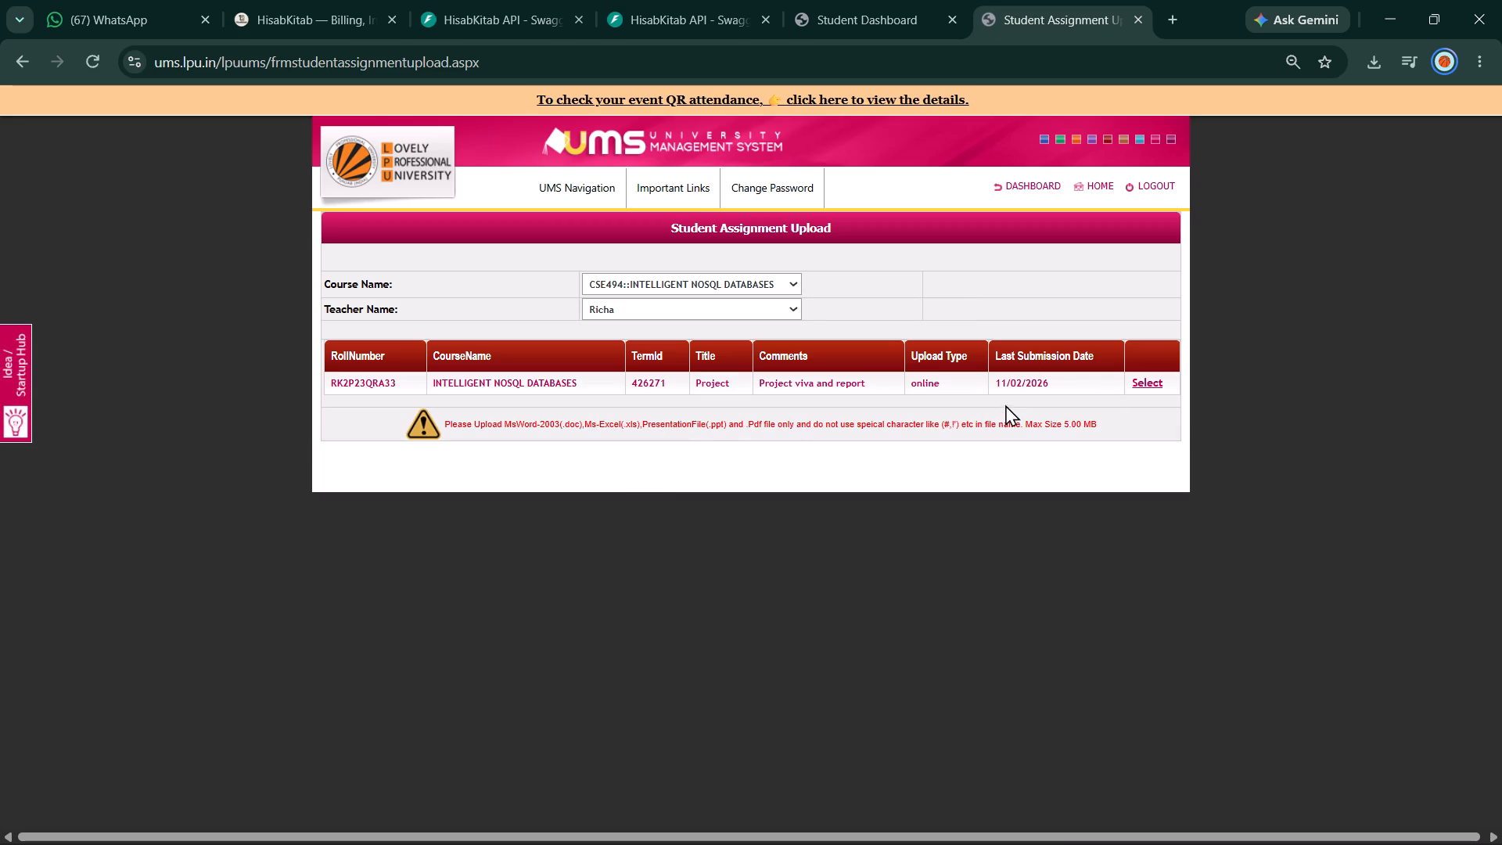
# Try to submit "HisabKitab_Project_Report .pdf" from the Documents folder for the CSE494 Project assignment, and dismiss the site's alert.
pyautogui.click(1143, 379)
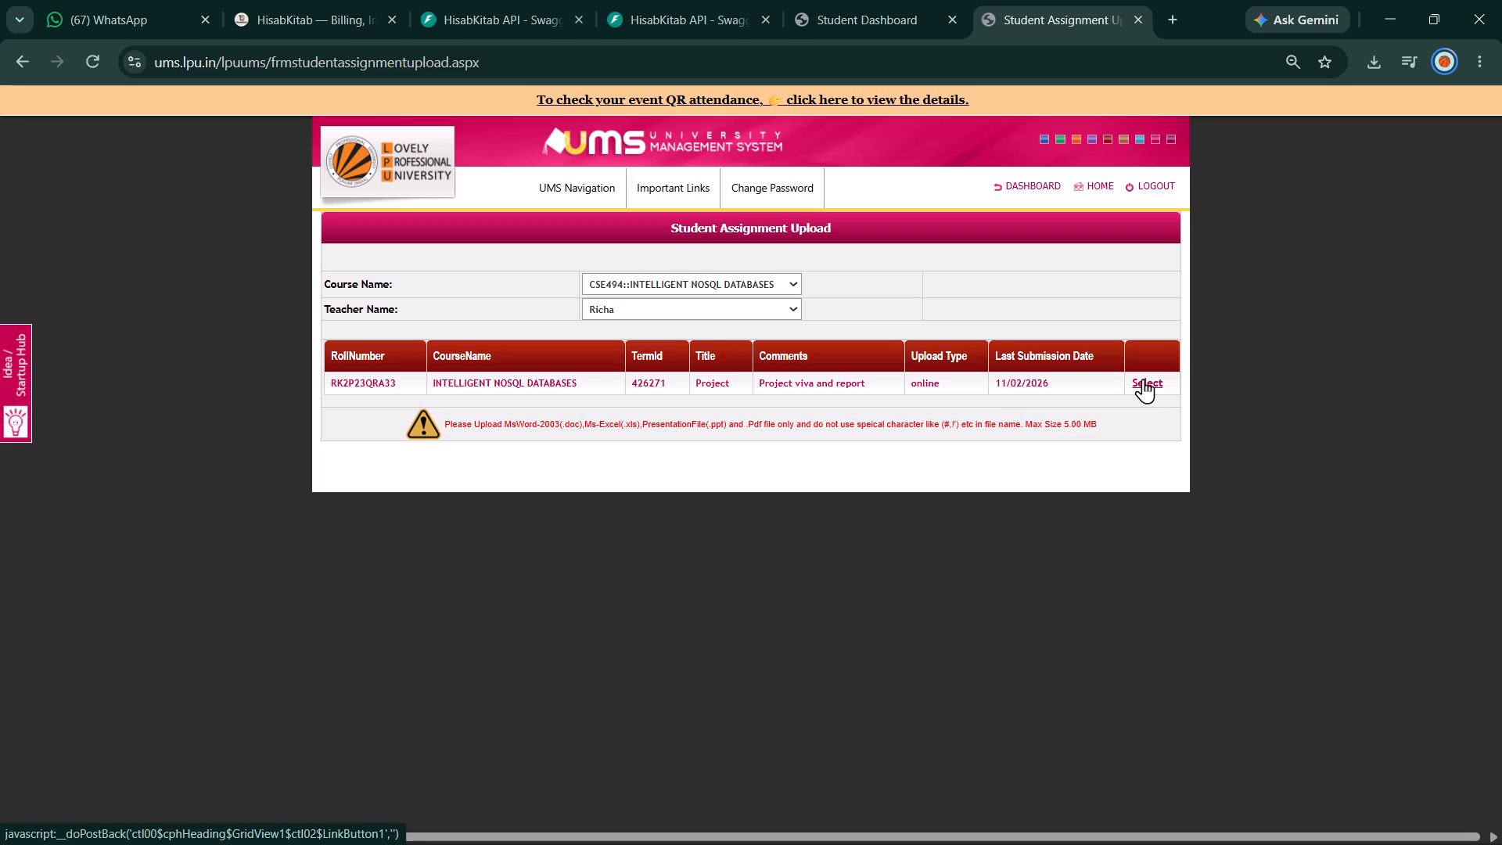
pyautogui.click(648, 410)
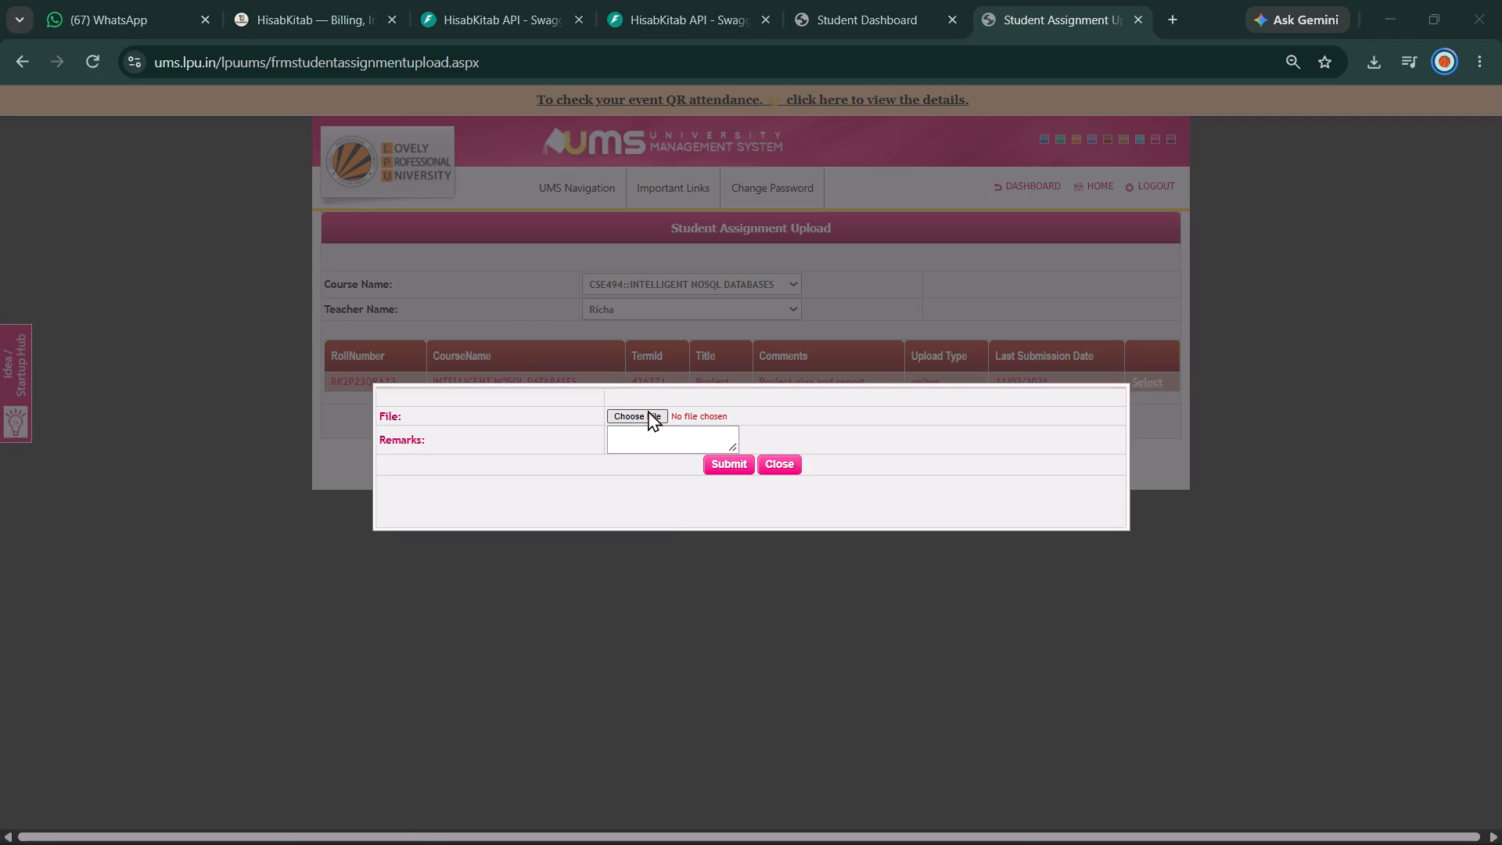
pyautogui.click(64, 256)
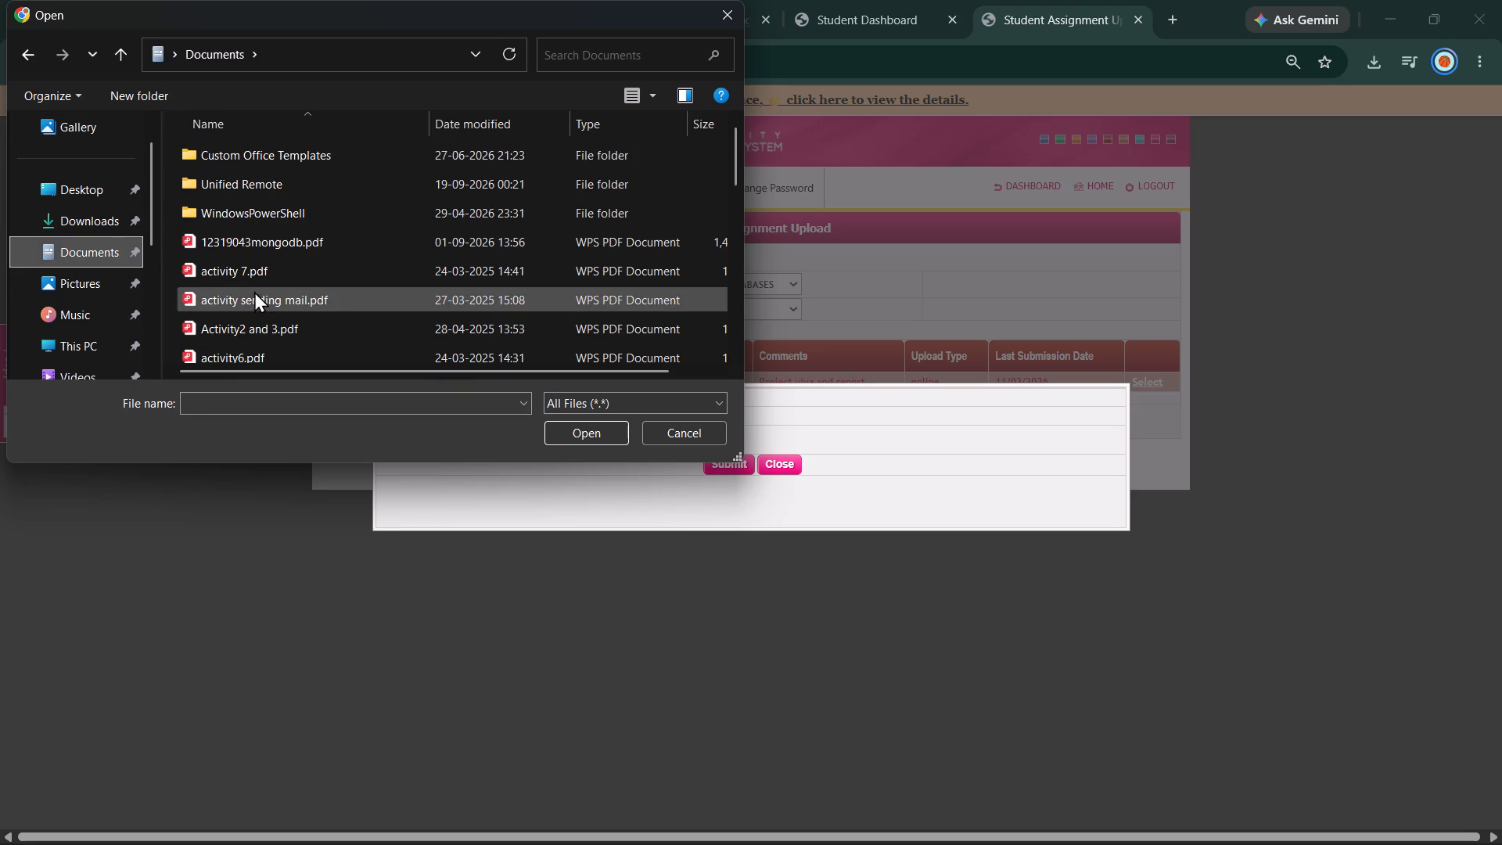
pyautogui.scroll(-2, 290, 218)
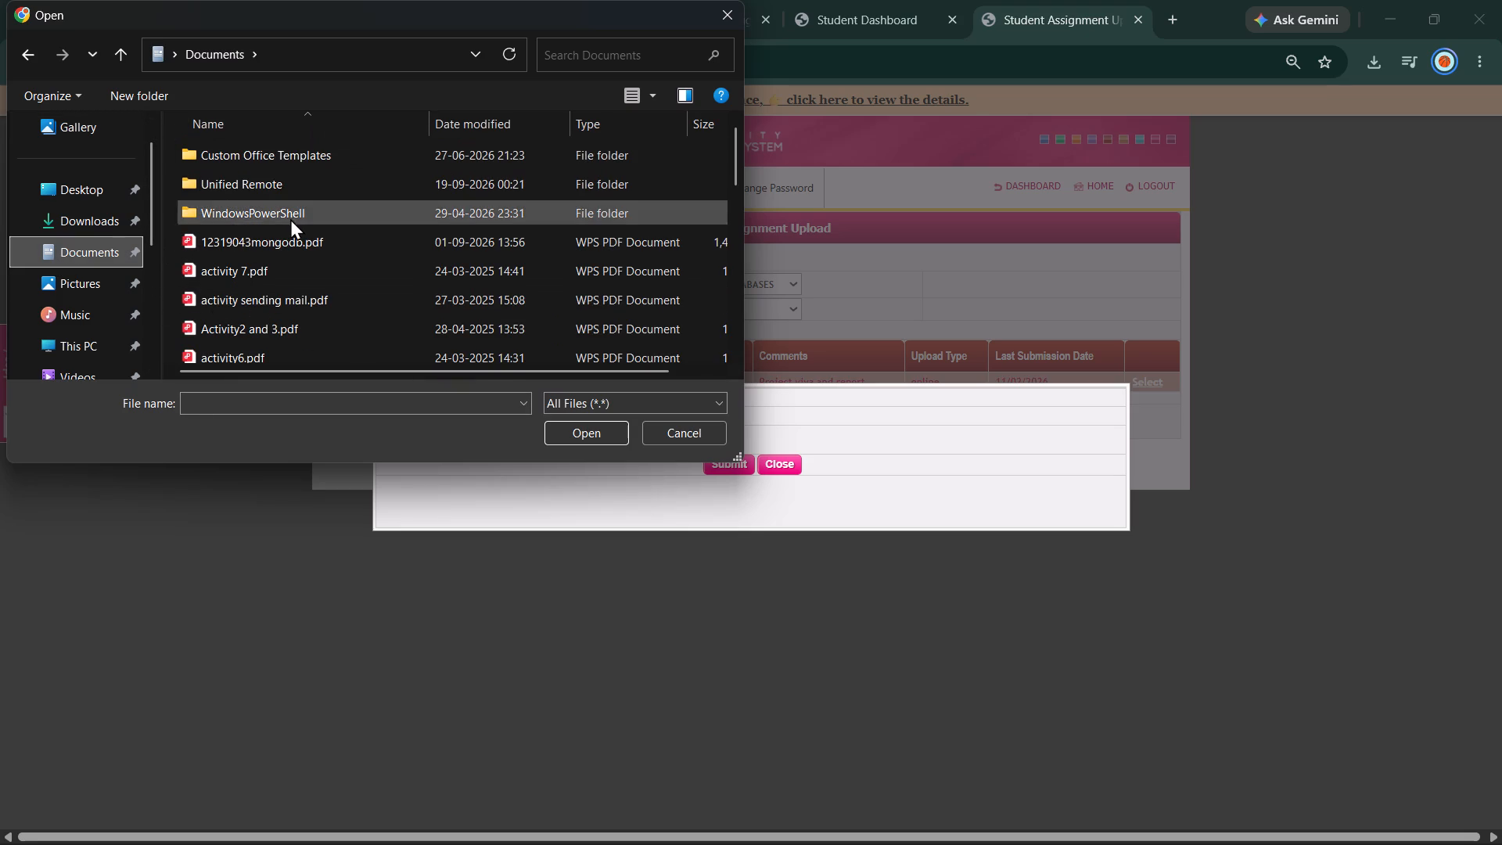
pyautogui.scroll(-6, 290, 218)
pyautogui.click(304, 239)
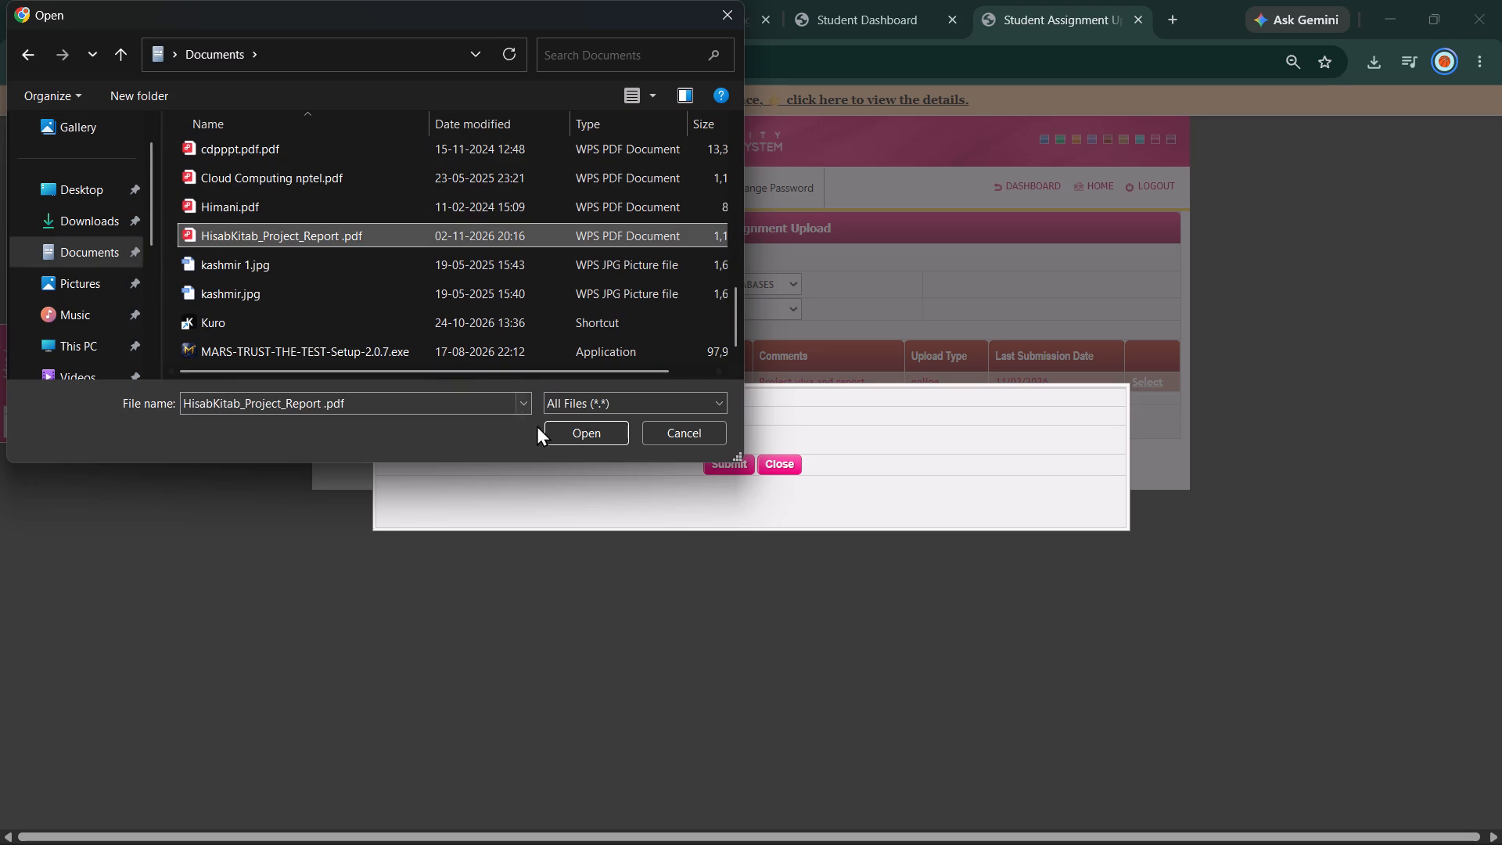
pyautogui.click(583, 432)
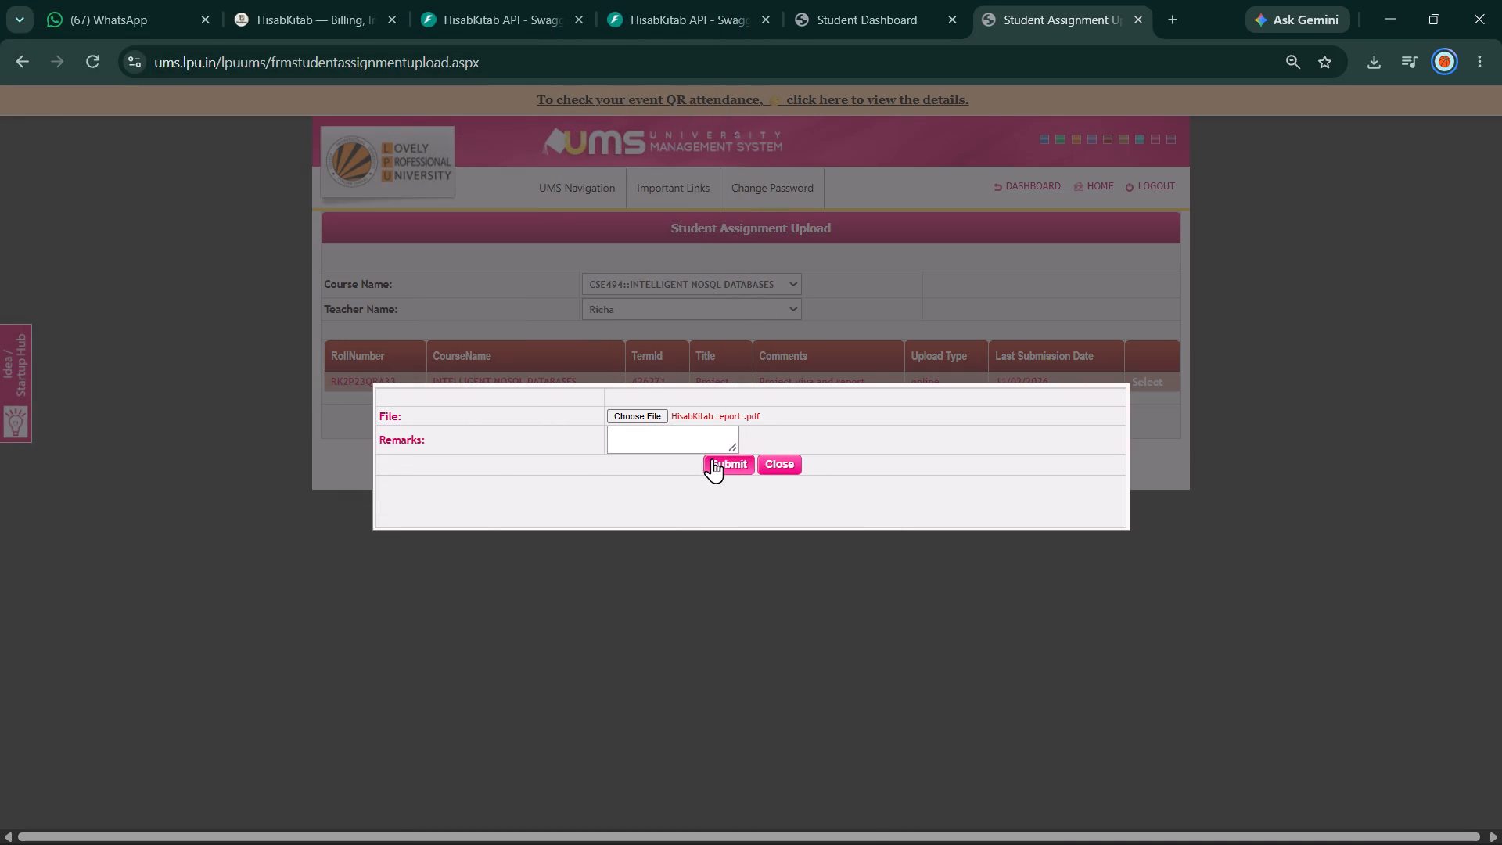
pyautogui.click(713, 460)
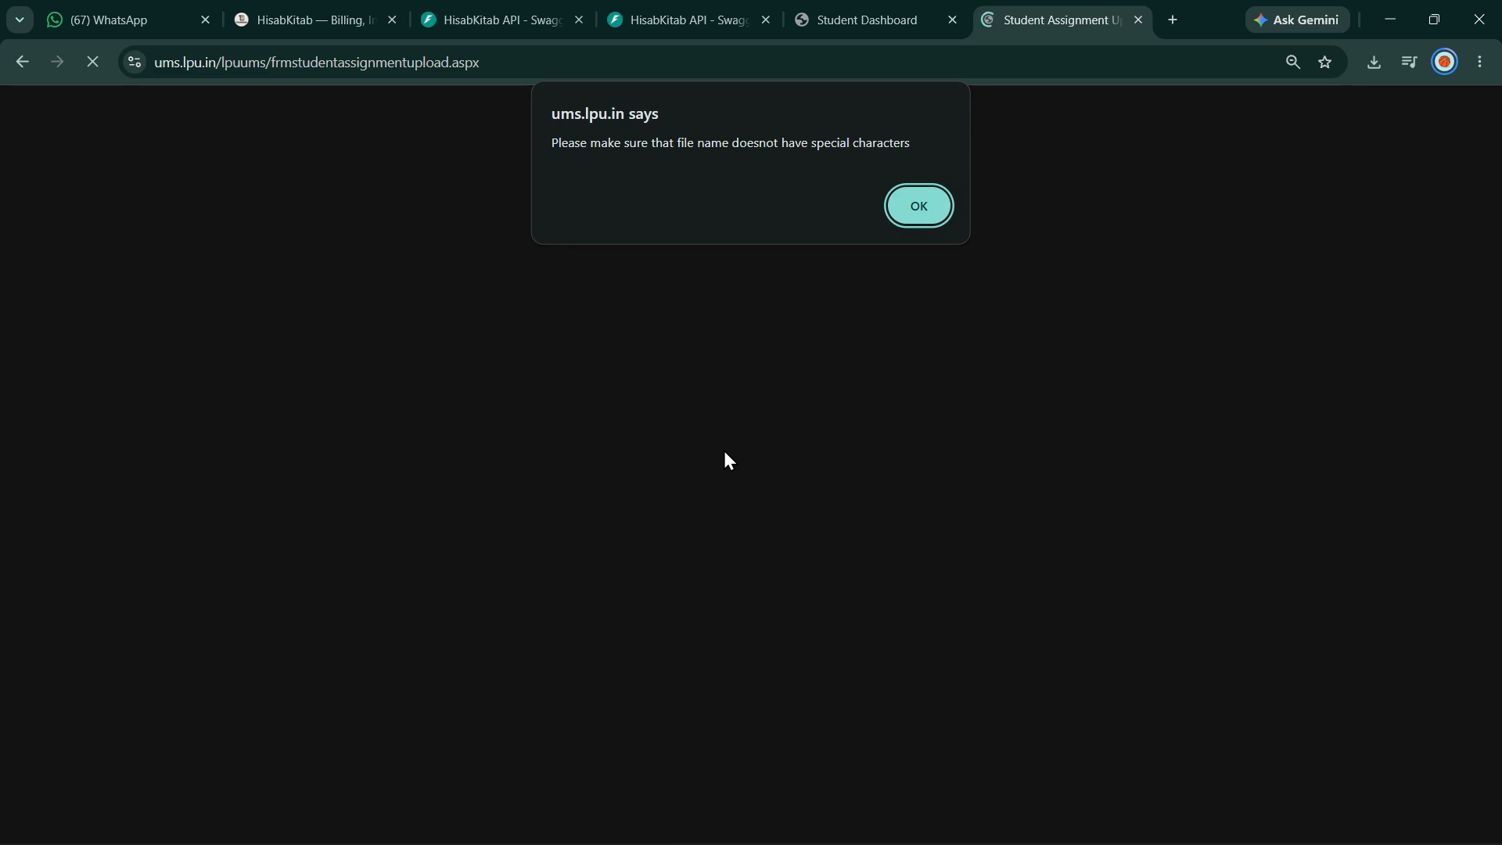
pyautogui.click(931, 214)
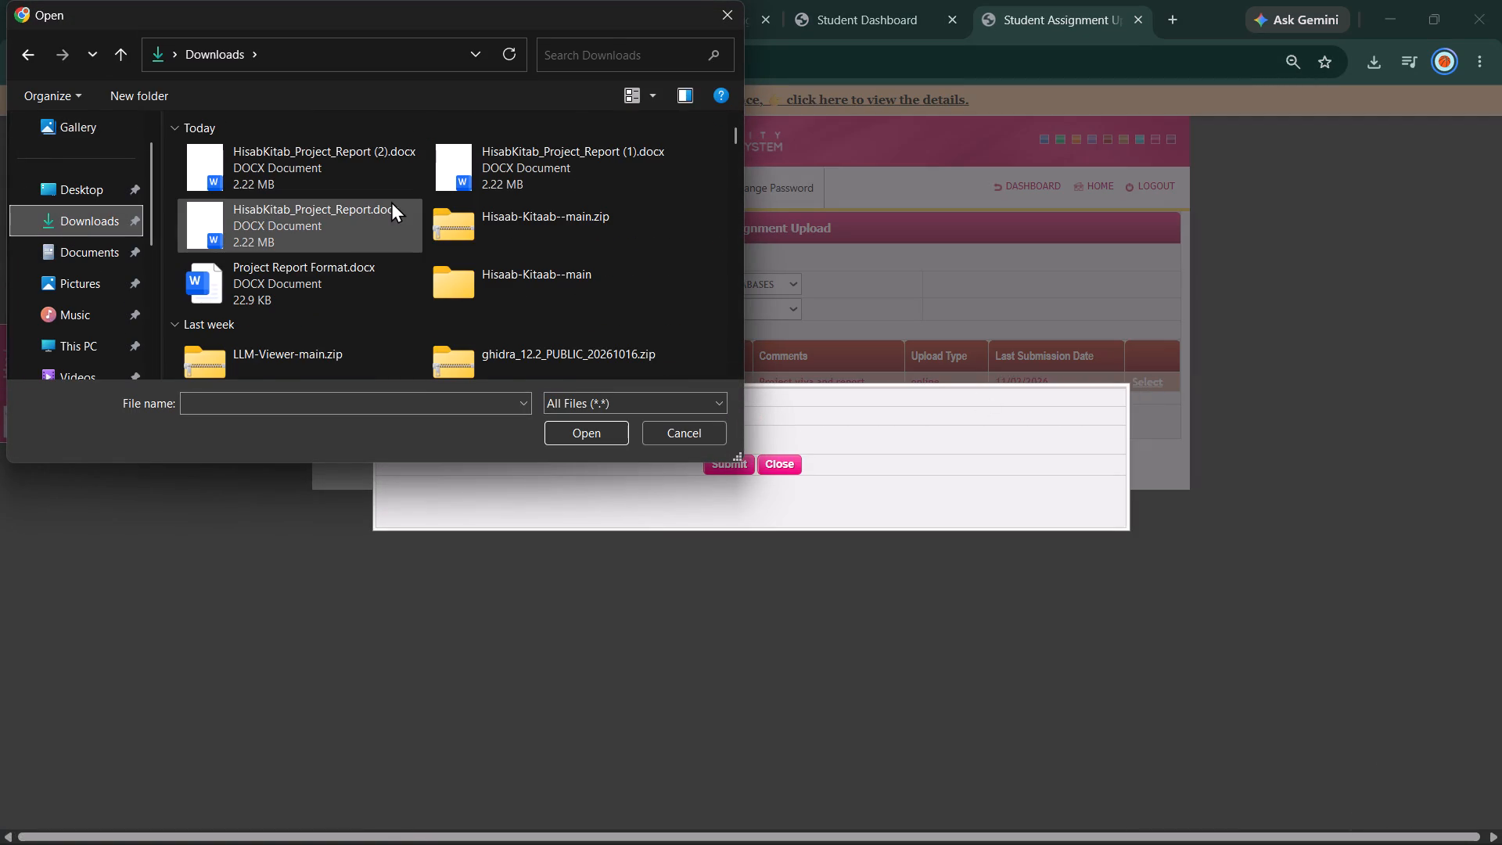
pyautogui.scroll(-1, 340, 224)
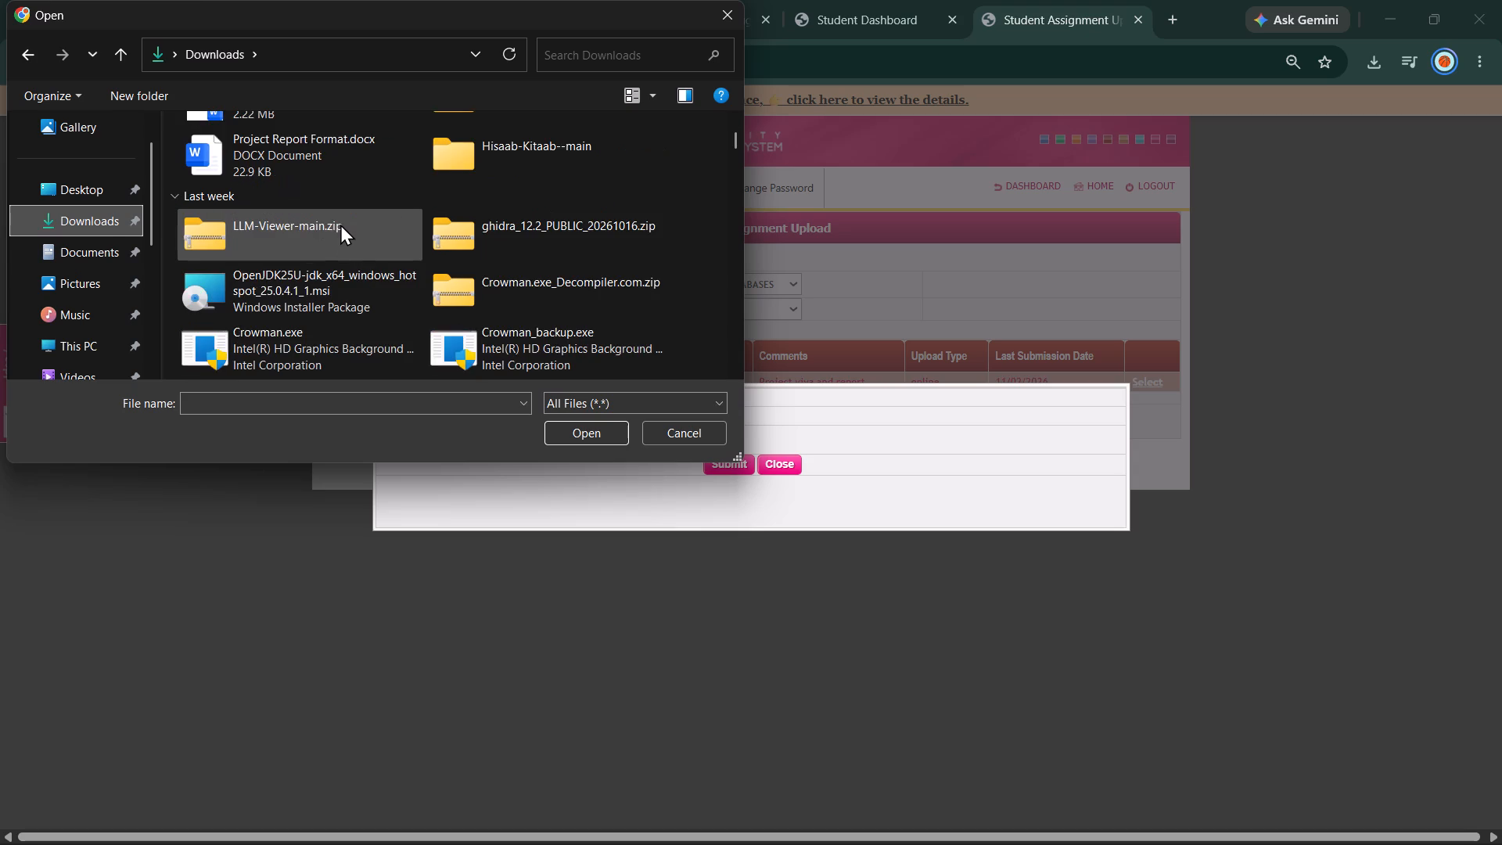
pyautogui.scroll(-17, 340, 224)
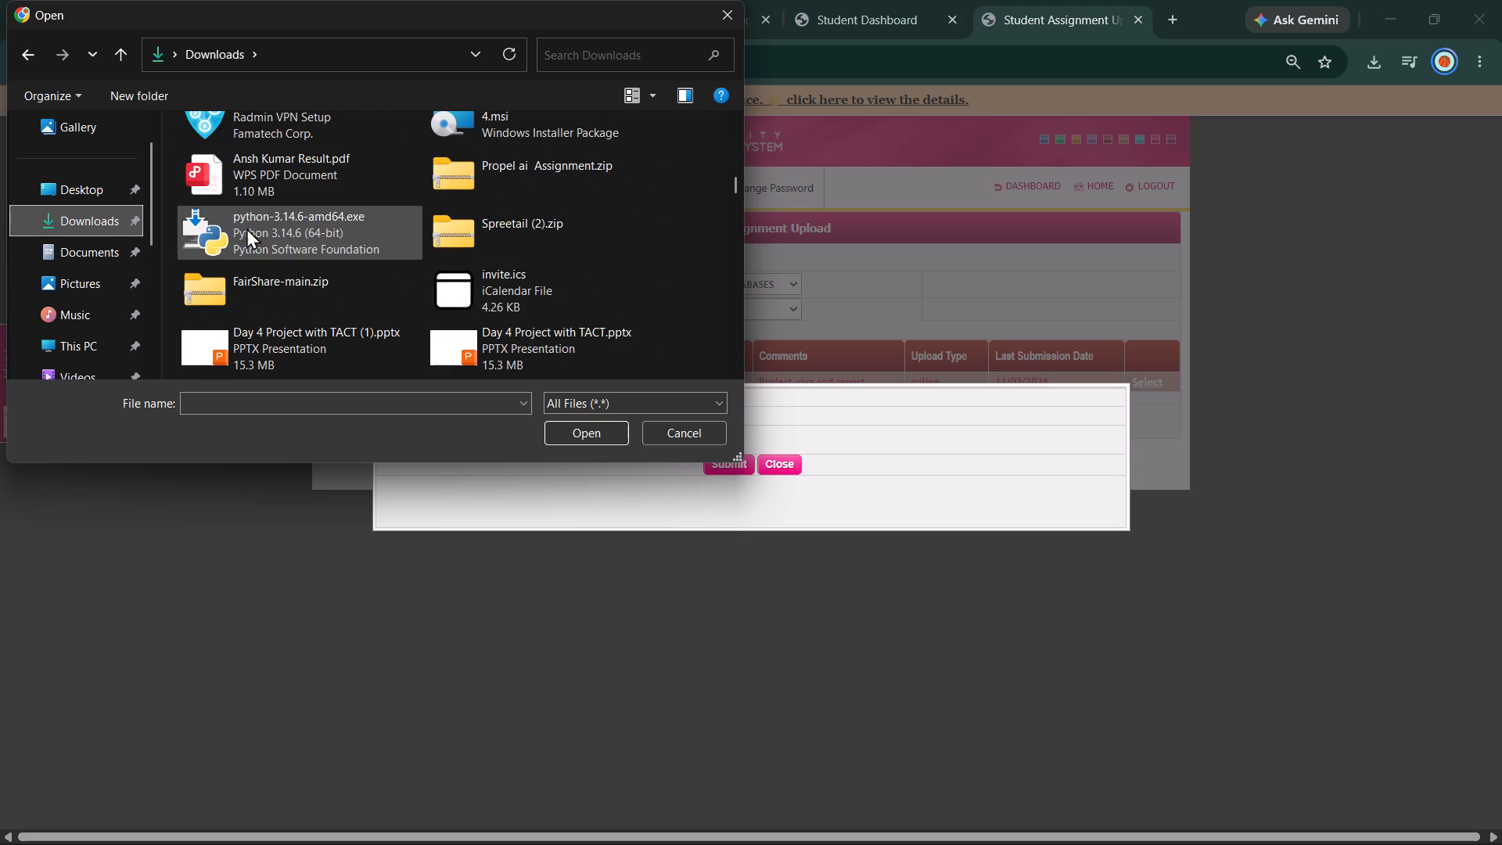
# Choose "HisabKitab .pdf" from the Documents folder as the file for the CSE494 Project submission.
pyautogui.click(89, 243)
pyautogui.scroll(-5, 436, 239)
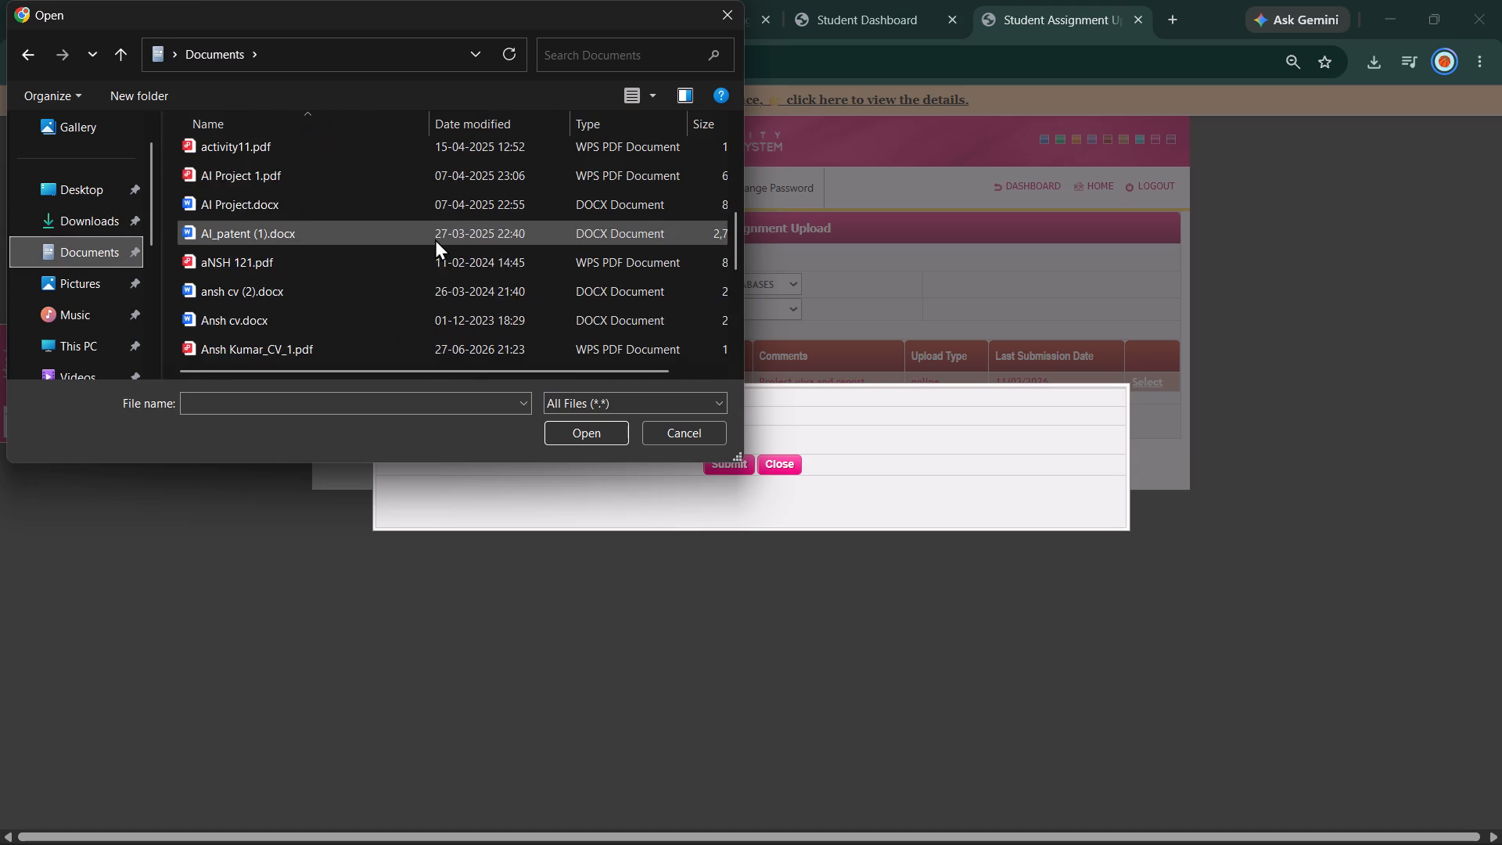
pyautogui.scroll(-3, 435, 239)
pyautogui.click(228, 232)
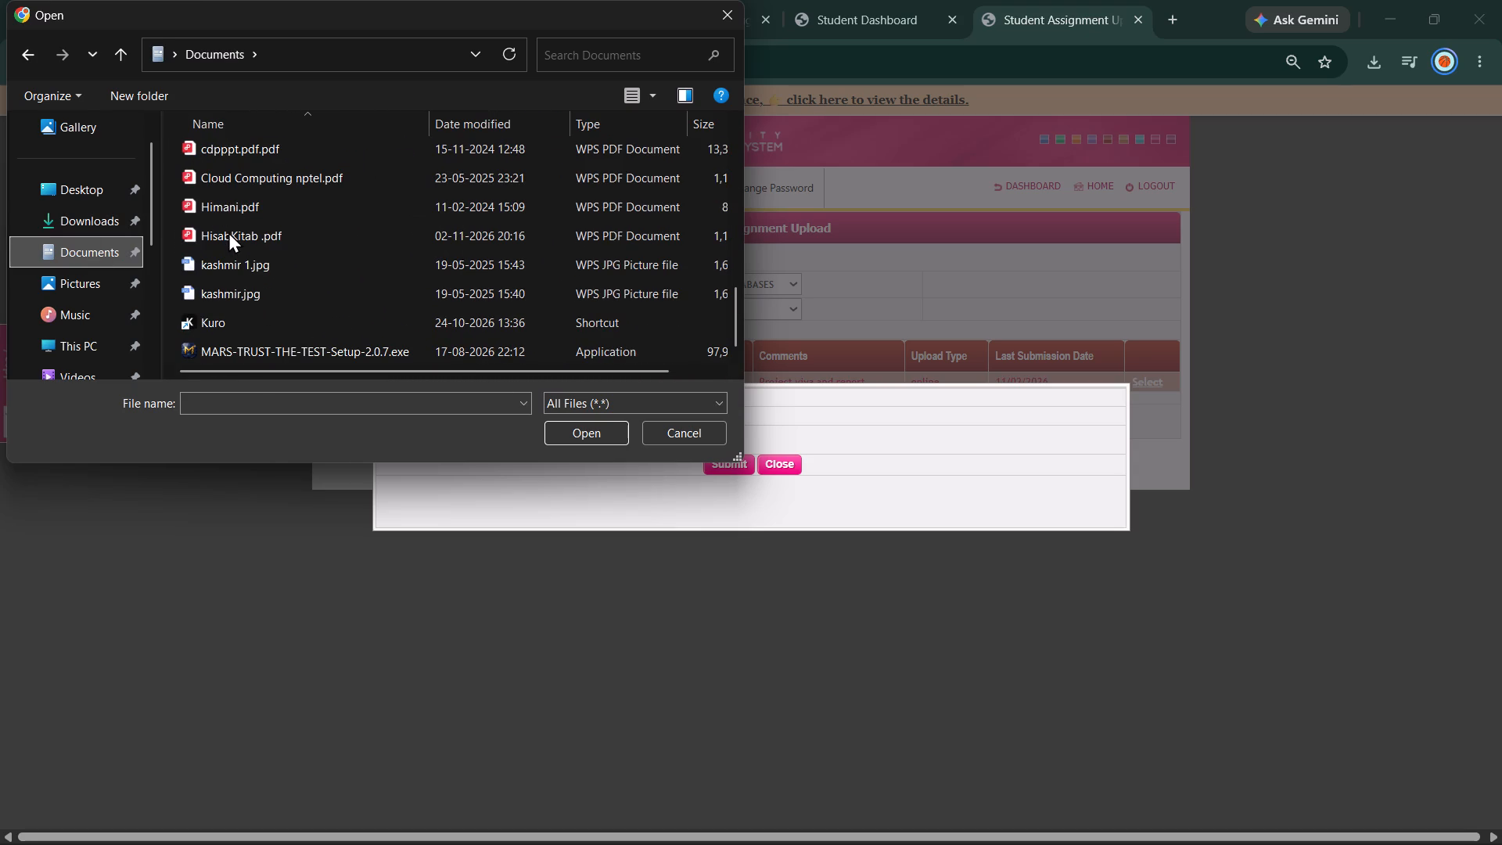
pyautogui.click(595, 423)
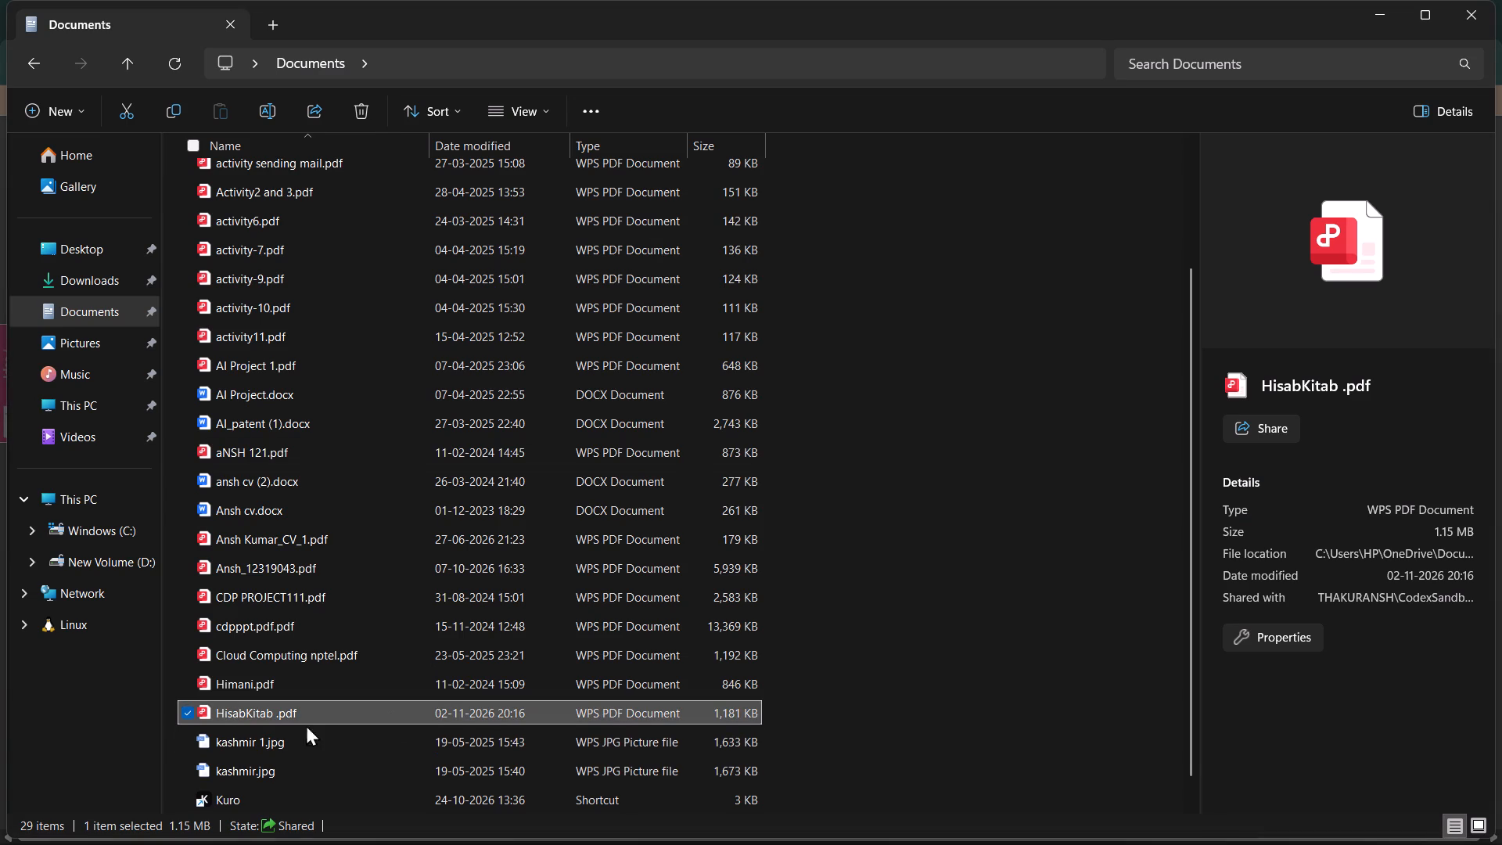
# Open "HisabKitab .pdf" from the Documents window and examine its cover page and opening sections through Source Code.
pyautogui.doubleClick(275, 706)
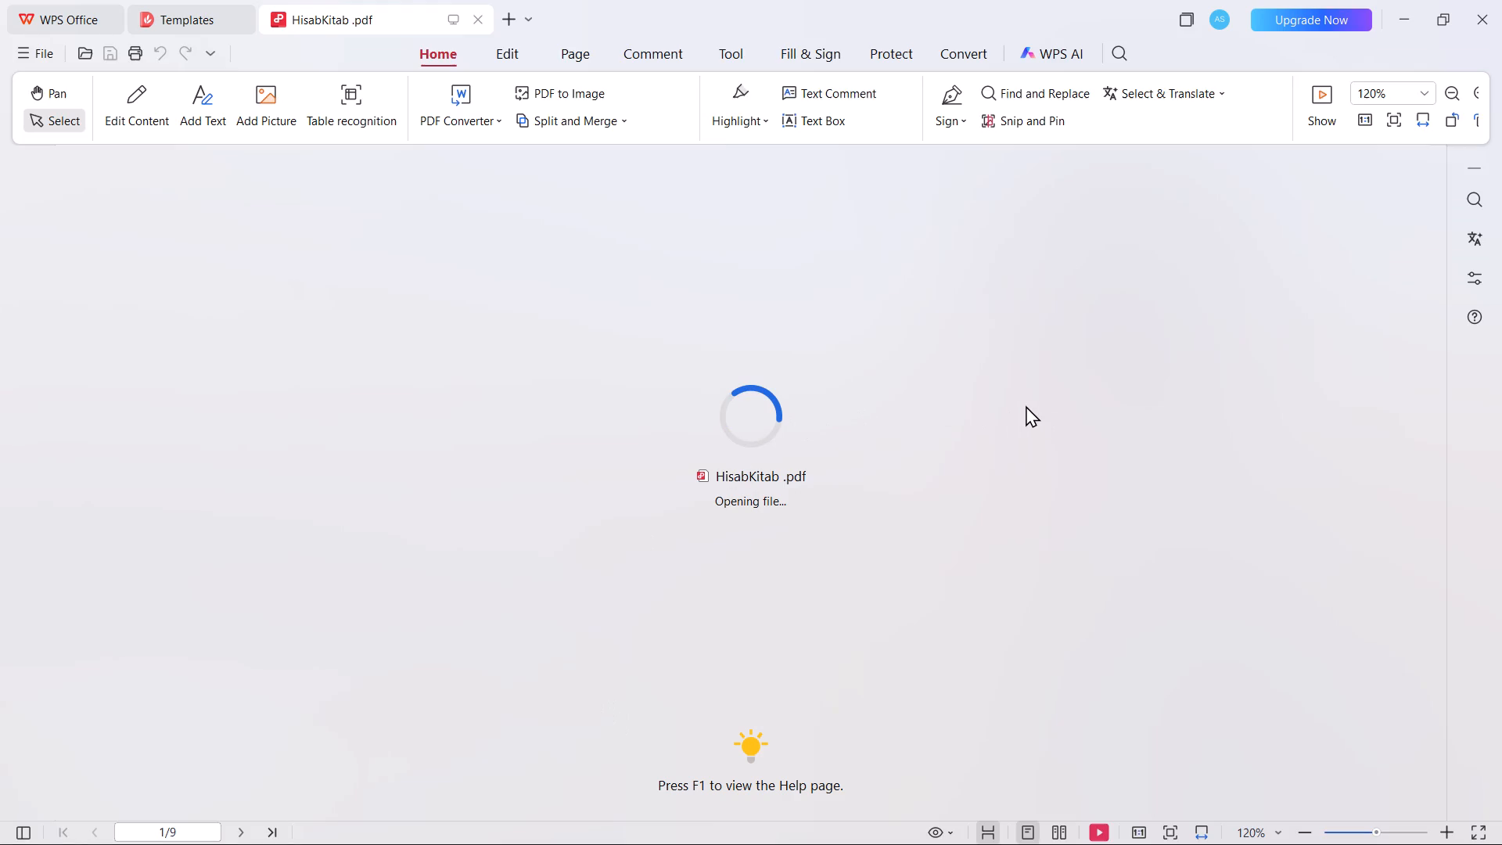
pyautogui.scroll(-2, 1026, 405)
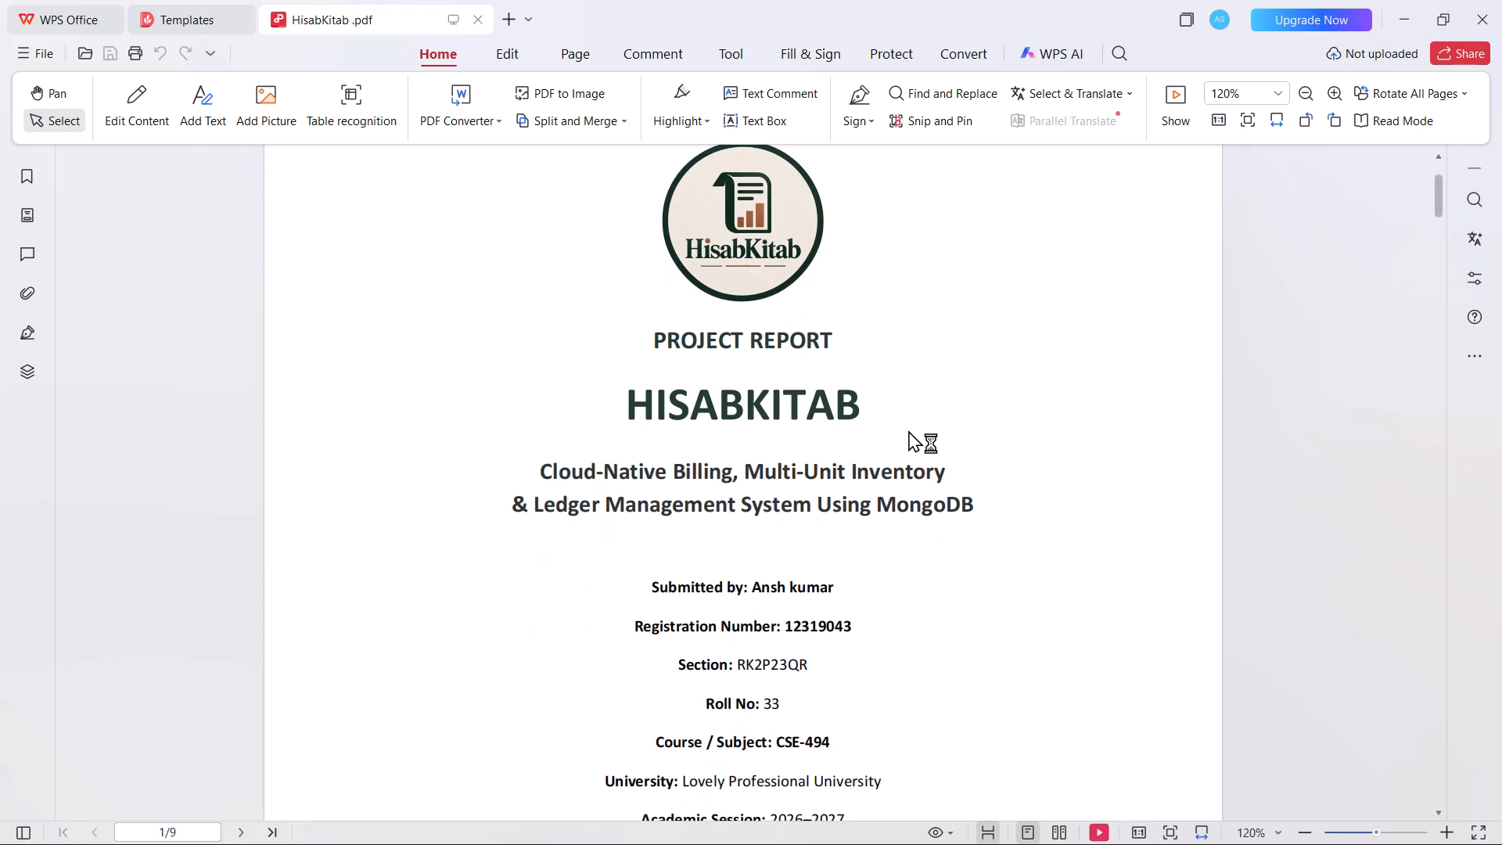
pyautogui.scroll(-3, 908, 430)
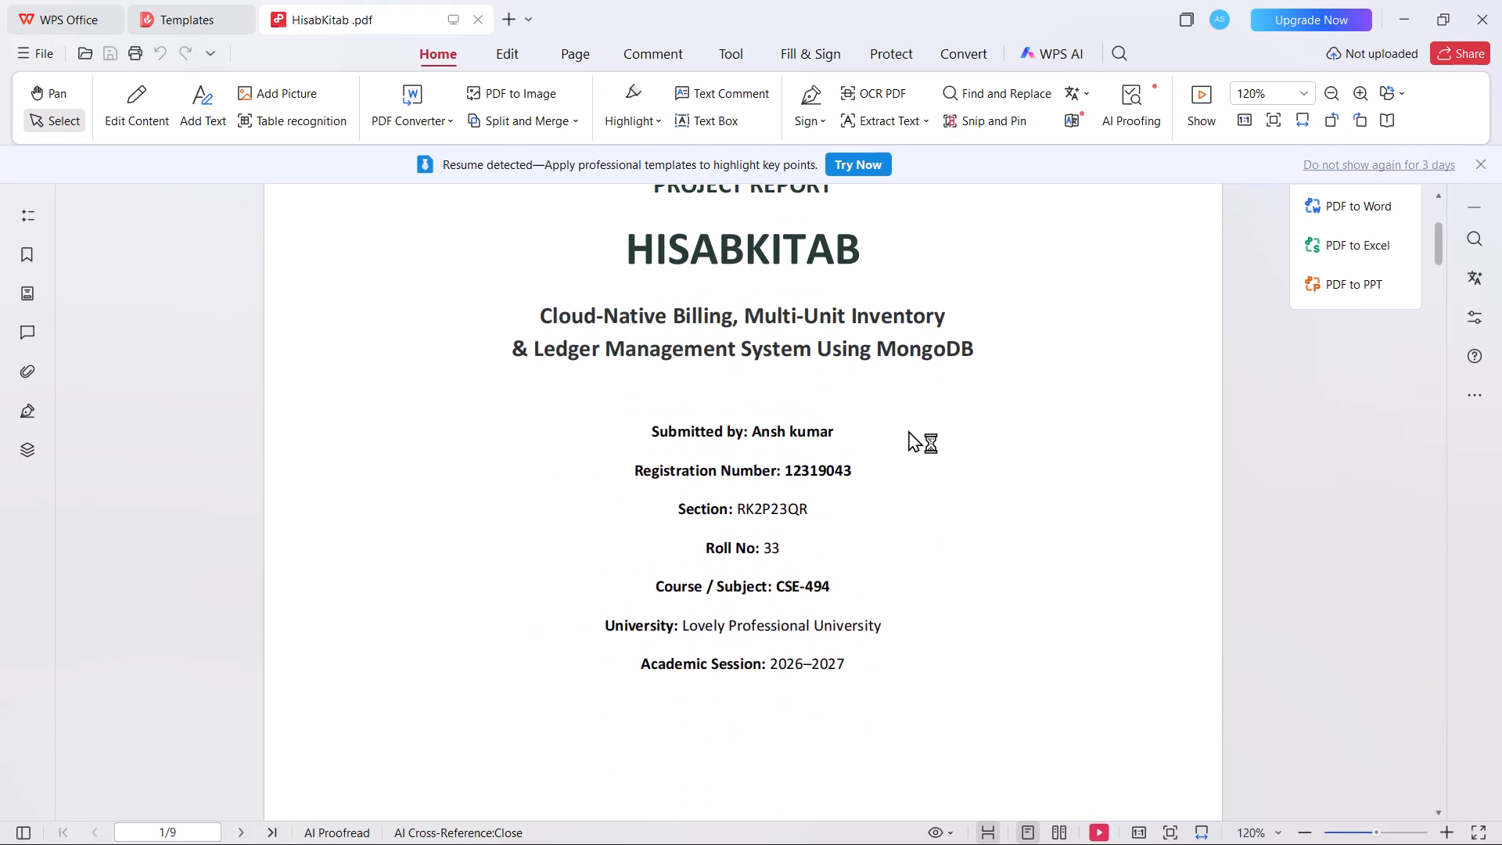
pyautogui.scroll(-5, 908, 430)
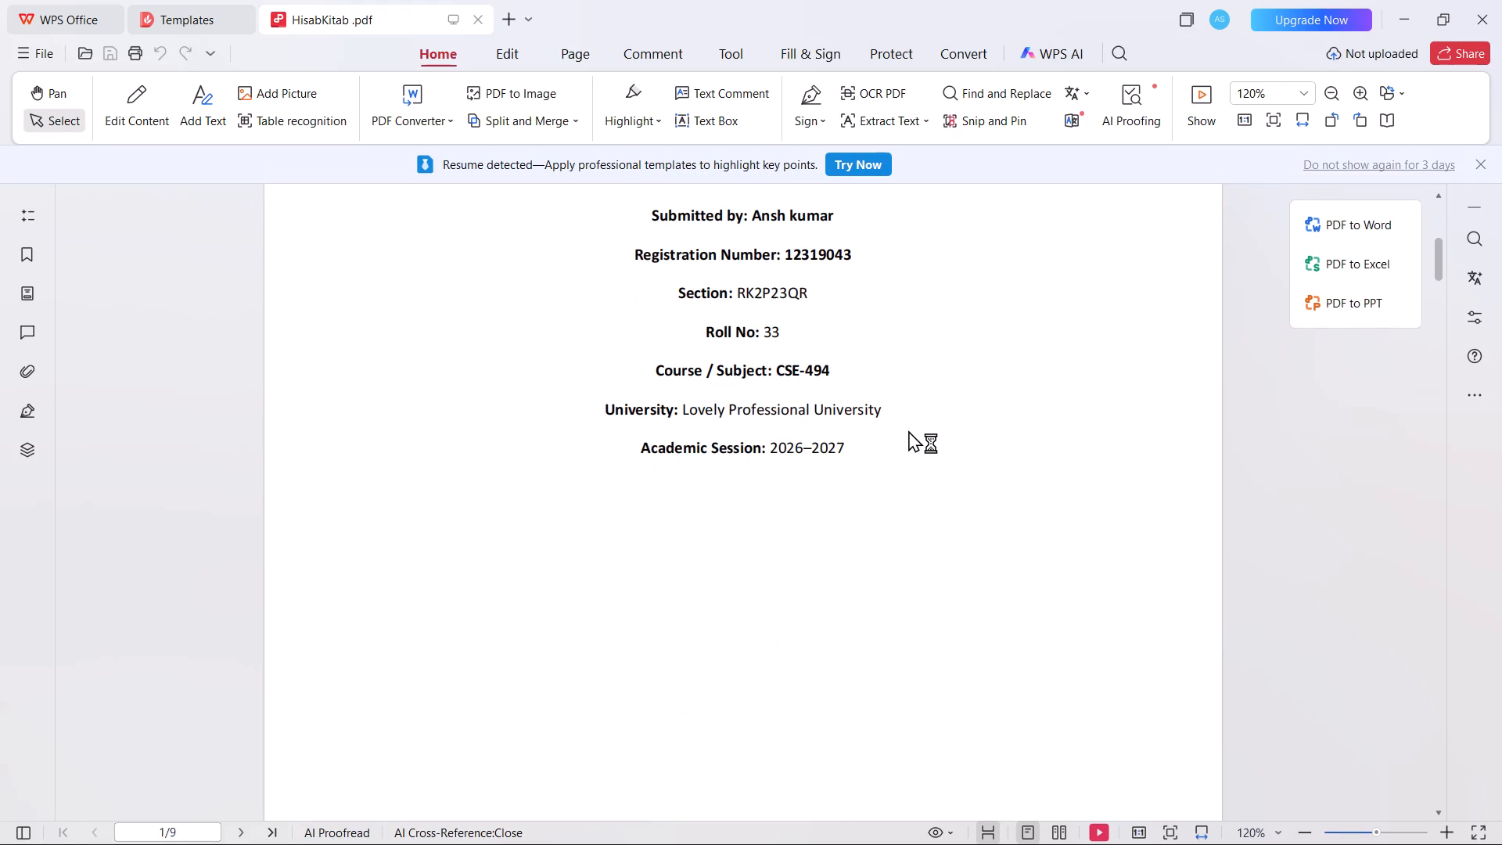
pyautogui.scroll(-8, 908, 430)
pyautogui.scroll(-15, 908, 430)
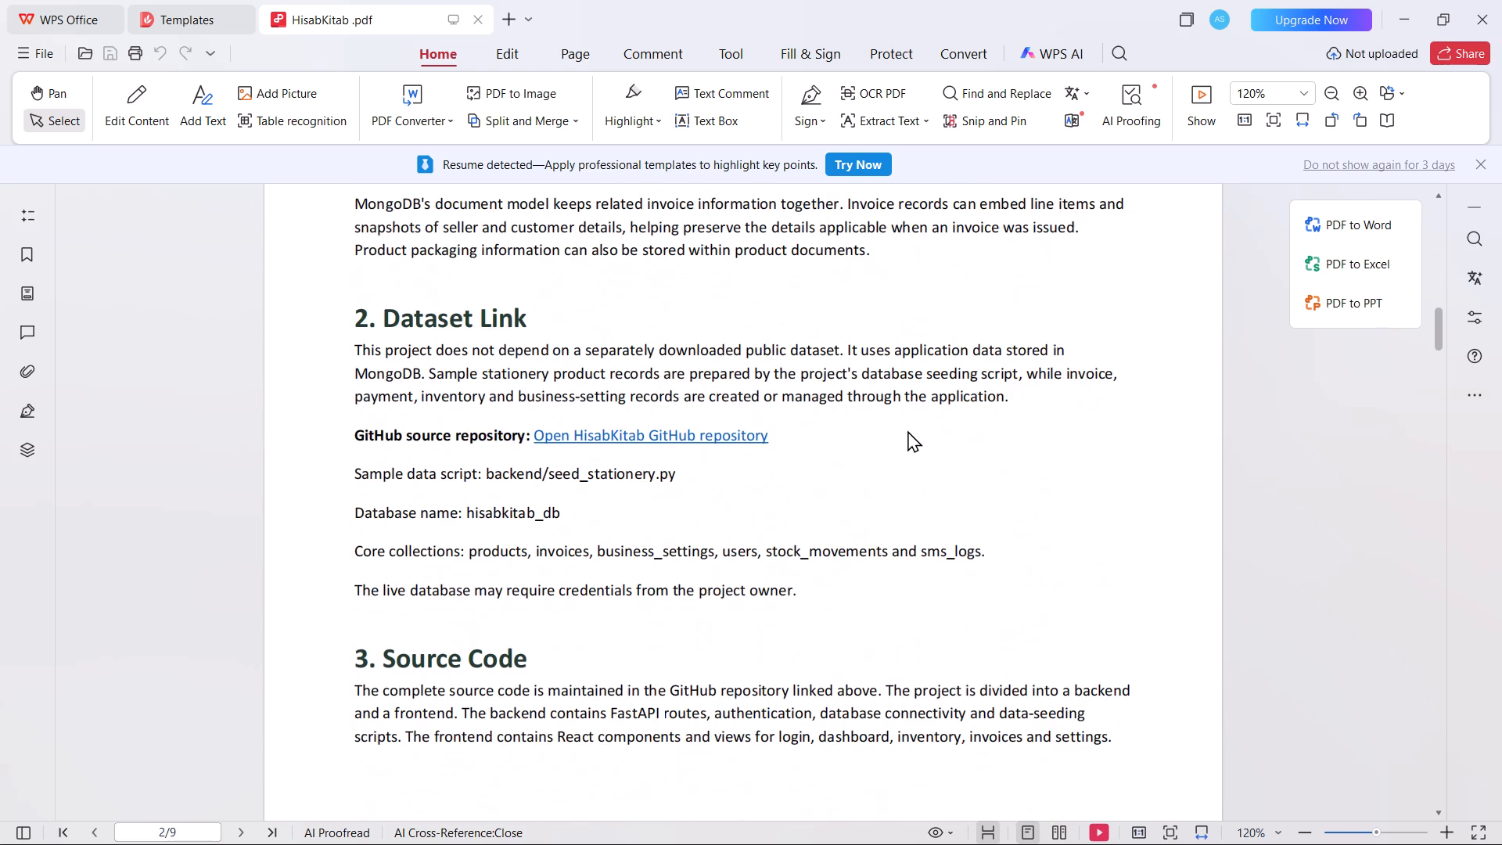
# Try the "Open HisabKitab GitHub repository" link under Dataset Link, and dismiss the prompt without visiting the site.
pyautogui.click(698, 318)
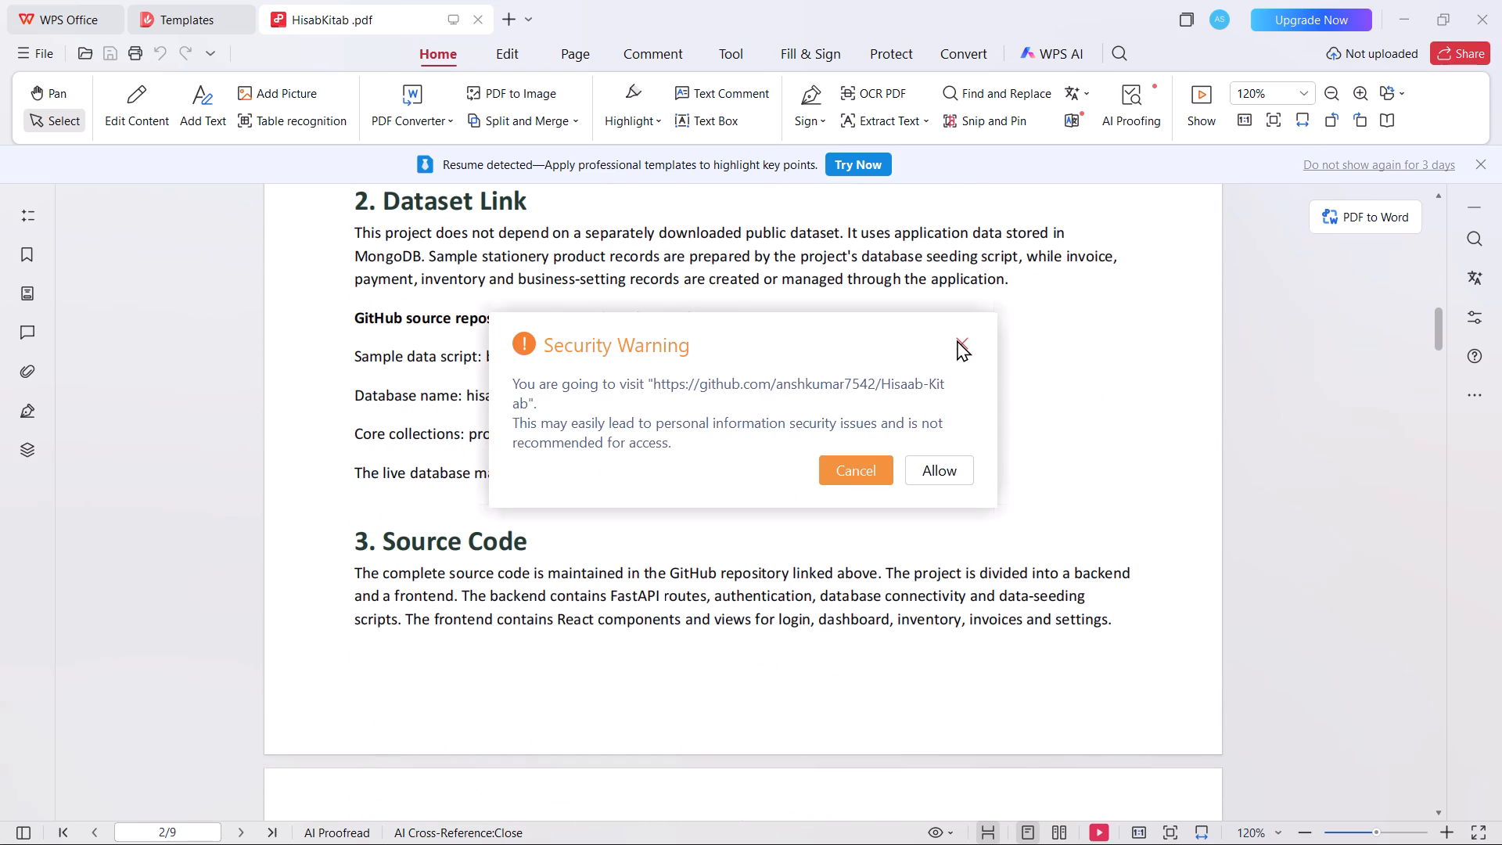
pyautogui.click(957, 340)
# Examine the report's remaining sections and figures, and close the PDF without saving it to WPS Cloud, along with the Documents window.
pyautogui.scroll(-3, 1006, 341)
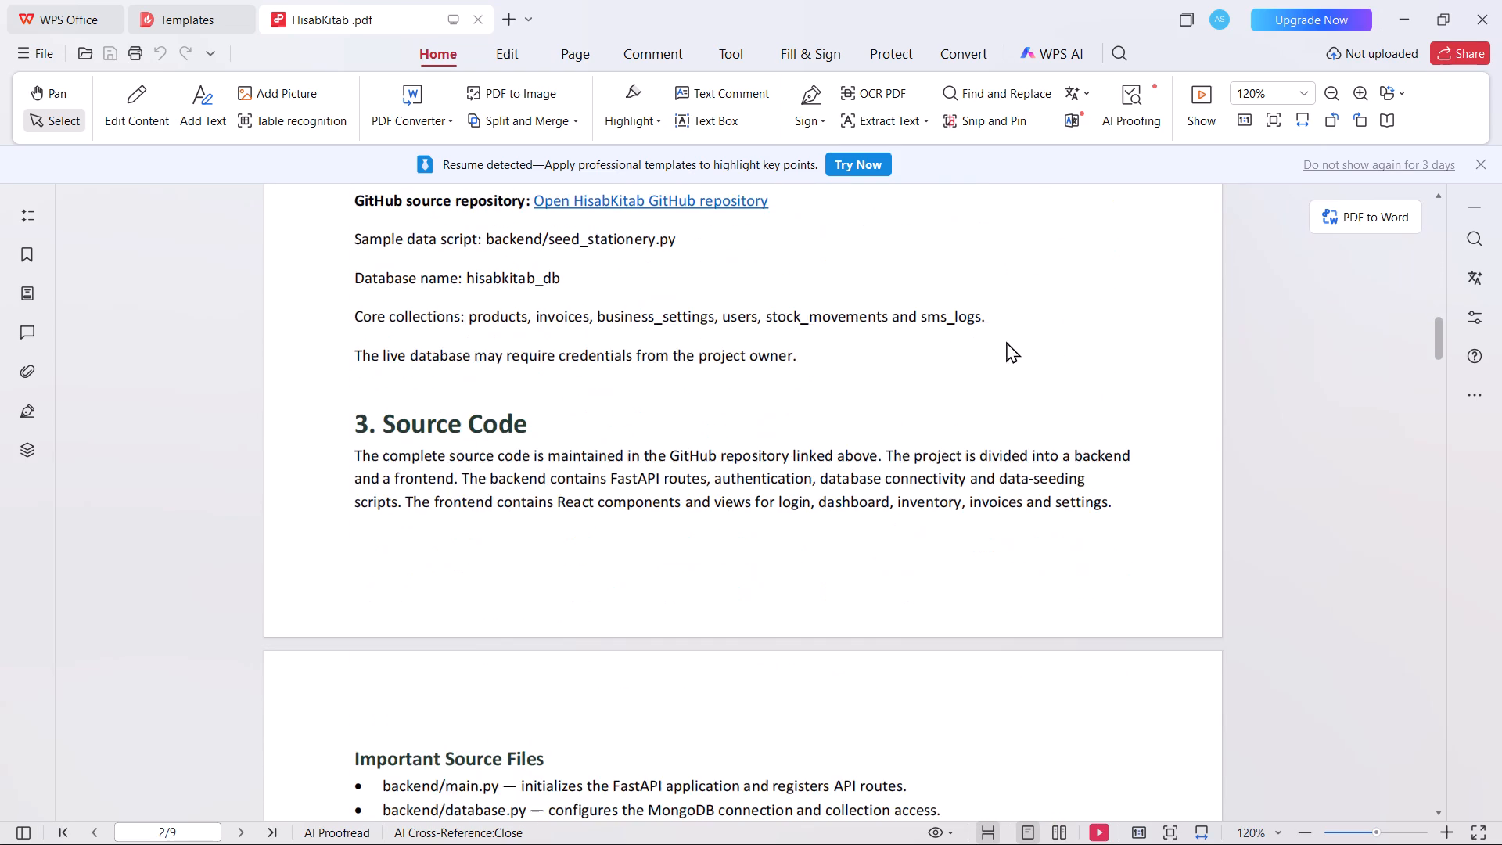
pyautogui.scroll(-8, 1006, 341)
pyautogui.scroll(-19, 1006, 341)
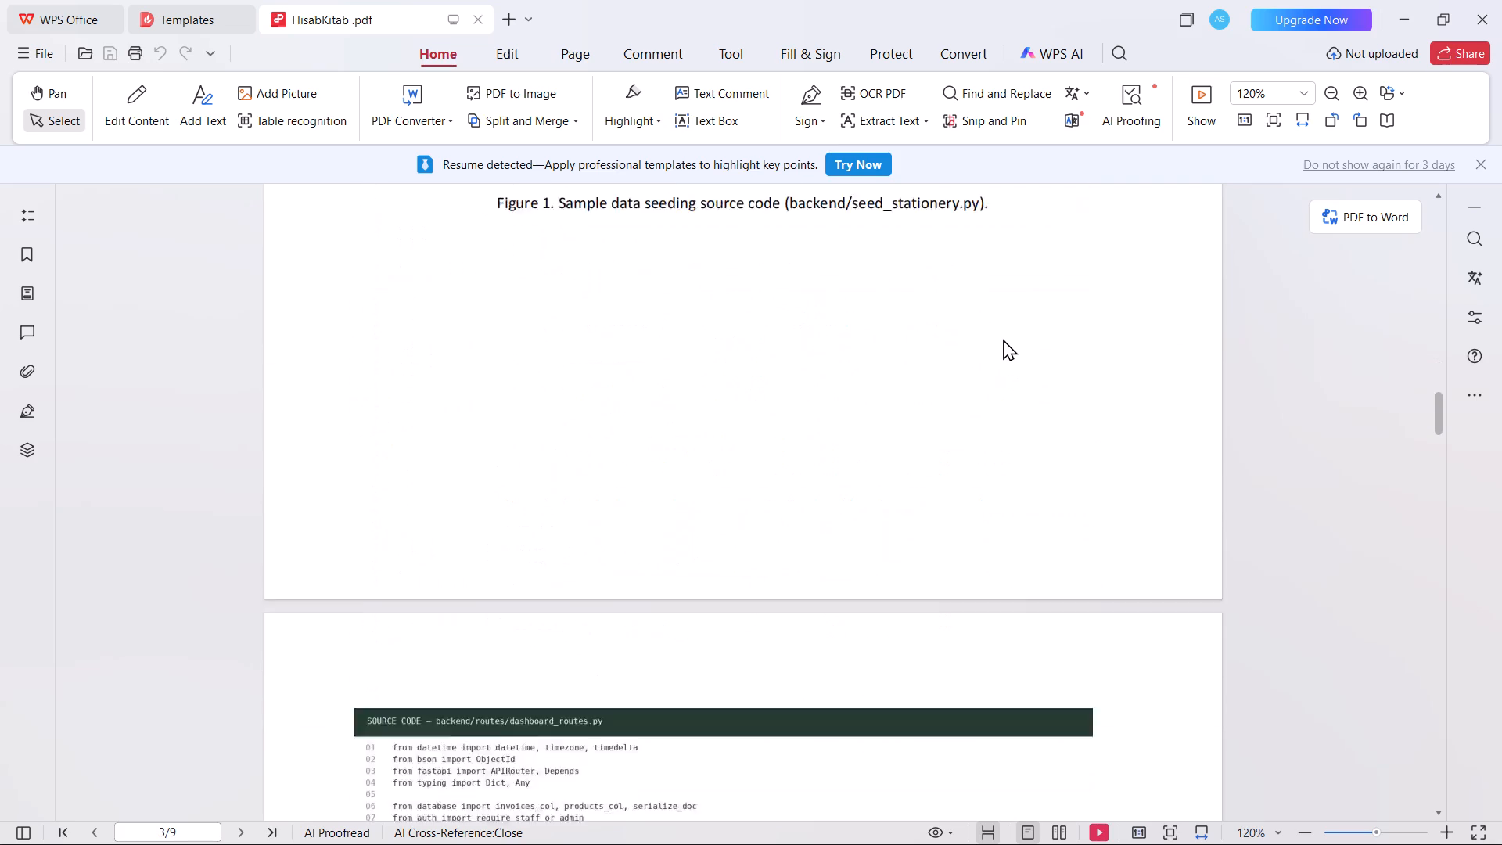
pyautogui.scroll(-13, 1001, 336)
pyautogui.scroll(-8, 1001, 333)
pyautogui.scroll(-16, 1000, 326)
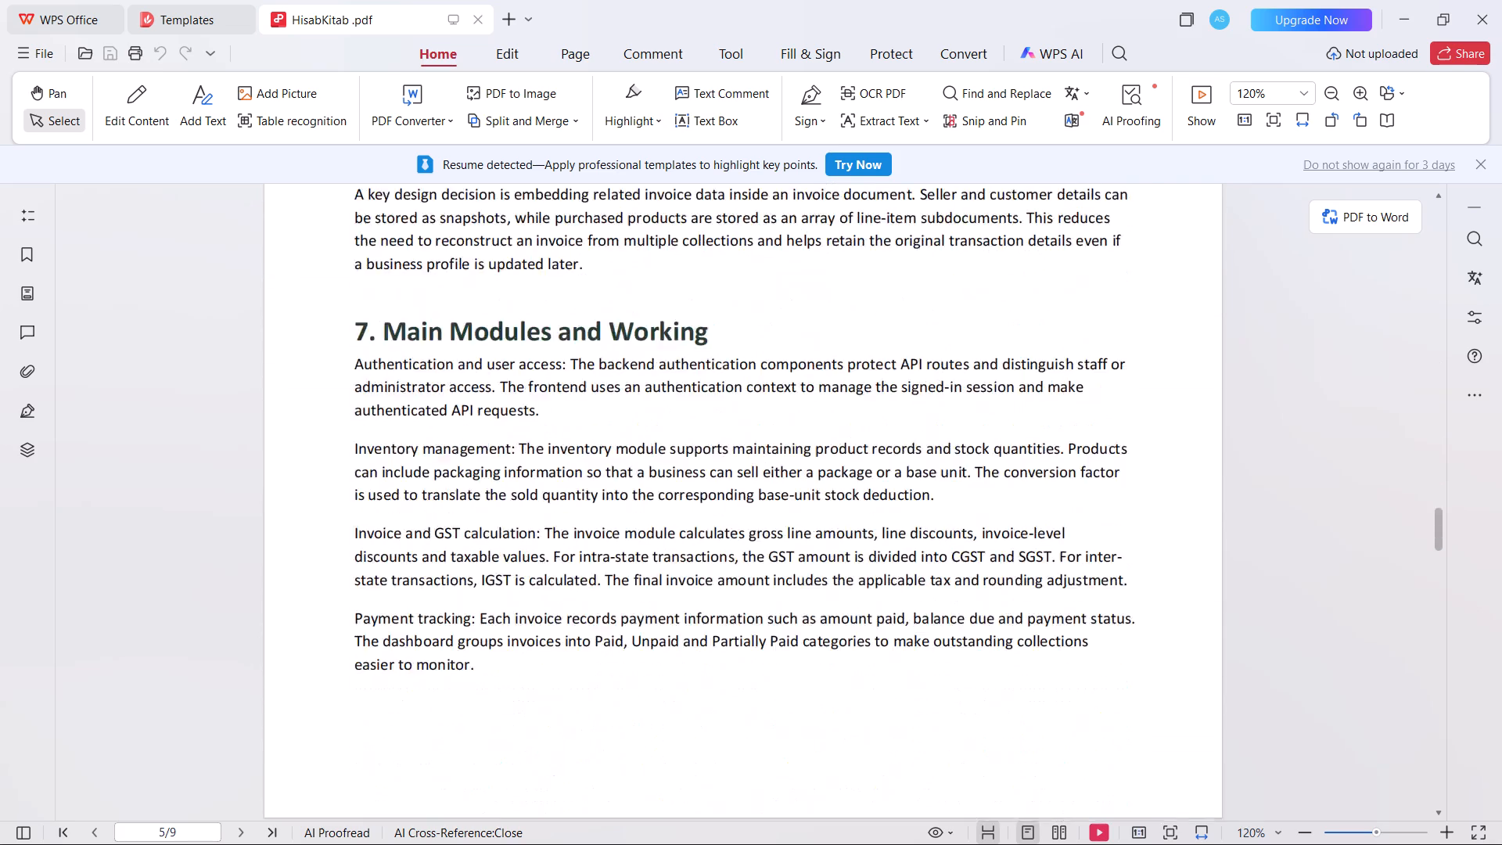
pyautogui.scroll(-20, 1000, 325)
pyautogui.scroll(-20, 1000, 325)
pyautogui.scroll(-20, 1000, 325)
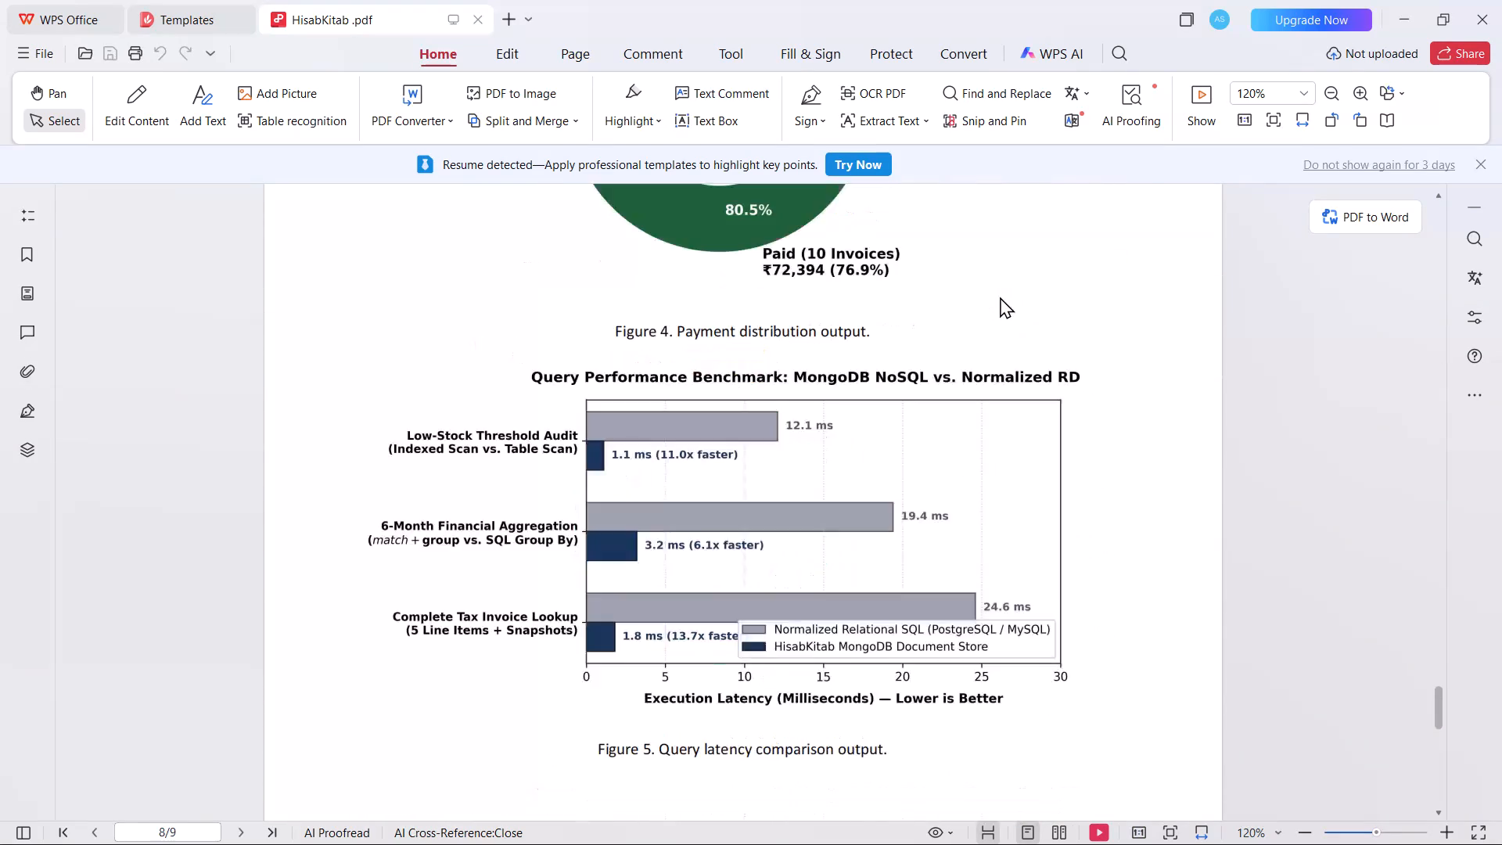
pyautogui.scroll(-5, 1000, 297)
pyautogui.click(1501, 1)
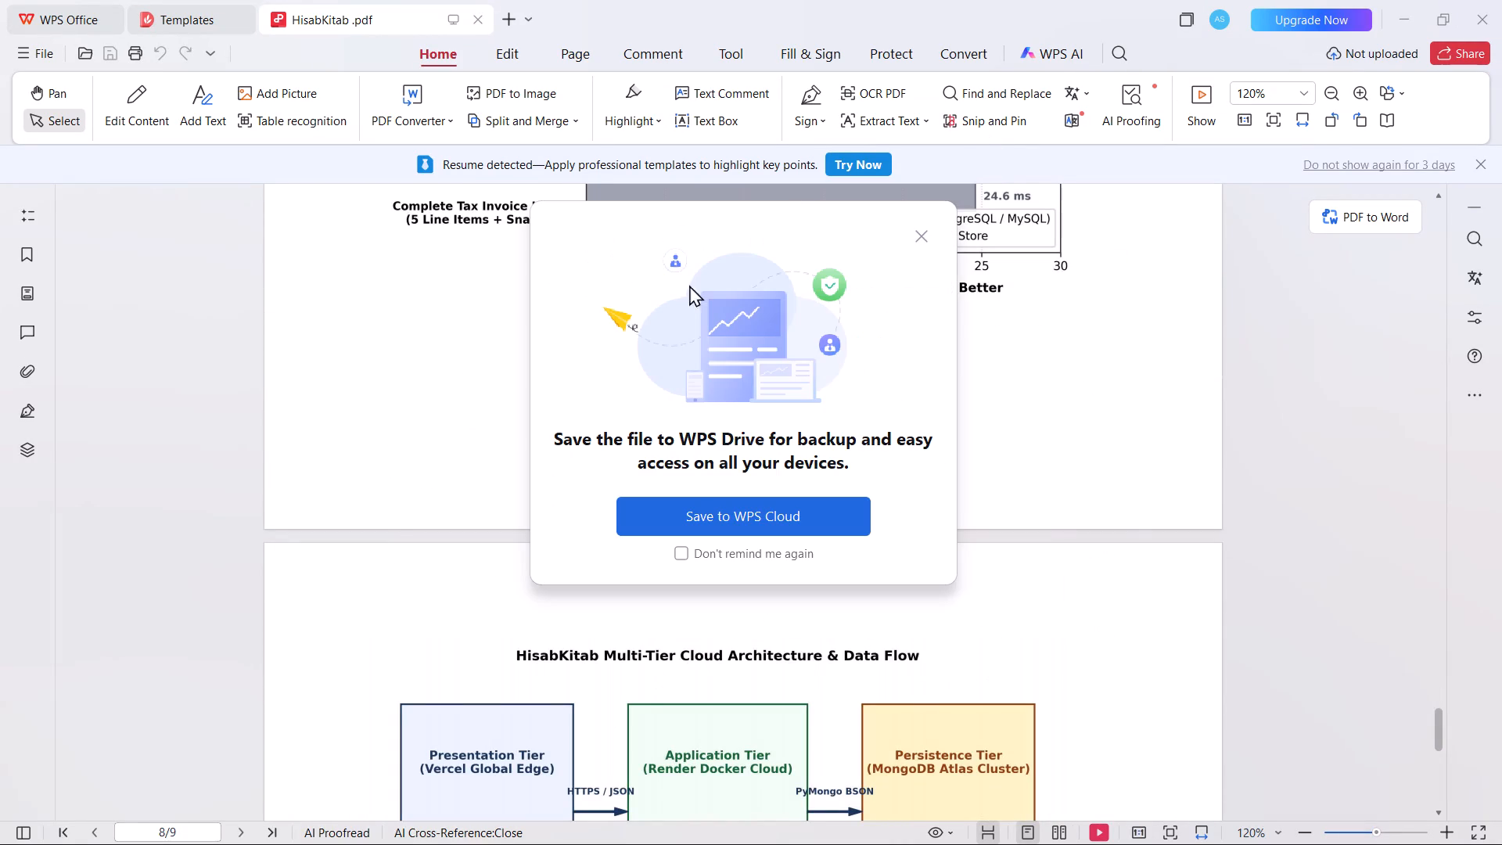
pyautogui.click(922, 244)
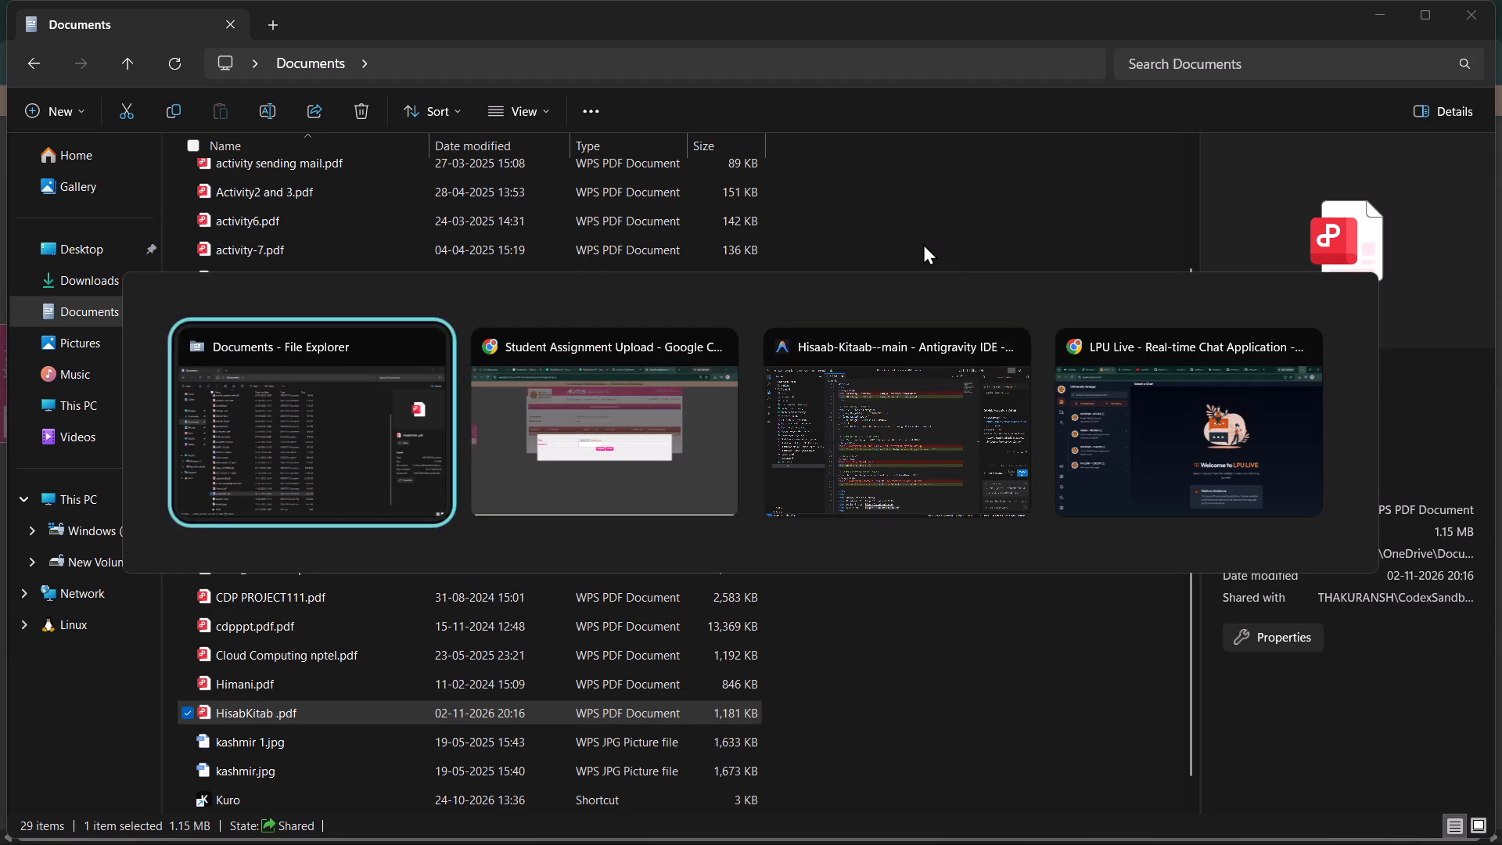
pyautogui.click(1468, 11)
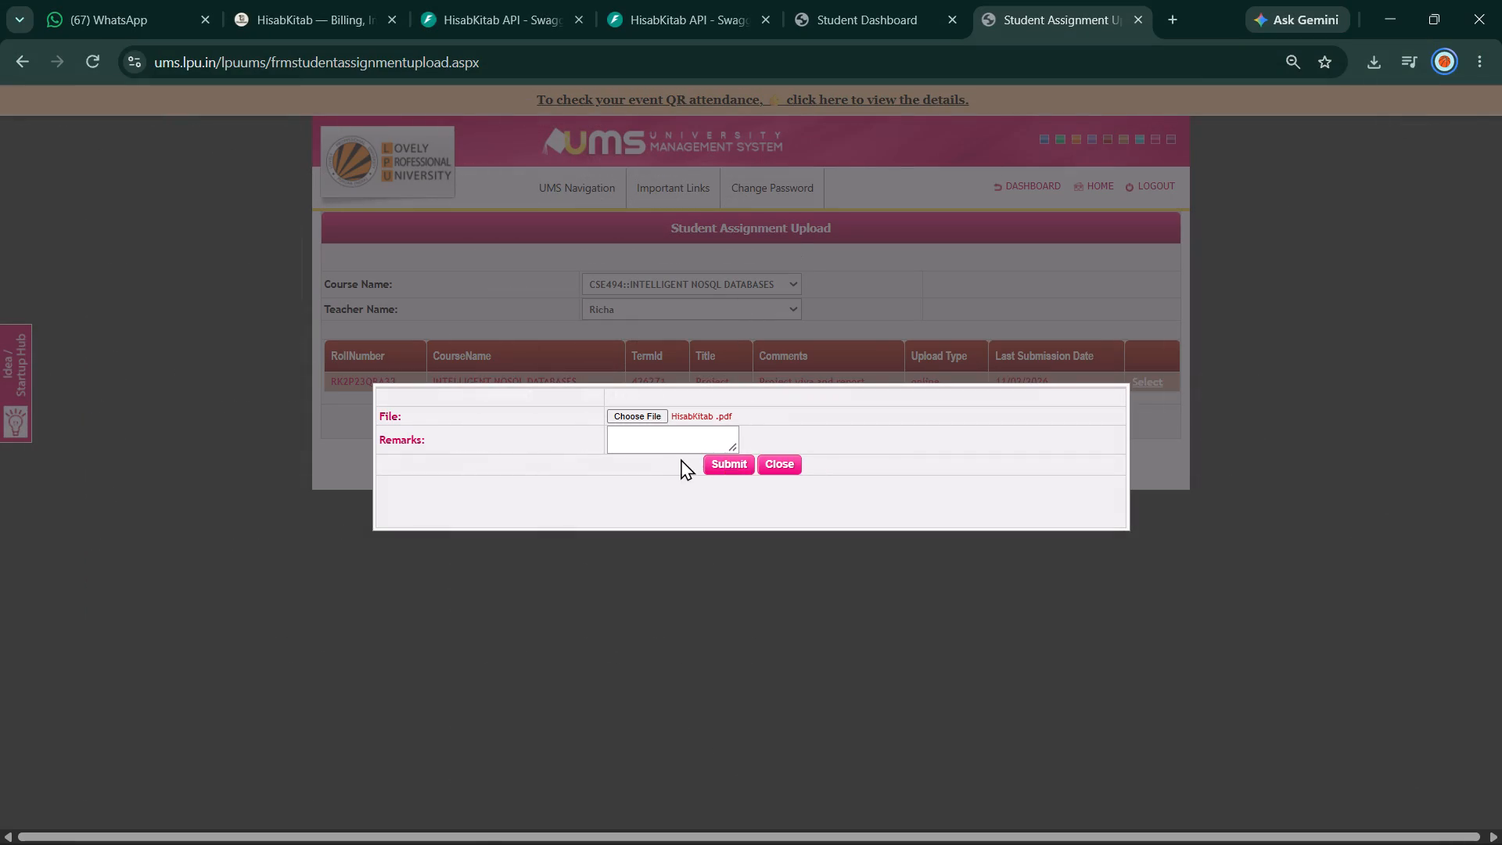
# Submit "HisabKitab .pdf" for the CSE494 Project assignment with the remarks left empty, and dismiss the site's alert.
pyautogui.click(734, 466)
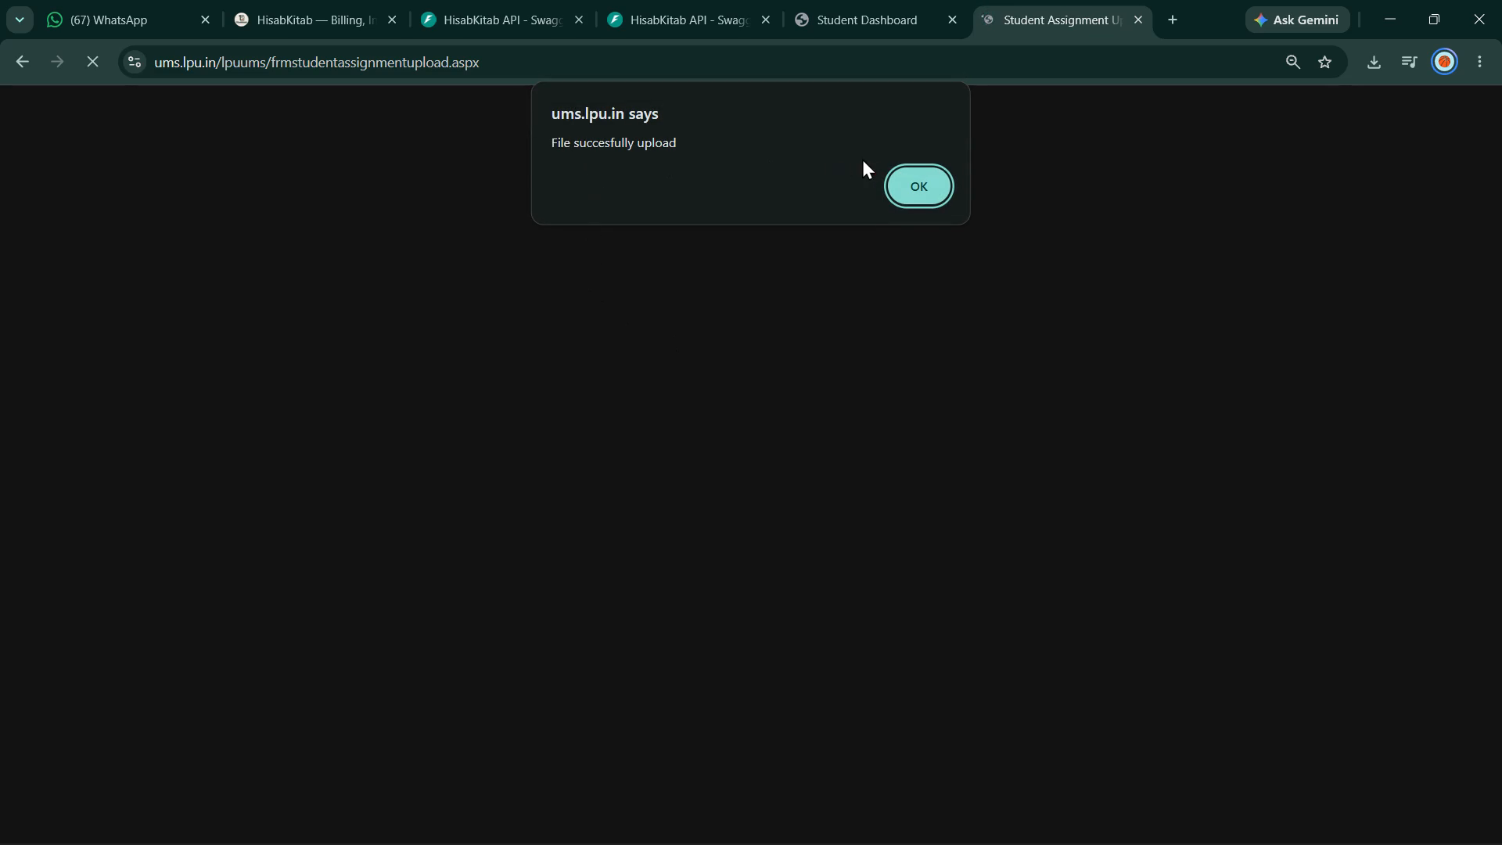
pyautogui.click(920, 189)
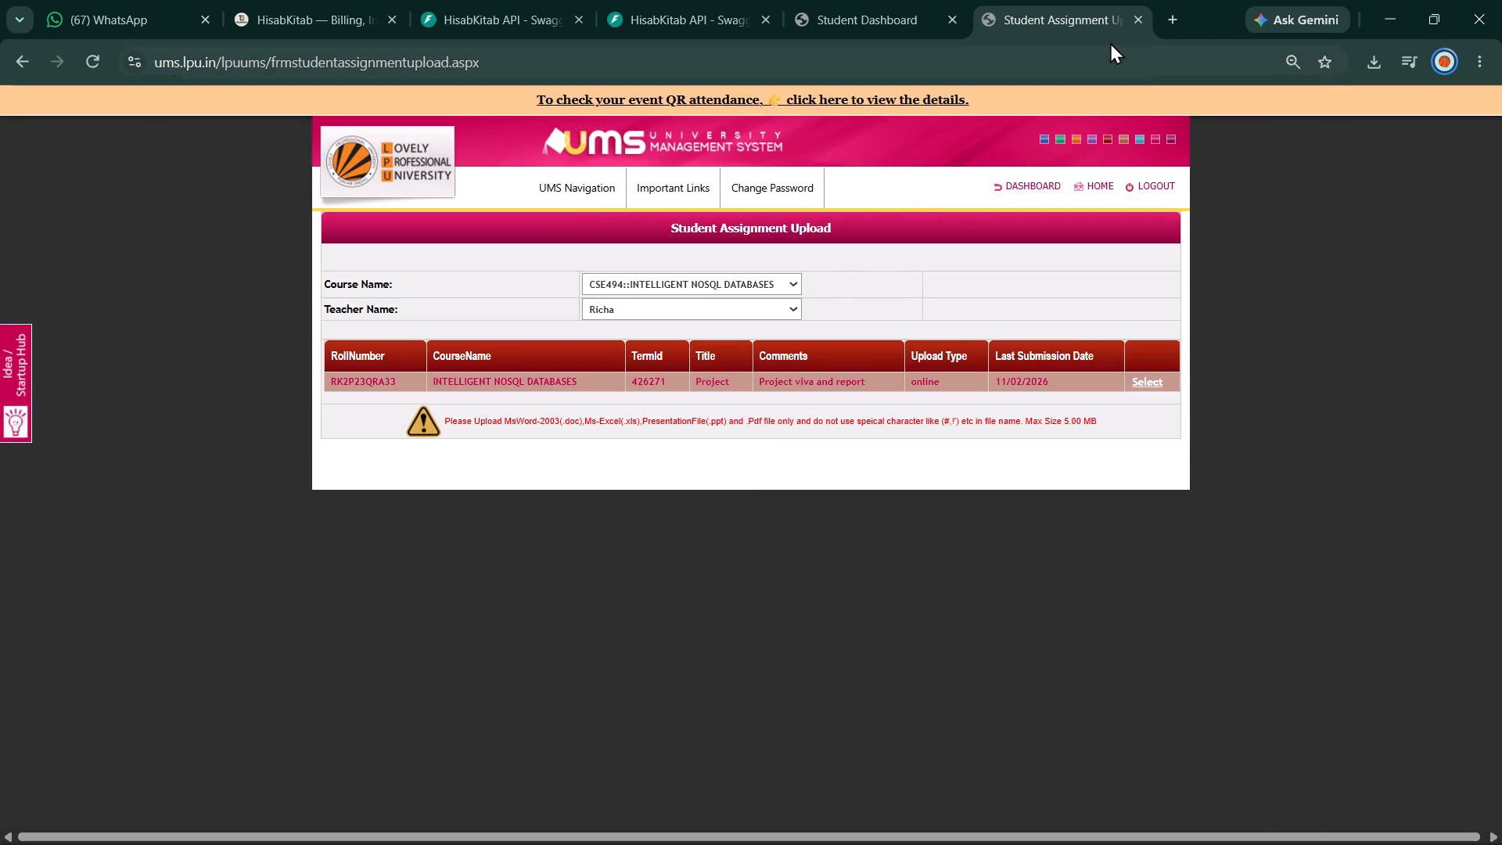
# Close the Student Assignment Upload page and reload the Student Dashboard to check the Pending Assignments list.
pyautogui.click(1138, 12)
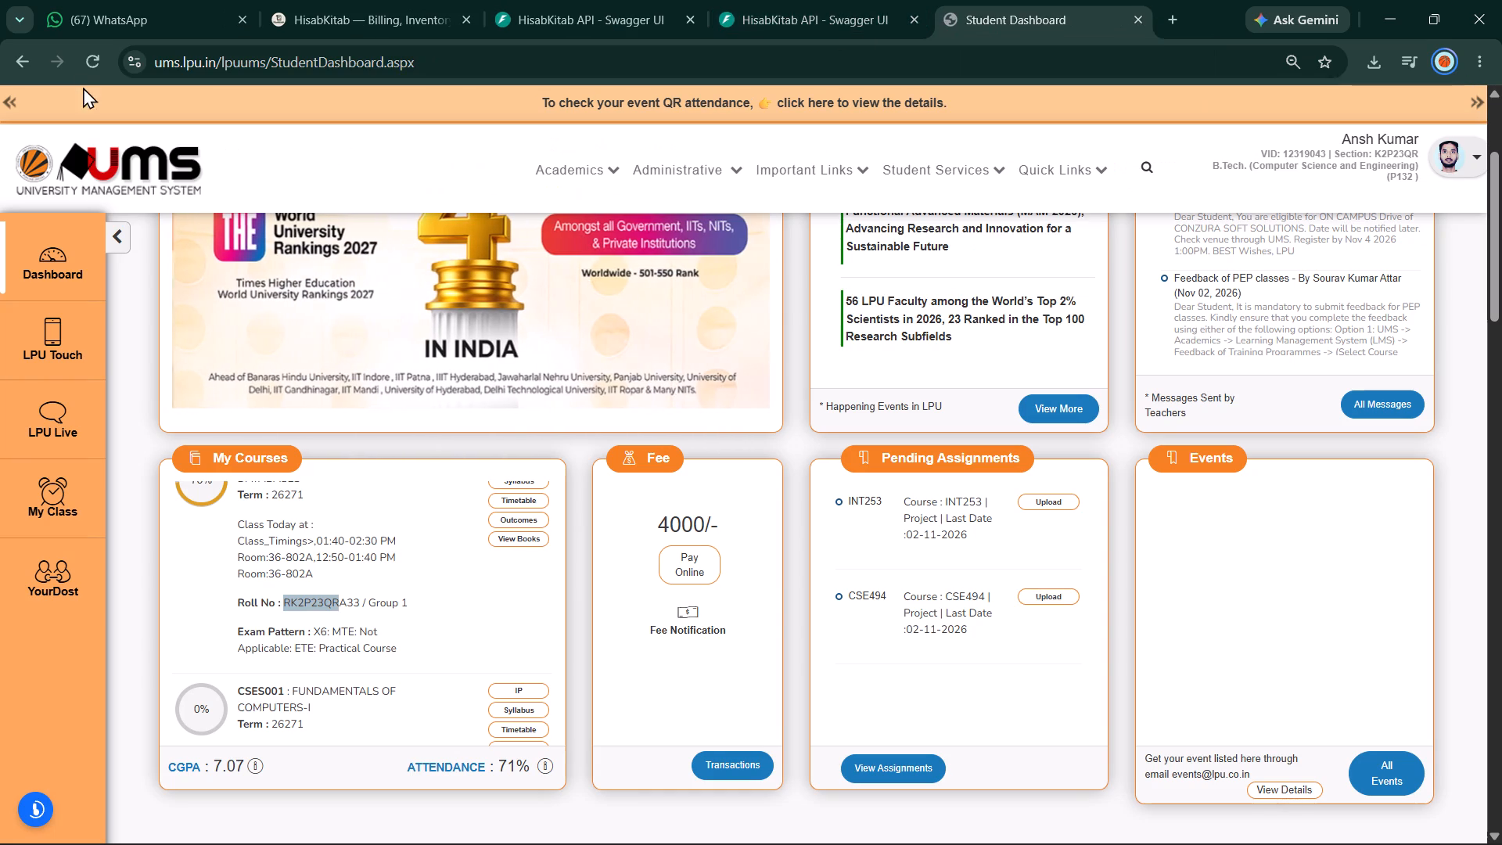
pyautogui.click(87, 58)
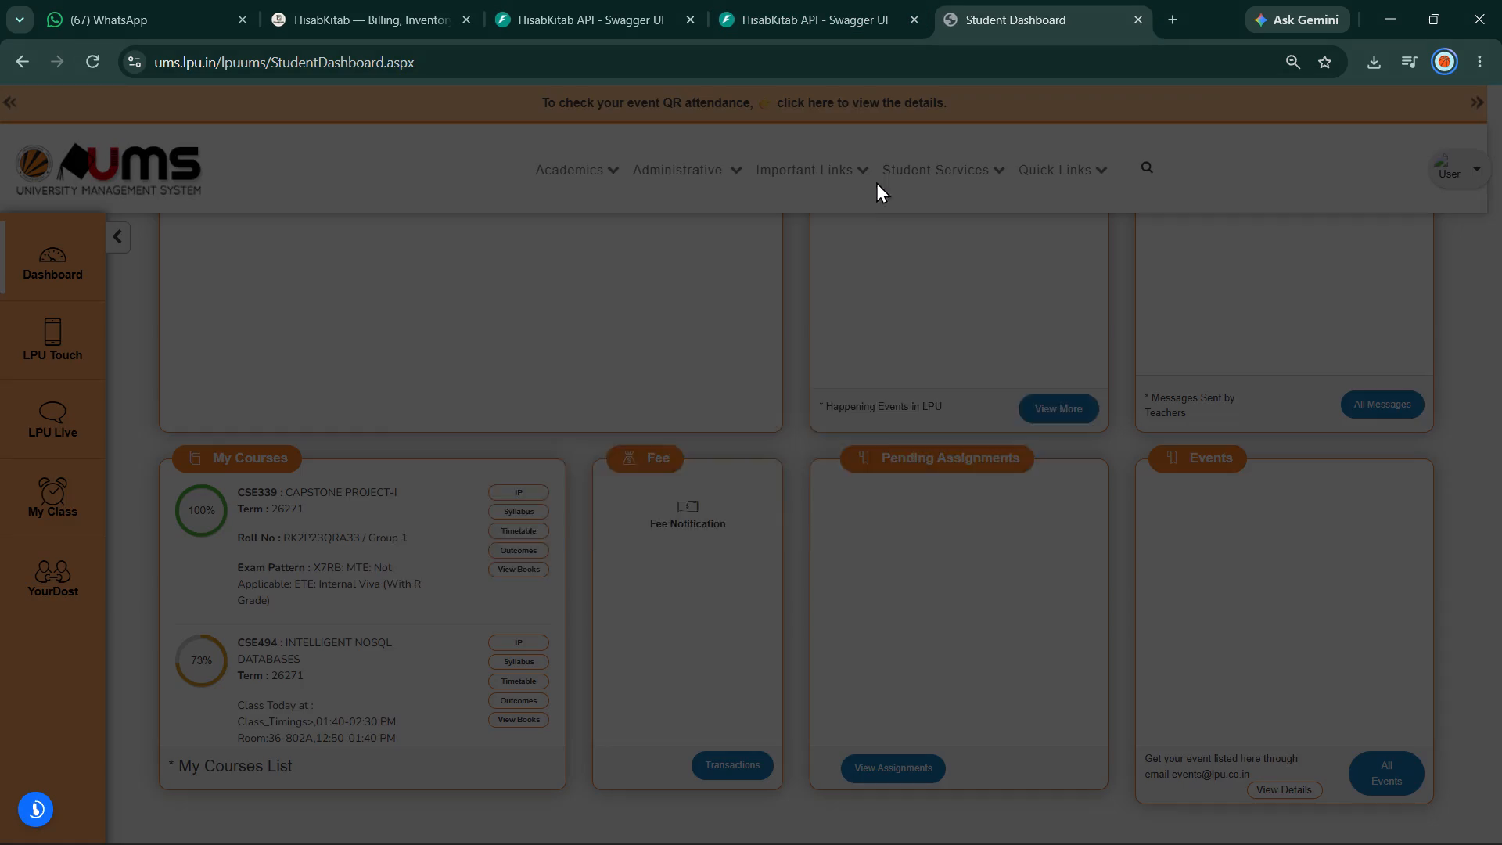
pyautogui.click(807, 552)
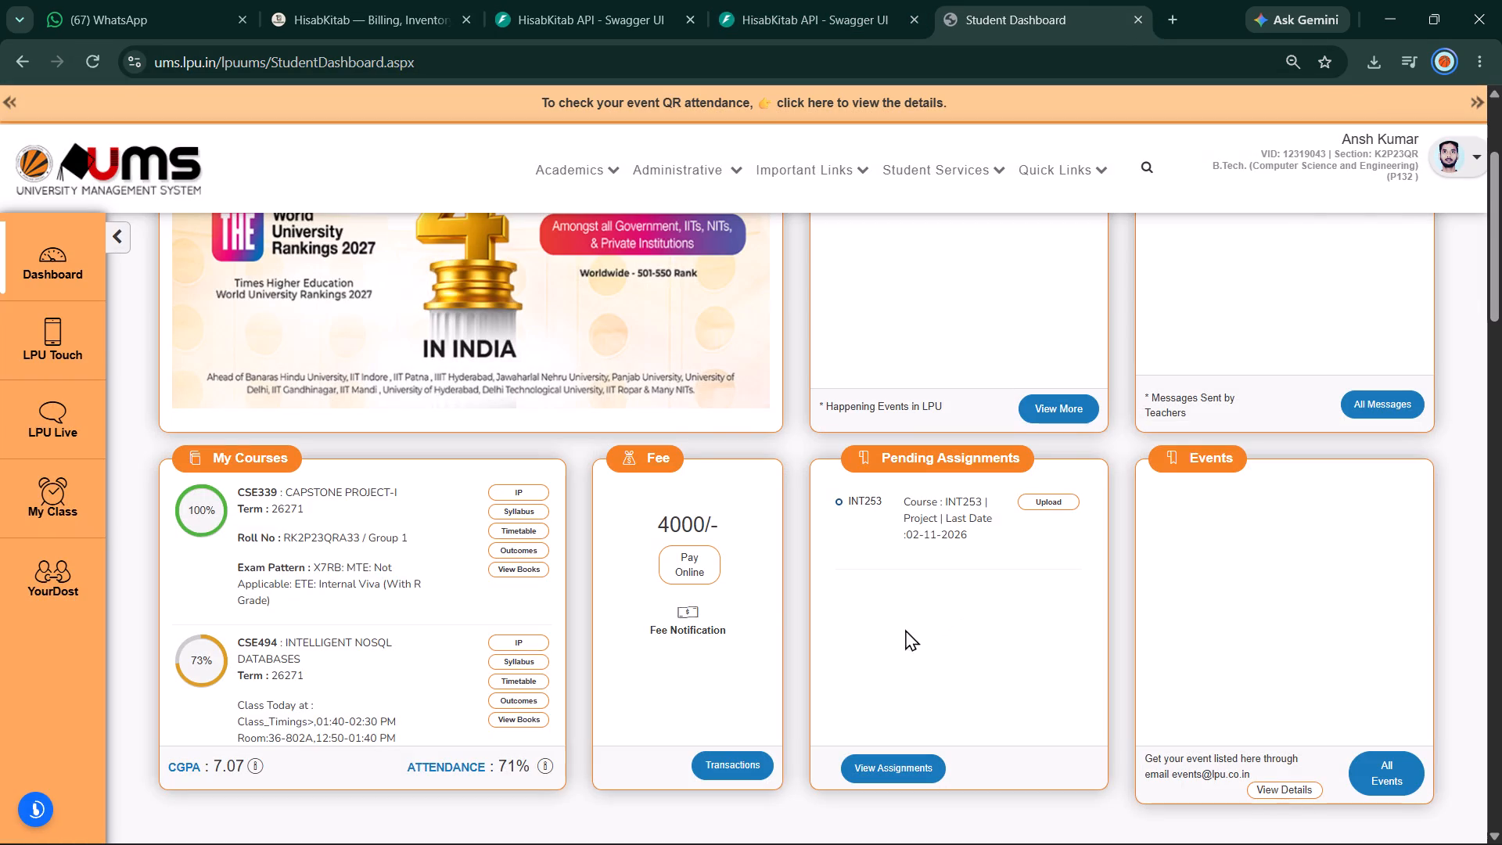
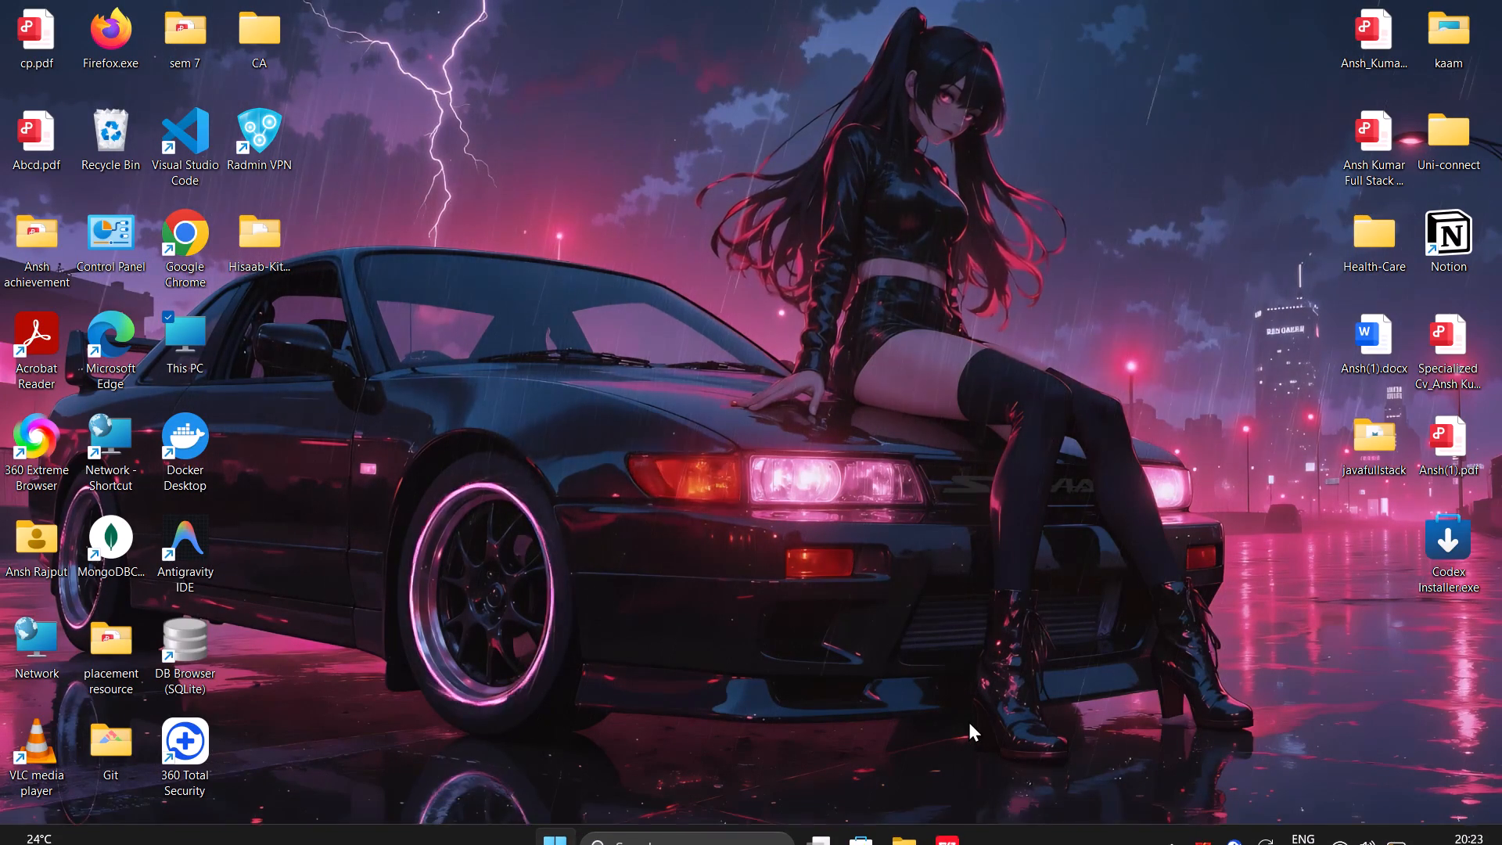
# Update and restart the computer.
pyautogui.click(879, 753)
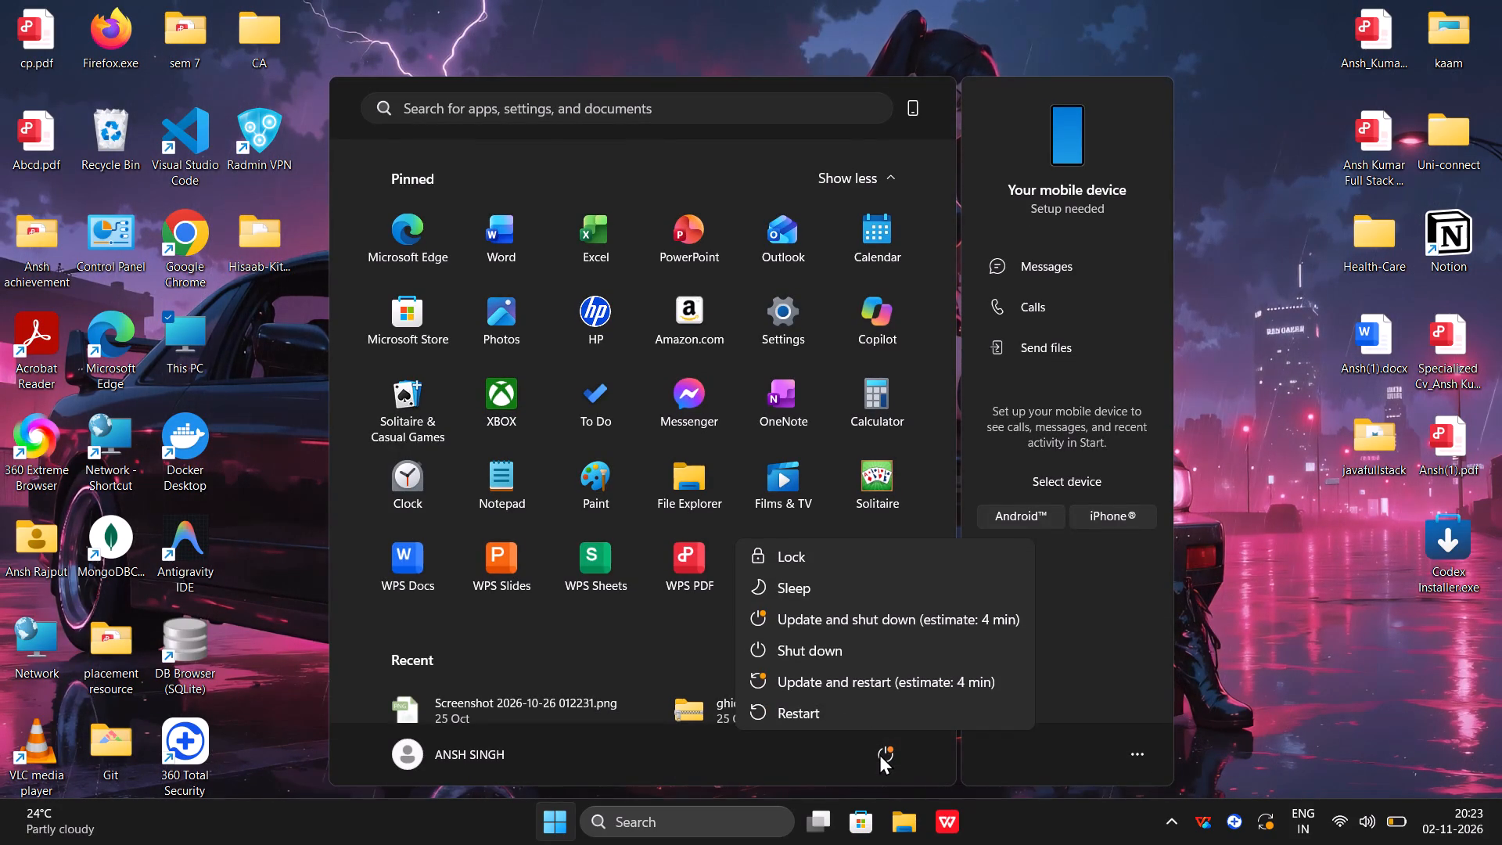
pyautogui.click(878, 679)
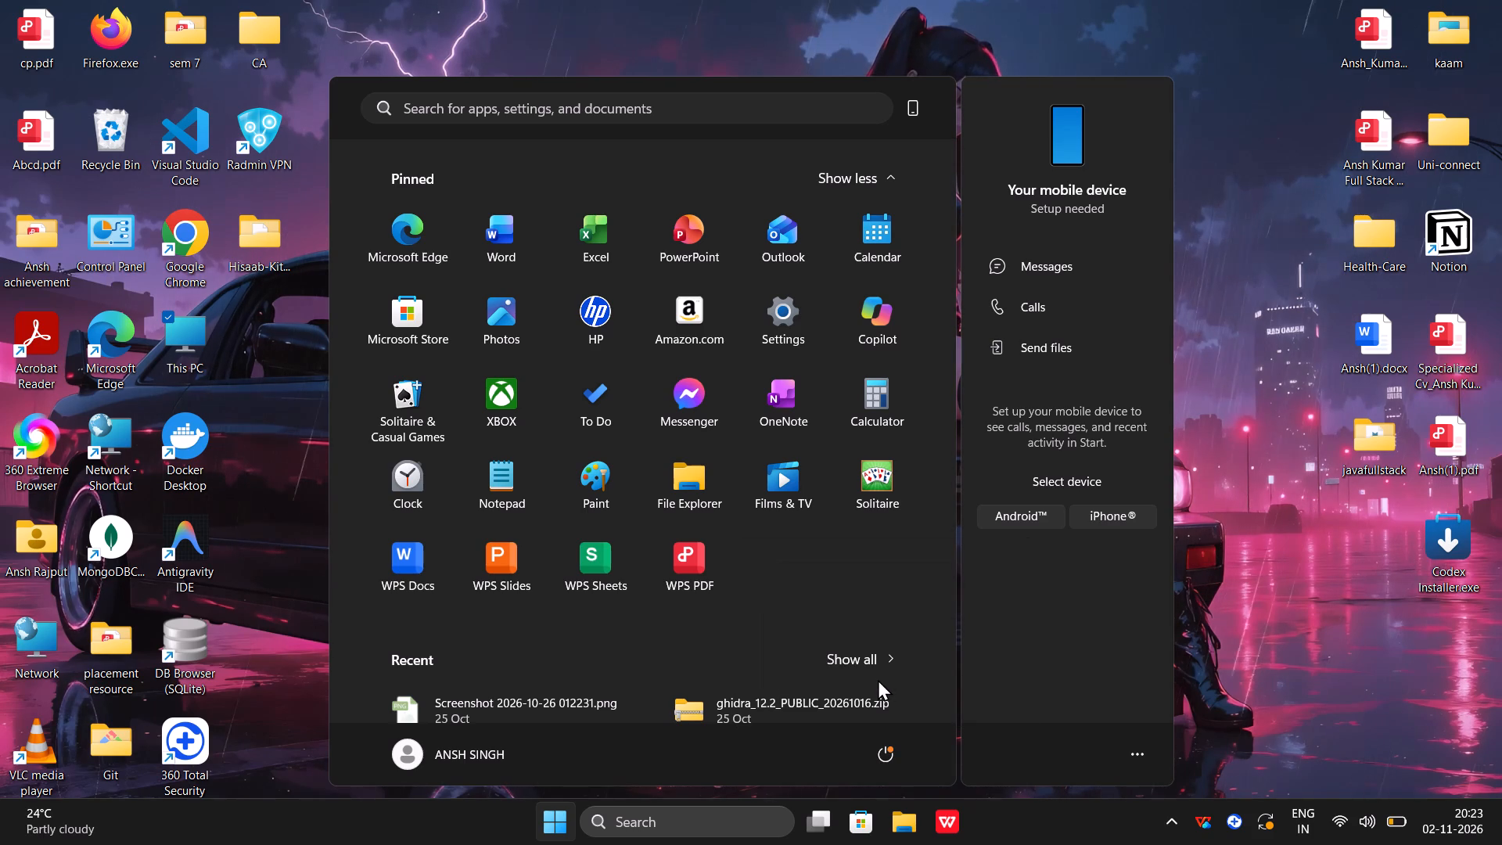